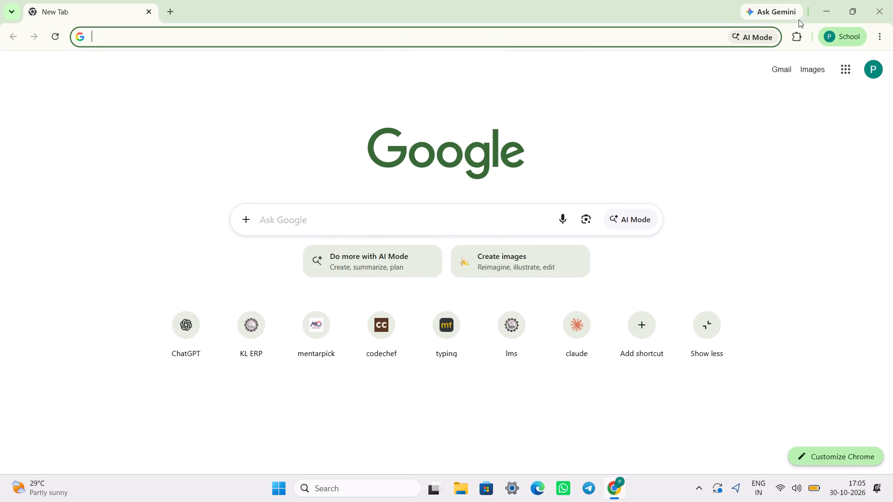
Open the Telegram desktop app.
double_click(588, 490)
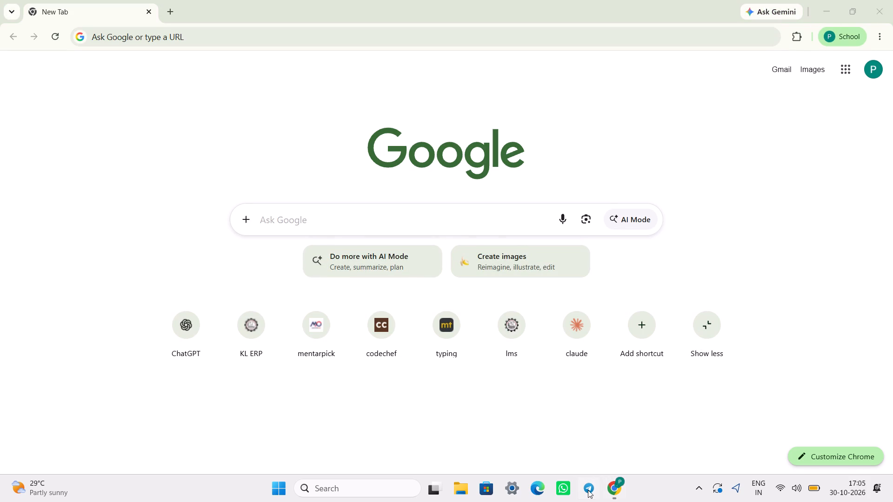
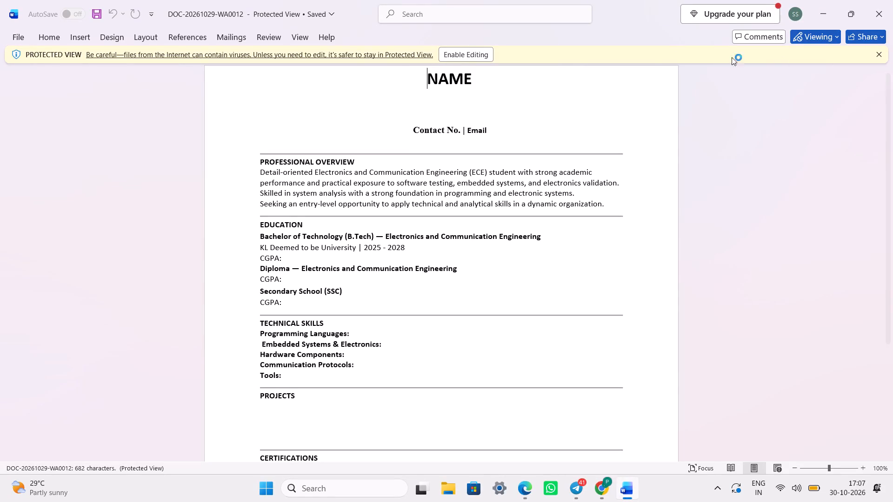
Enable editing of the resume template document that is open in Protected View.
click(478, 61)
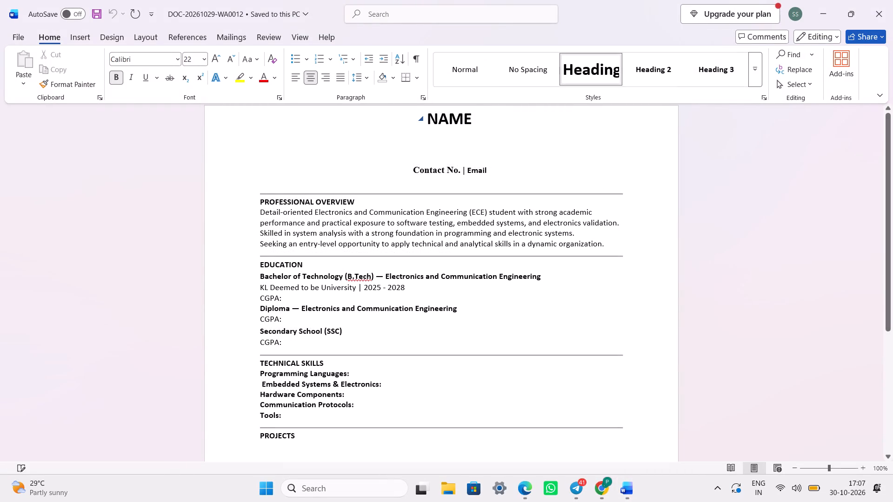
Replace the NAME placeholder in the resume's title heading with the candidate's name, starting with P.
drag(427, 119, 480, 118)
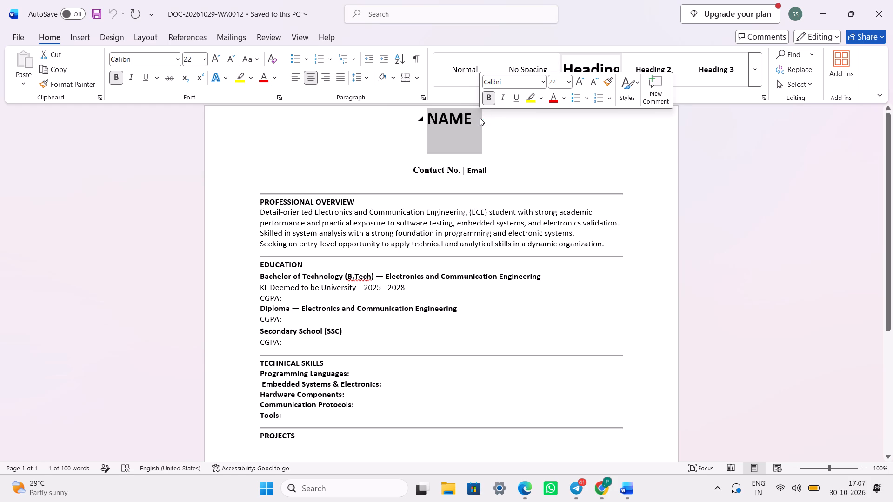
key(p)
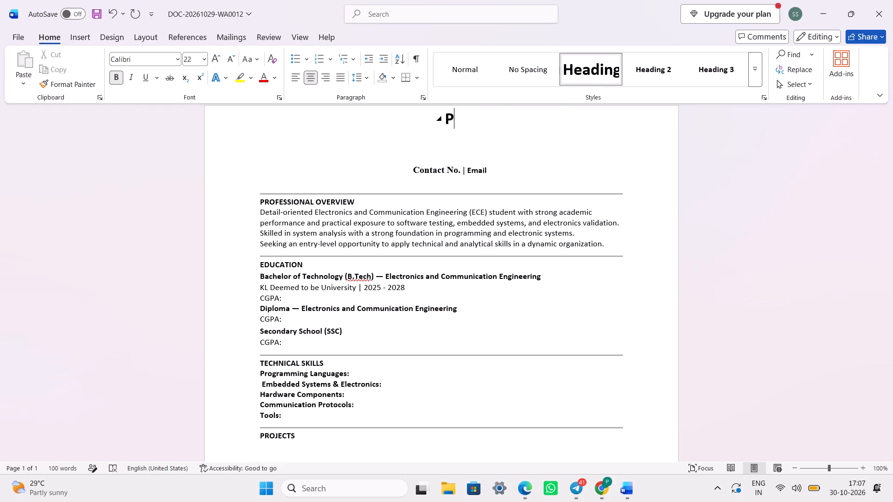
Enter the candidate's full name in the résumé's top heading, with the surname spelled out before the given name and separated by a space.
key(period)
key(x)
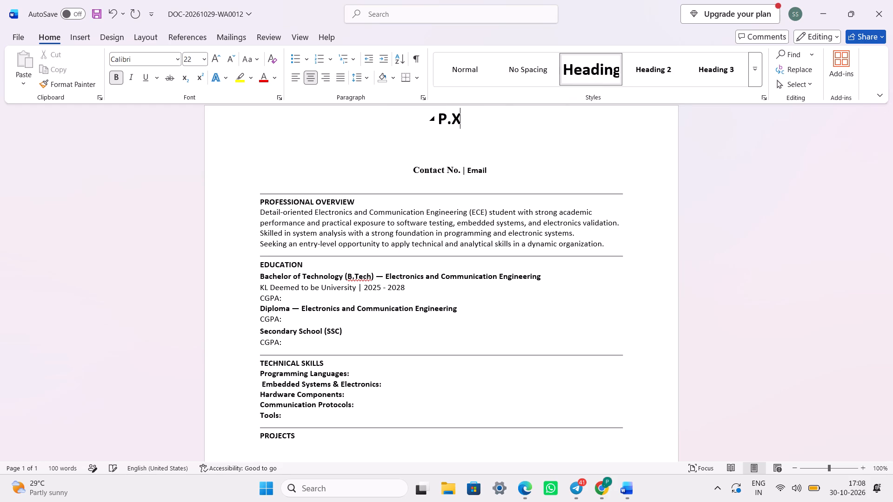
key(BackSpace)
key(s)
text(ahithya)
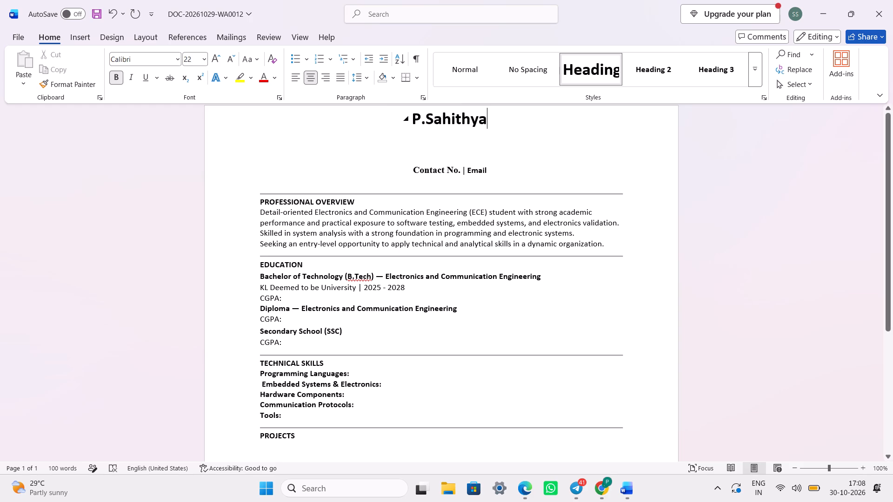
drag(427, 119, 406, 119)
key(BackSpace)
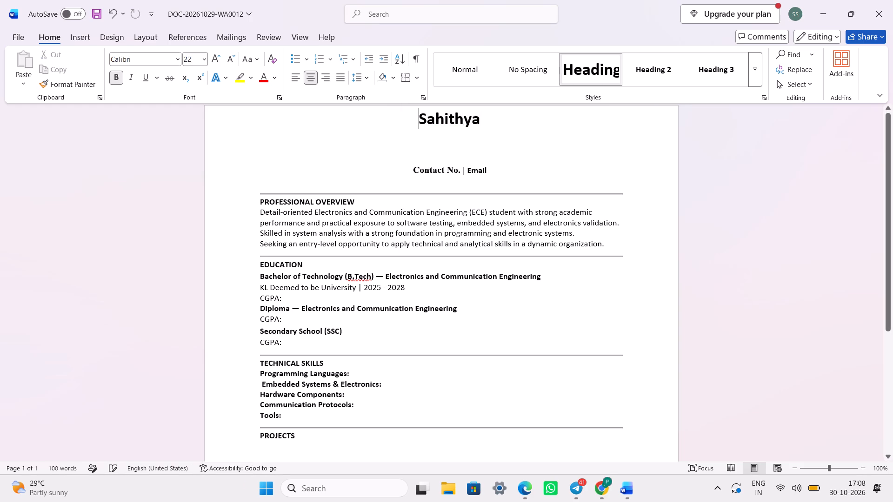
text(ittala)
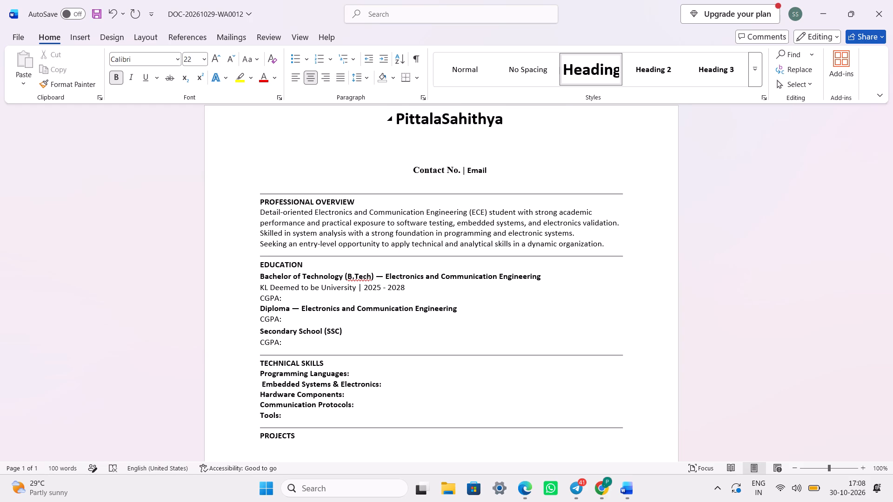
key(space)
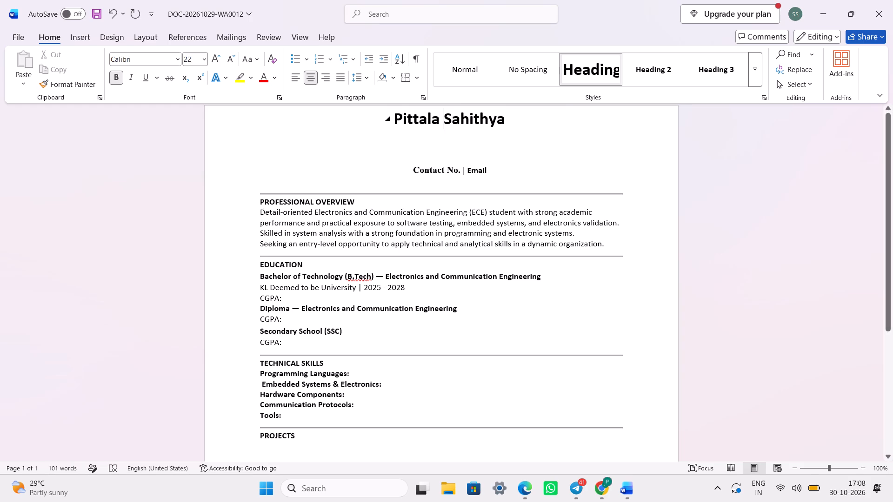
Place the insertion point right after the "Contact No." label in the contact line below the name.
drag(461, 173, 460, 173)
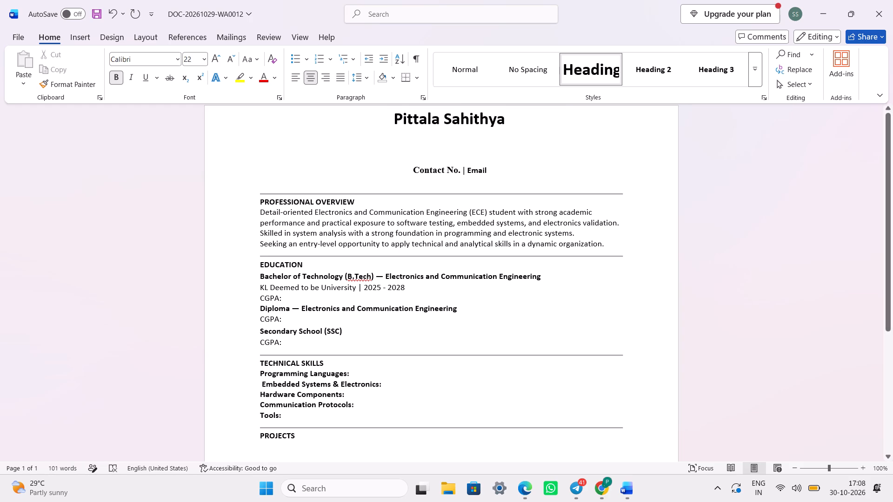
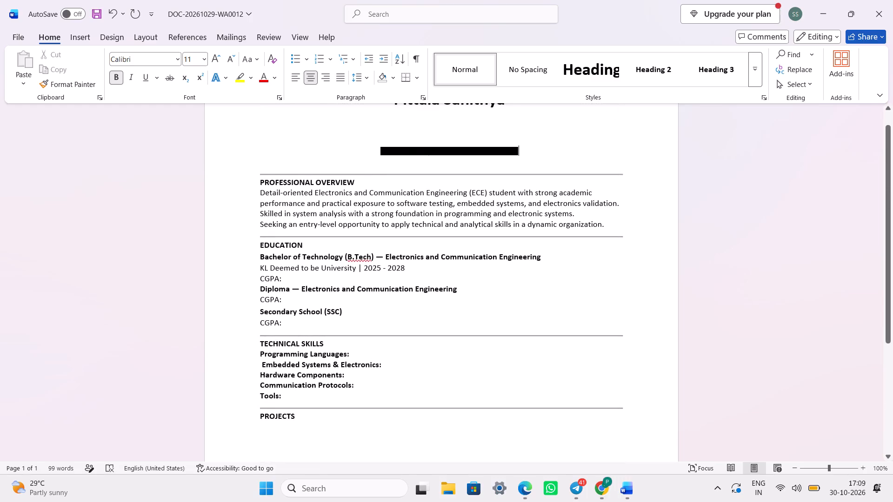
Change the start year of the KL Deemed to be University entry under Education to 2024.
ctrl+scroll(335, 272, up, 5)
scroll(335, 272, down, 1)
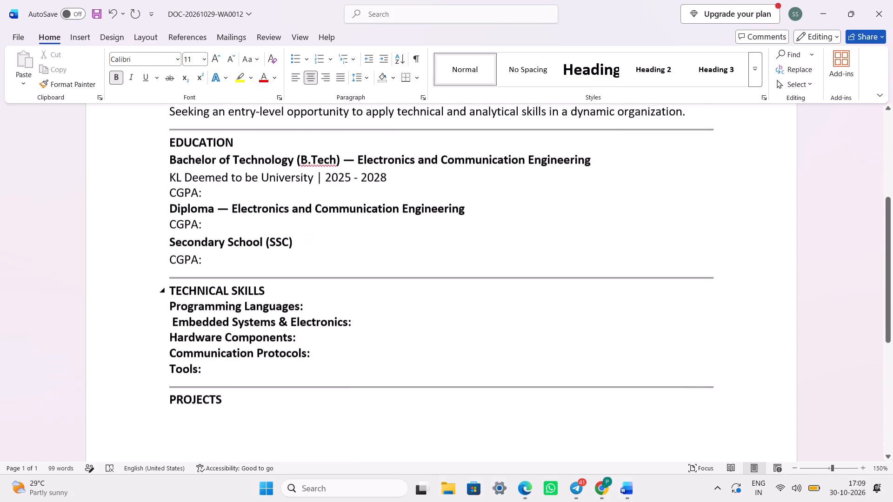
scroll(335, 272, down, 1)
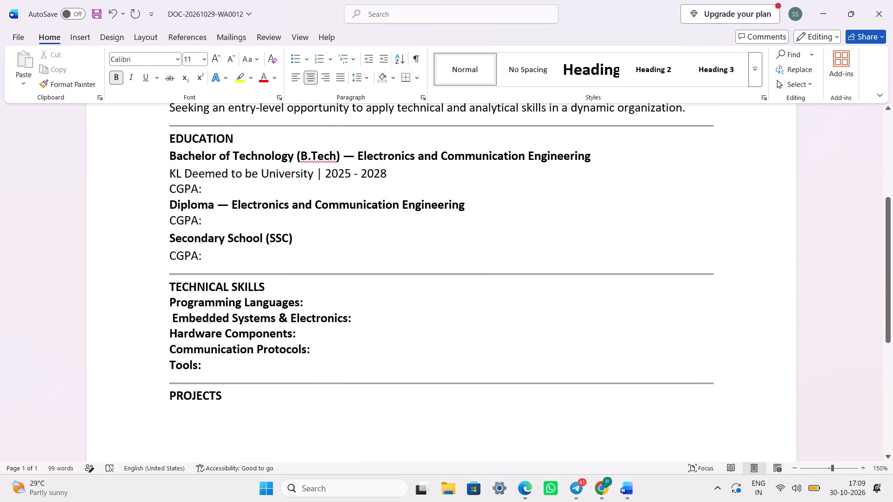
click(353, 172)
click(260, 192)
click(349, 173)
key(BackSpace)
key(4)
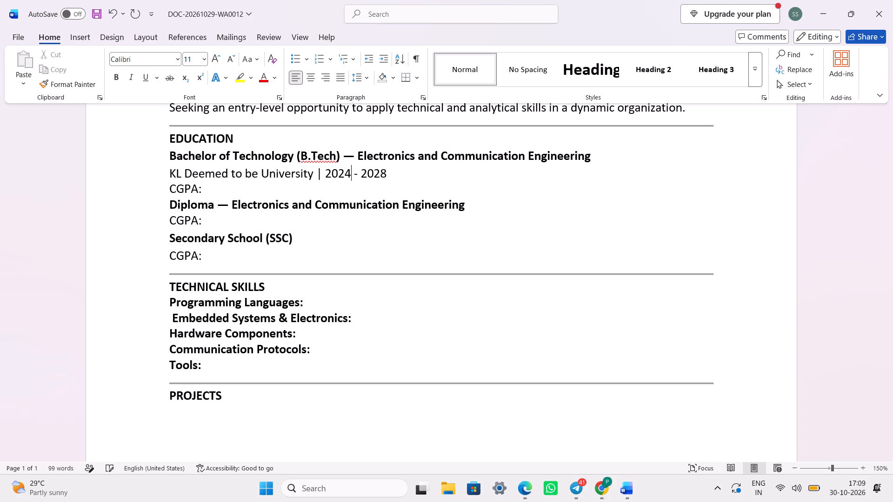
Enter 9.2 as the CGPA for the Bachelor of Technology entry.
click(311, 187)
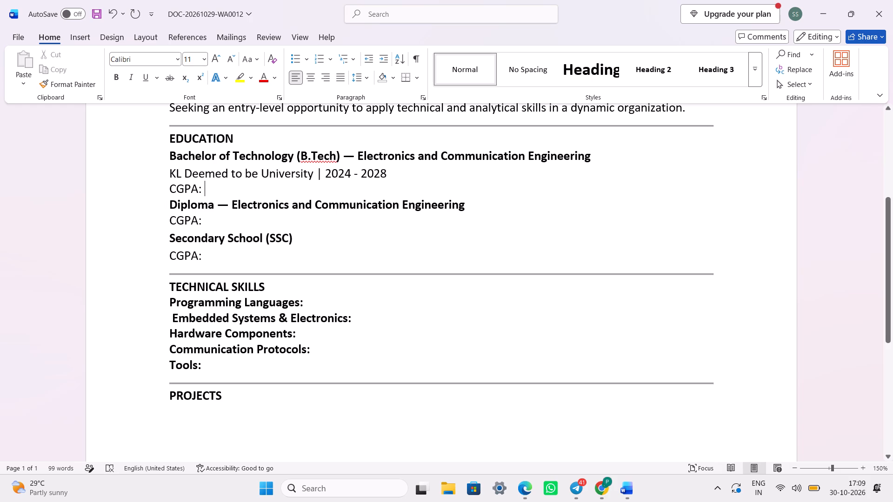
text(9.2)
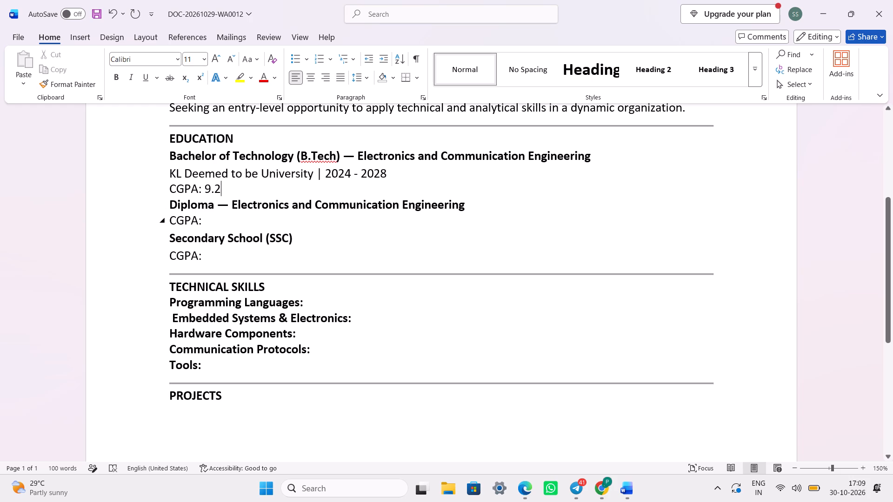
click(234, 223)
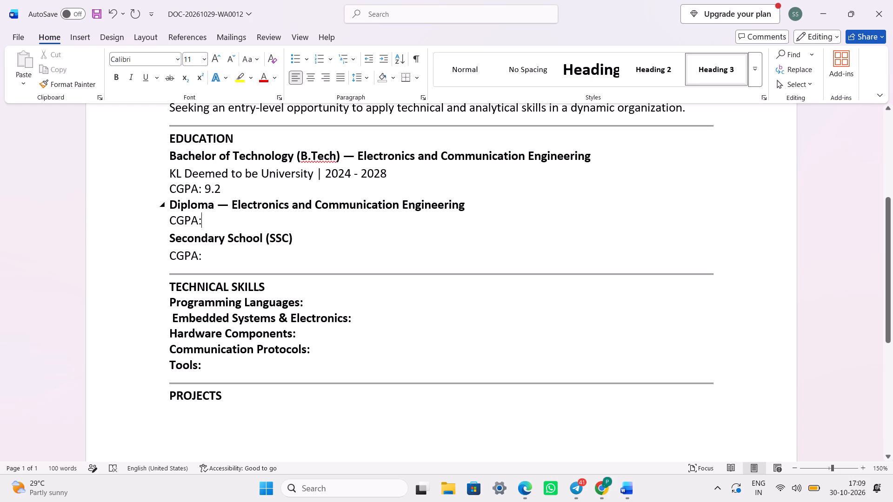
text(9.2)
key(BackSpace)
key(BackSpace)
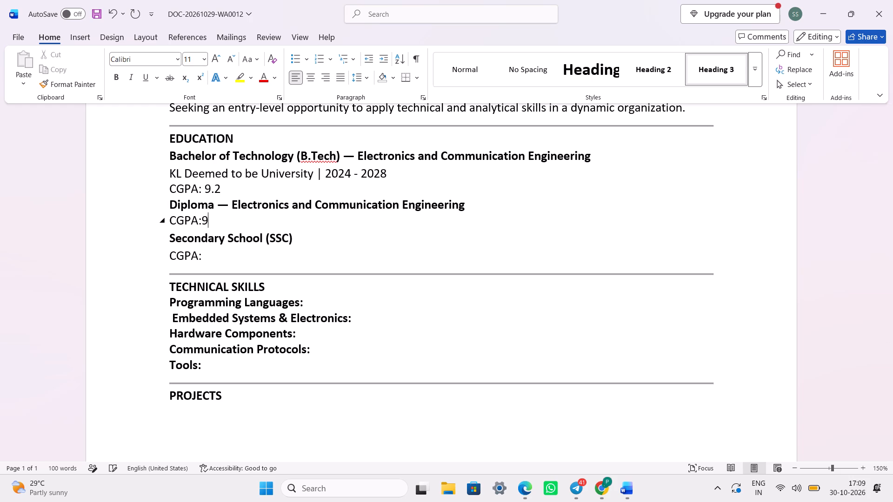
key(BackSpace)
Replace the whole "Diploma — Electronics and Communication Engineering" heading with the correctly spelled heading "Intermediate".
click(229, 198)
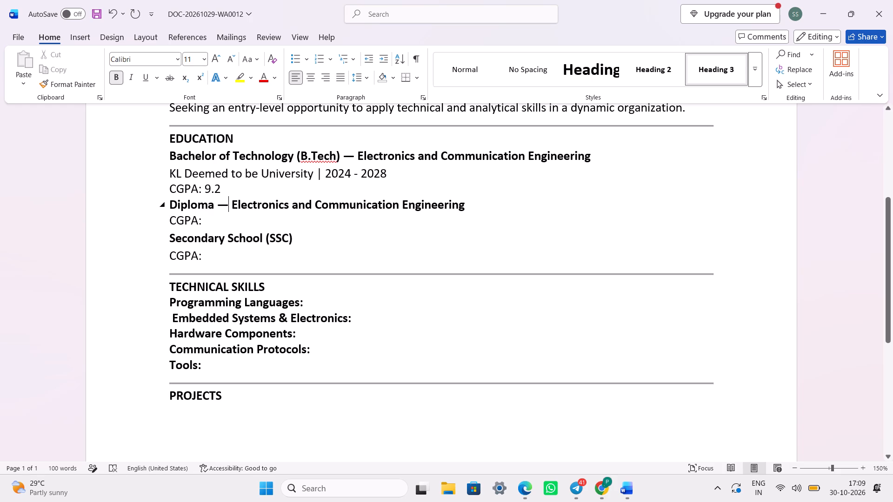
drag(232, 202, 374, 197)
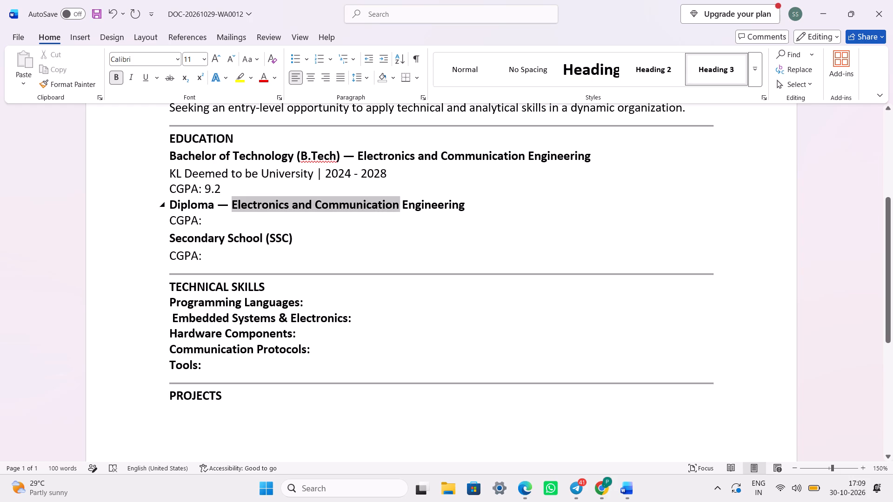
drag(374, 197, 422, 198)
key(BackSpace)
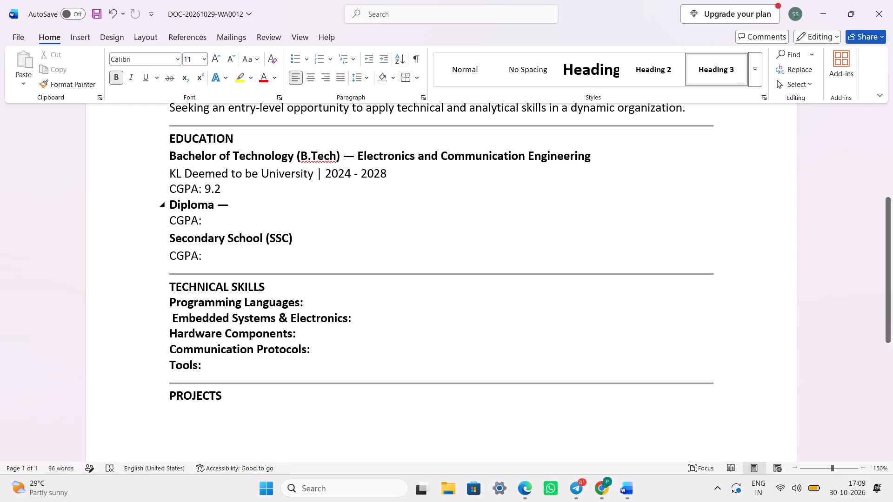
key(BackSpace)
key(BackSpace)
key(BackSpace)
key(BackSpace)
key(BackSpace)
key(BackSpace)
key(BackSpace)
key(BackSpace)
key(BackSpace)
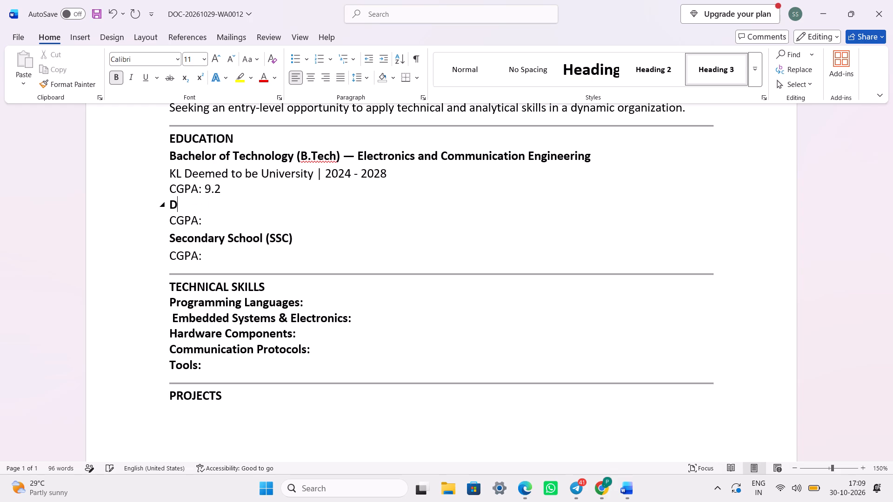
key(BackSpace)
key(i)
text(ter)
text(midiate)
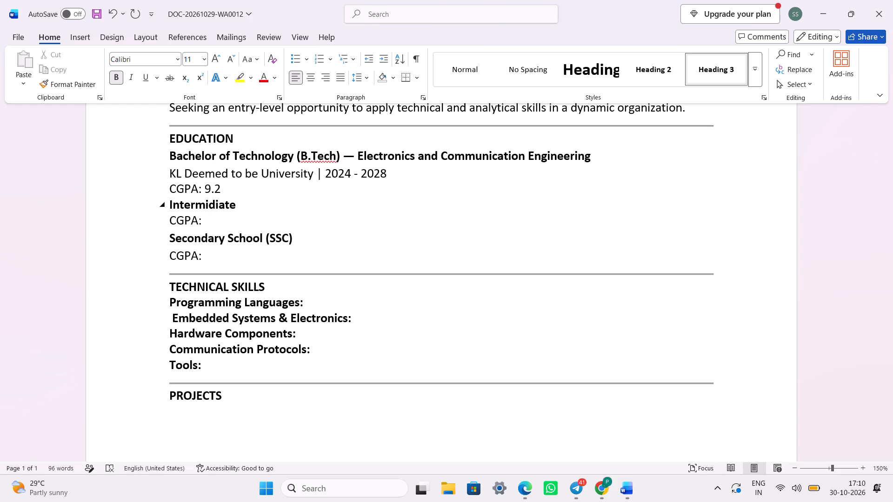
key(space)
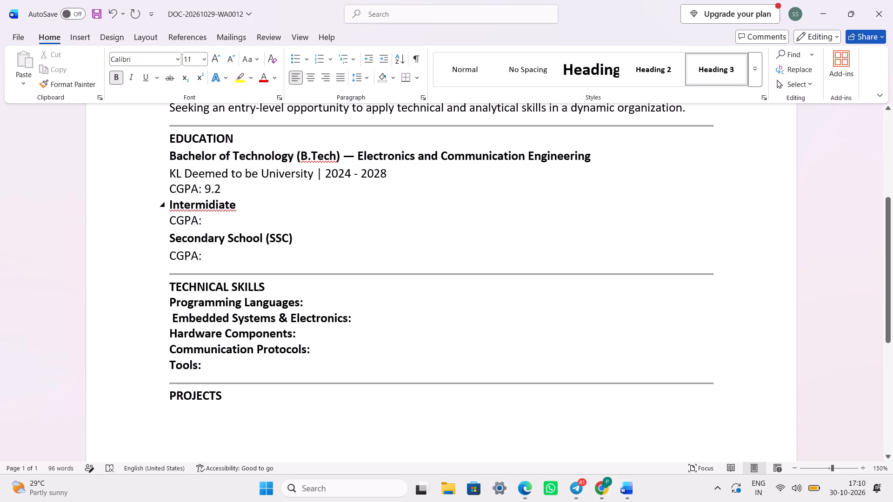
right_click(202, 205)
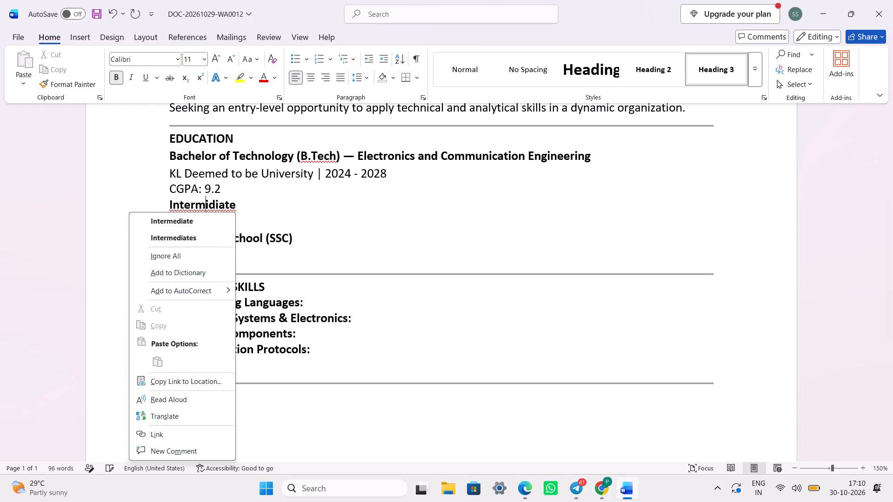
click(203, 228)
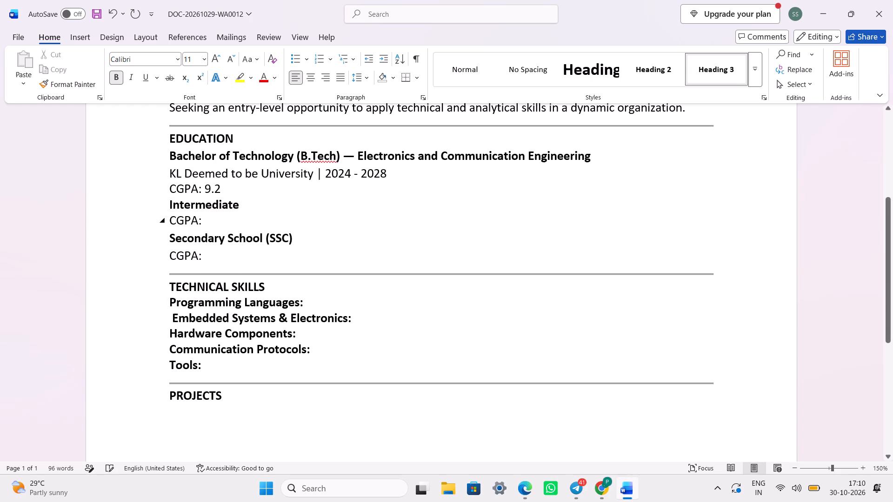
Enter 9.3 as the CGPA under the Intermediate heading, with a space after the colon.
click(231, 221)
key(space)
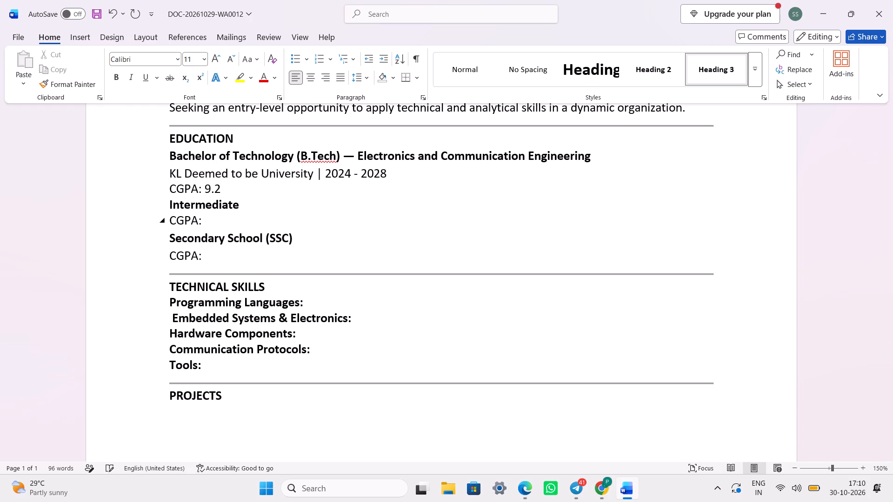
text(9.)
key(4)
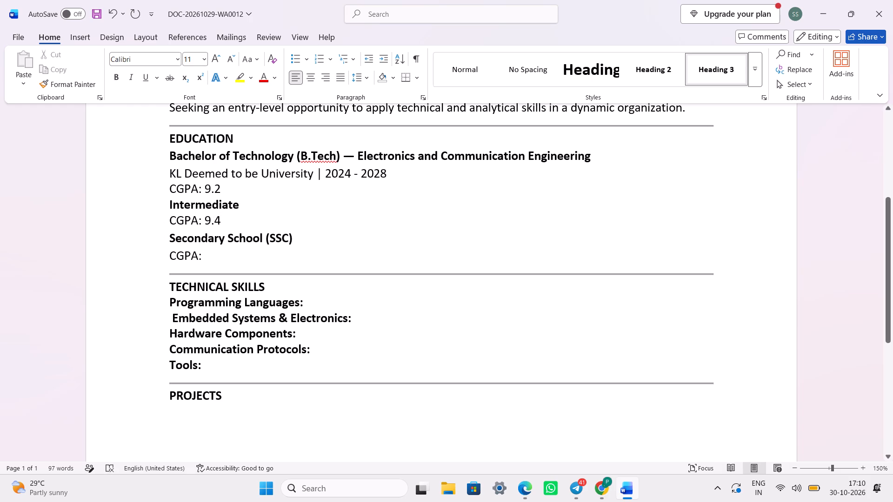
key(BackSpace)
key(3)
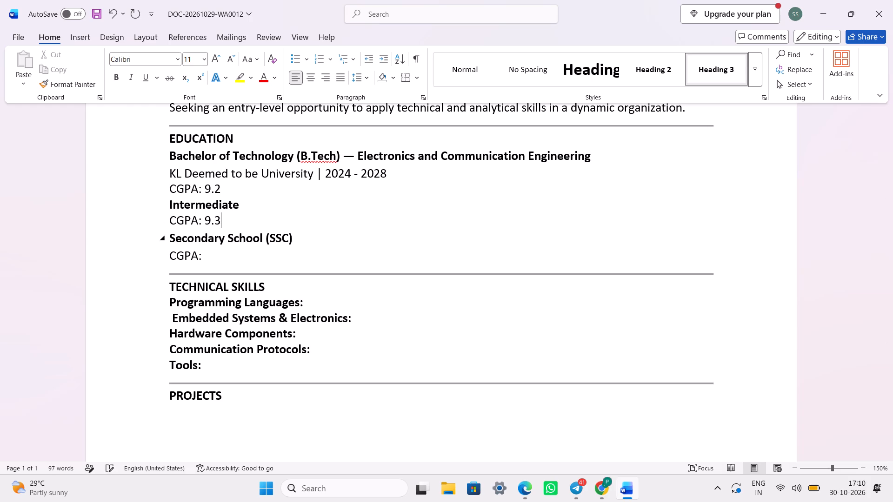
Enter 8.2 as the CGPA for the Secondary School (SSC) entry.
click(222, 254)
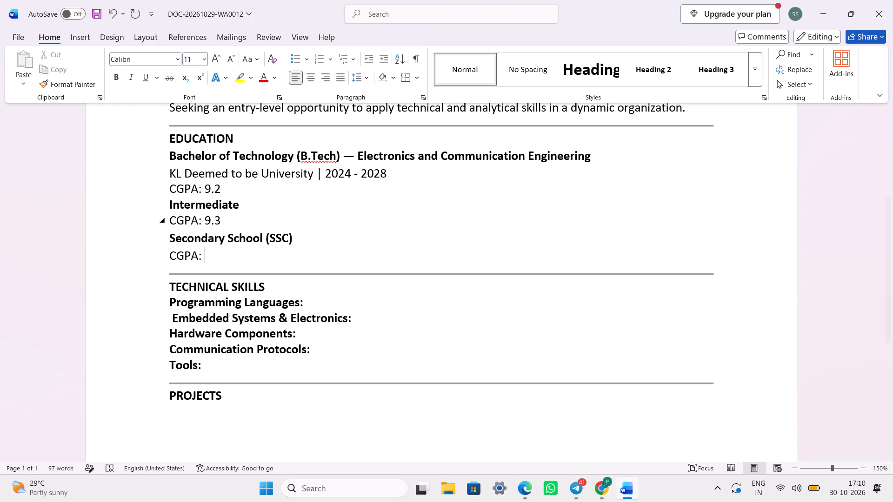
text(8.)
key(2)
Look through the résumé from the name heading to the Certifications section to check the filled and still empty parts.
click(264, 244)
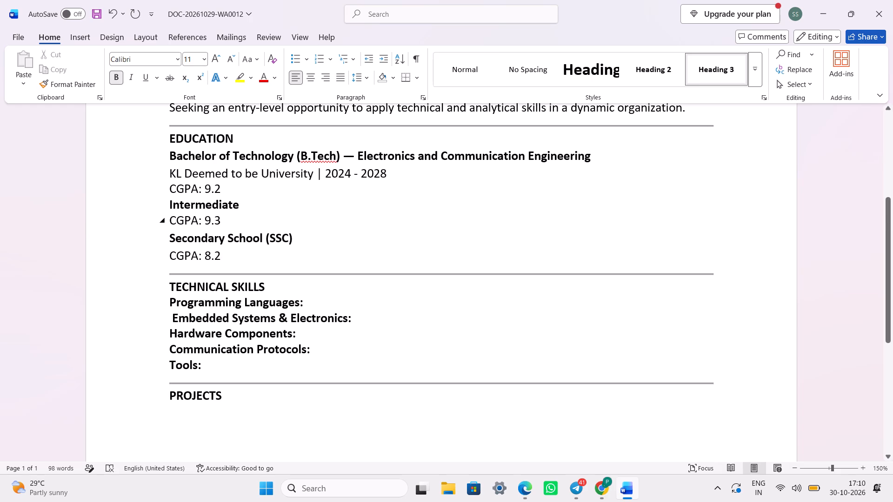
scroll(322, 216, down, 1)
scroll(285, 211, up, 1)
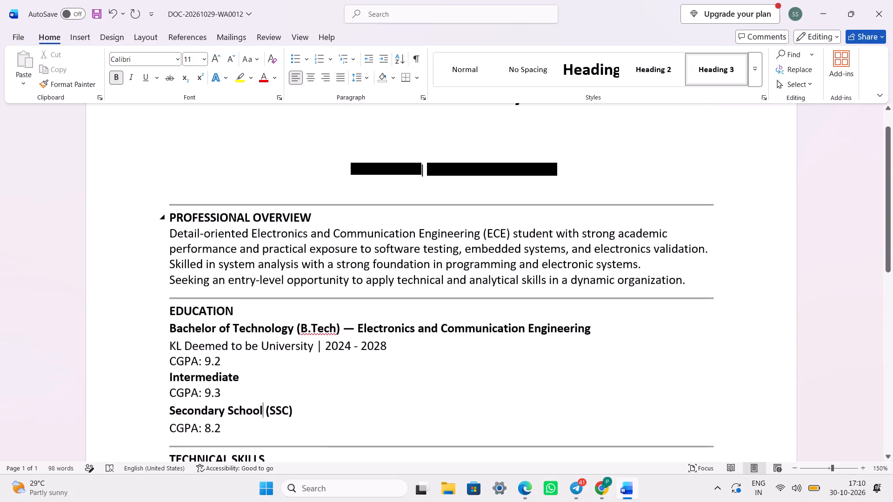
scroll(285, 211, up, 1)
click(260, 238)
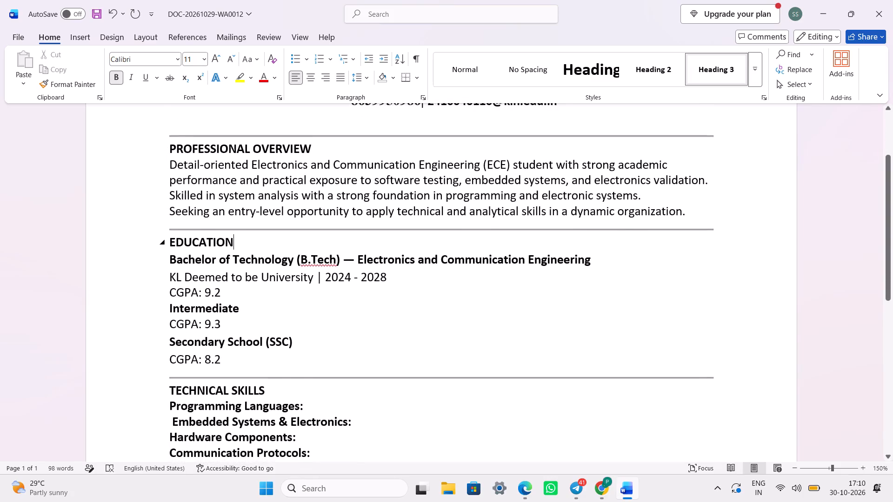
scroll(260, 238, down, 3)
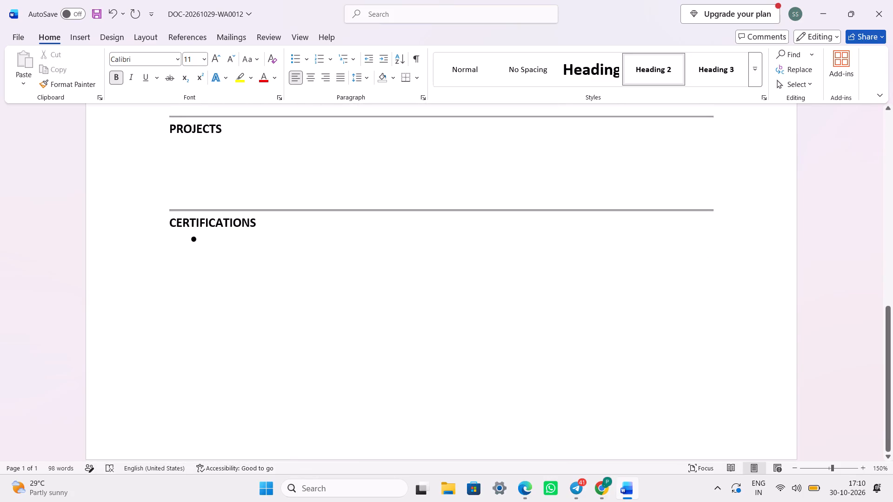
click(254, 255)
scroll(271, 212, up, 2)
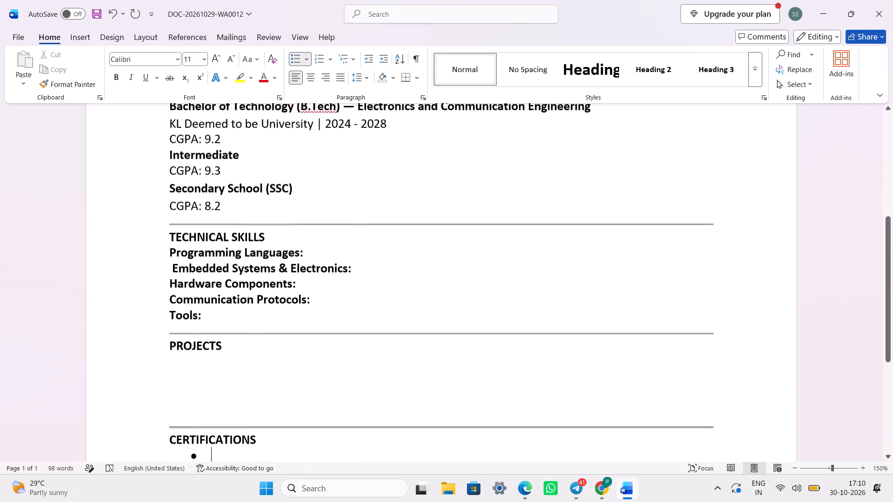
scroll(271, 212, up, 2)
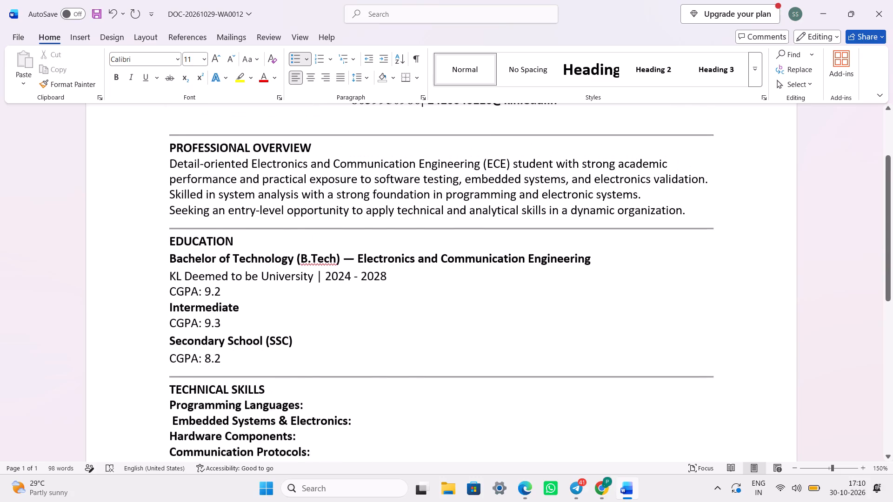
scroll(215, 175, up, 3)
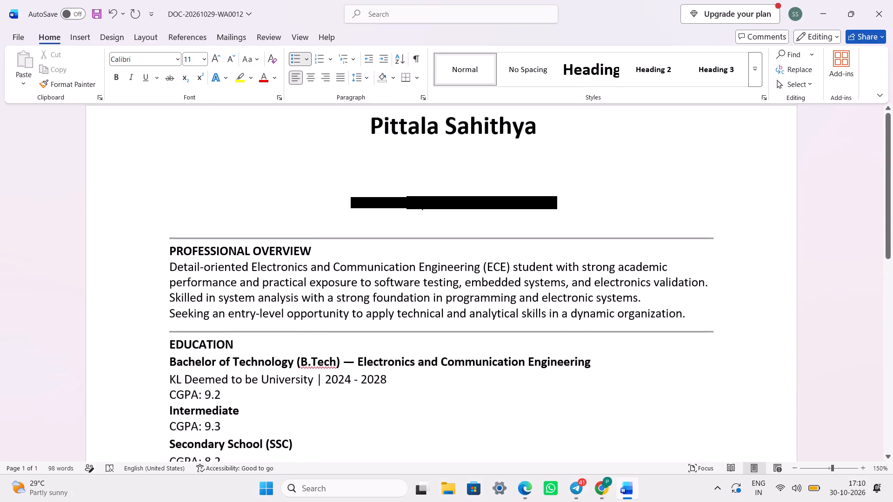
scroll(215, 175, up, 2)
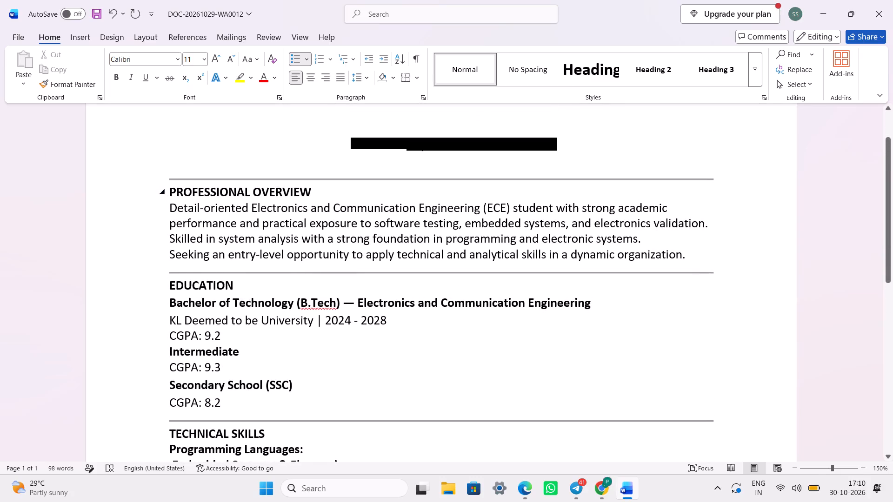
drag(169, 192, 636, 259)
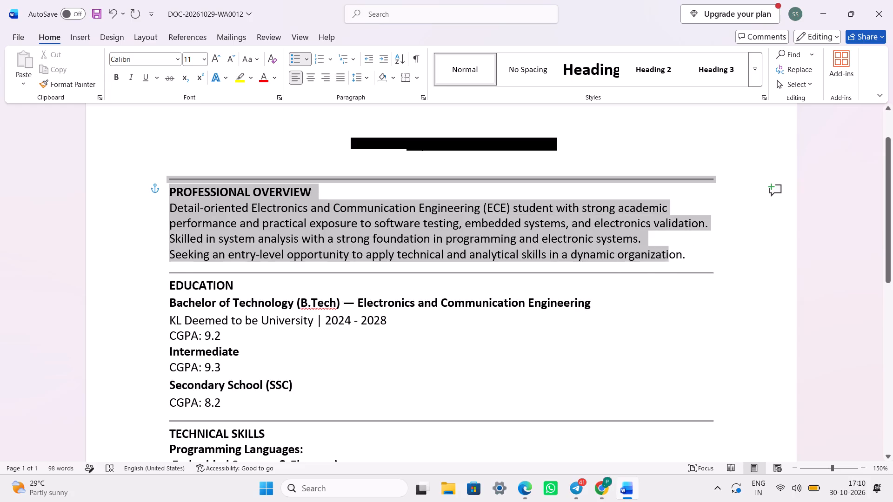
drag(636, 259, 664, 262)
key(ctrl+c)
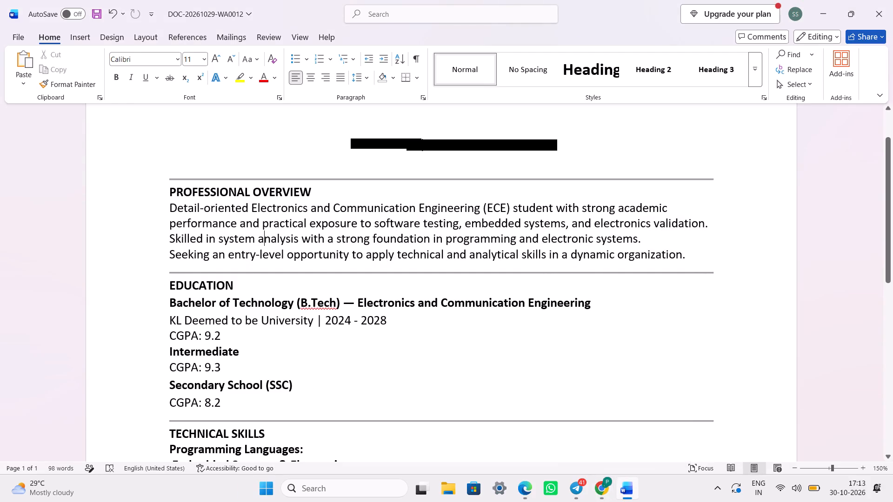
click(695, 256)
key(Return)
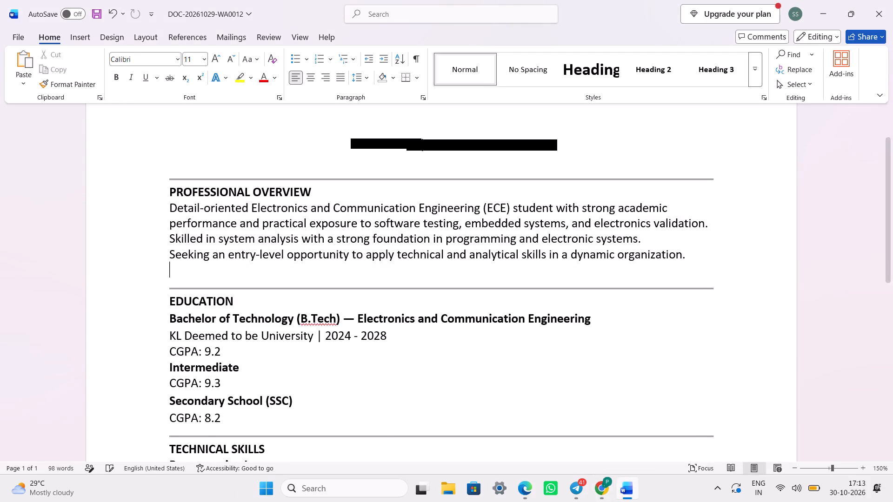
key(ctrl+v)
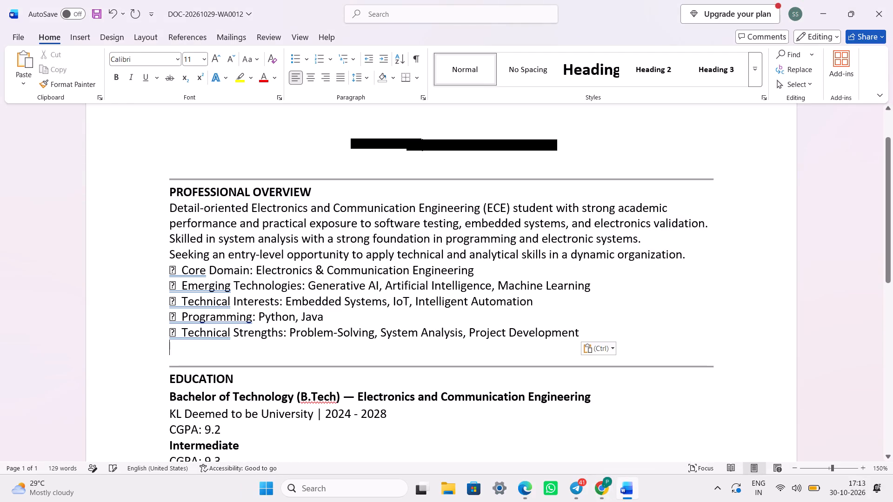
key(BackSpace)
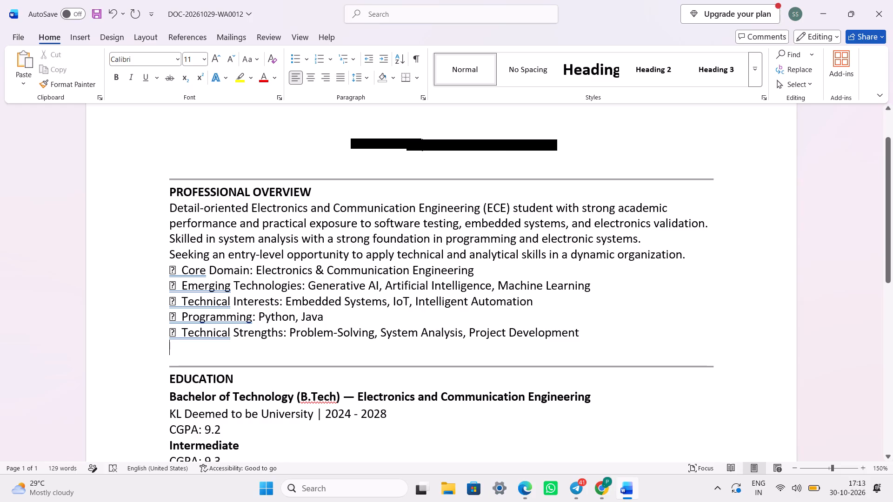
Format the pasted lines from Core Domain to Technical Strengths as a bulleted list.
scroll(186, 270, up, 1)
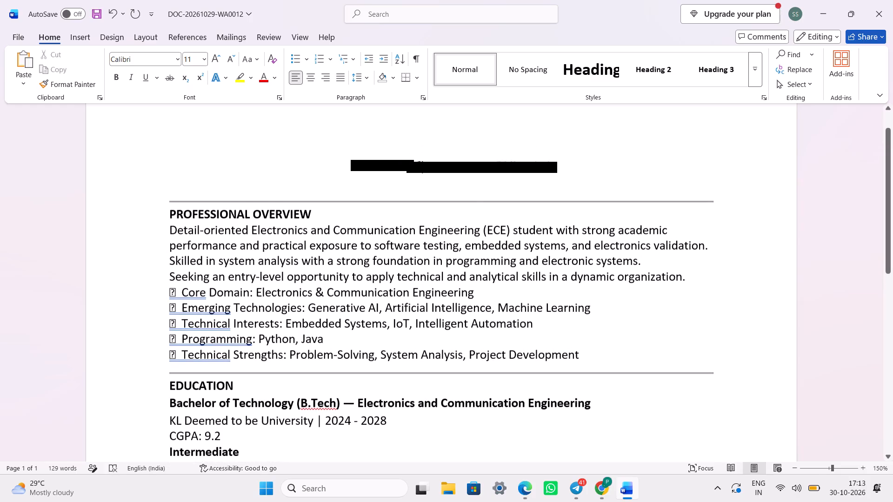
click(178, 293)
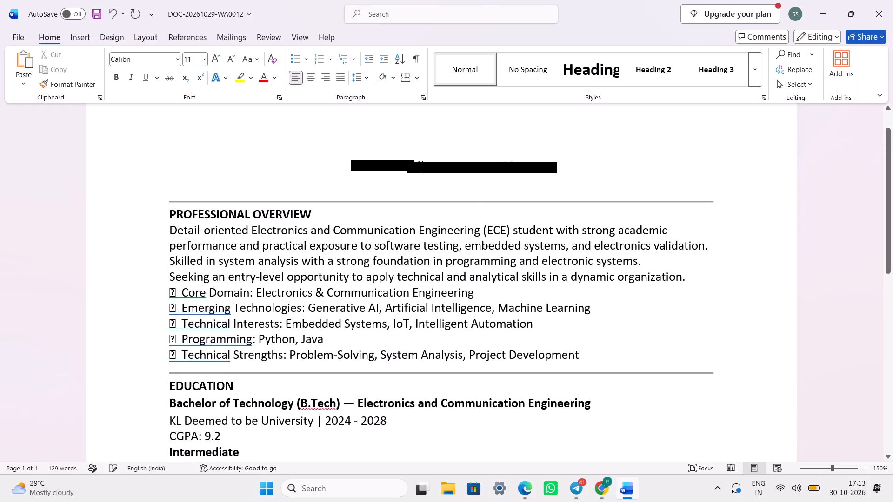
drag(172, 294, 171, 294)
drag(171, 294, 176, 356)
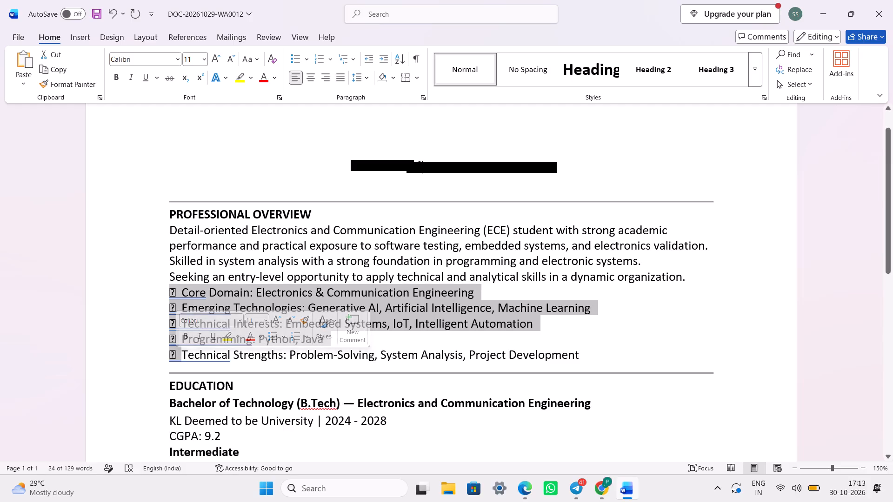
click(297, 59)
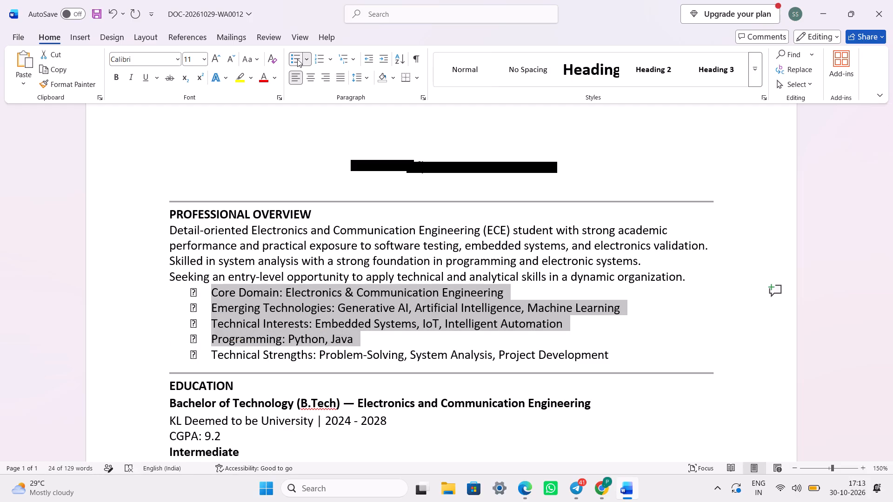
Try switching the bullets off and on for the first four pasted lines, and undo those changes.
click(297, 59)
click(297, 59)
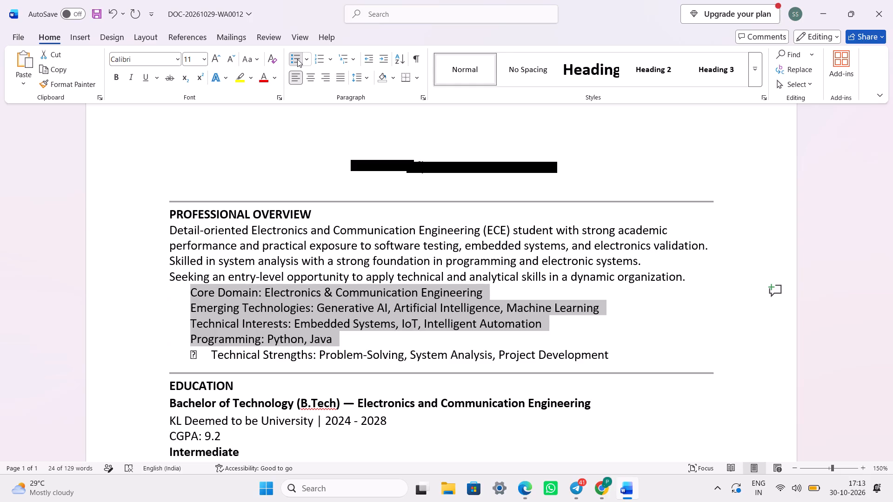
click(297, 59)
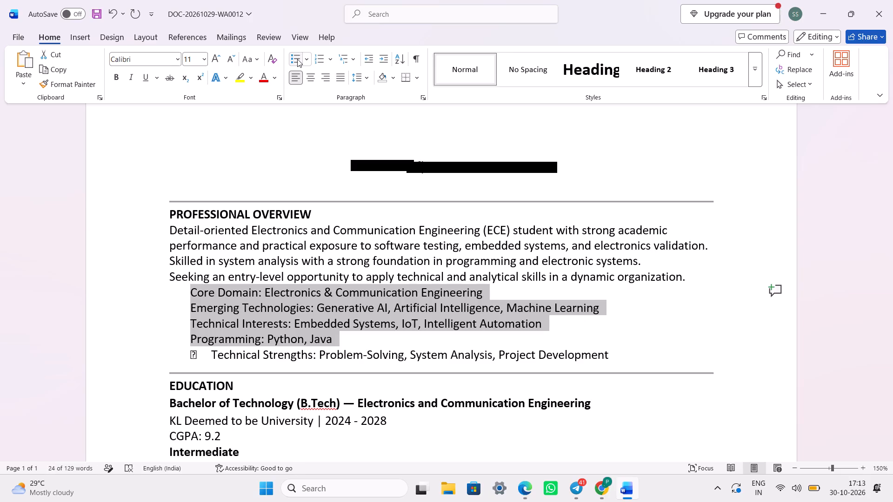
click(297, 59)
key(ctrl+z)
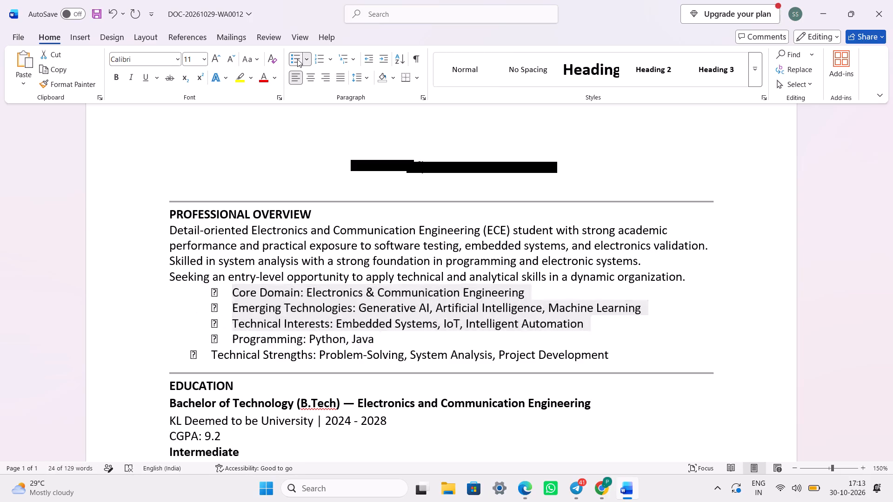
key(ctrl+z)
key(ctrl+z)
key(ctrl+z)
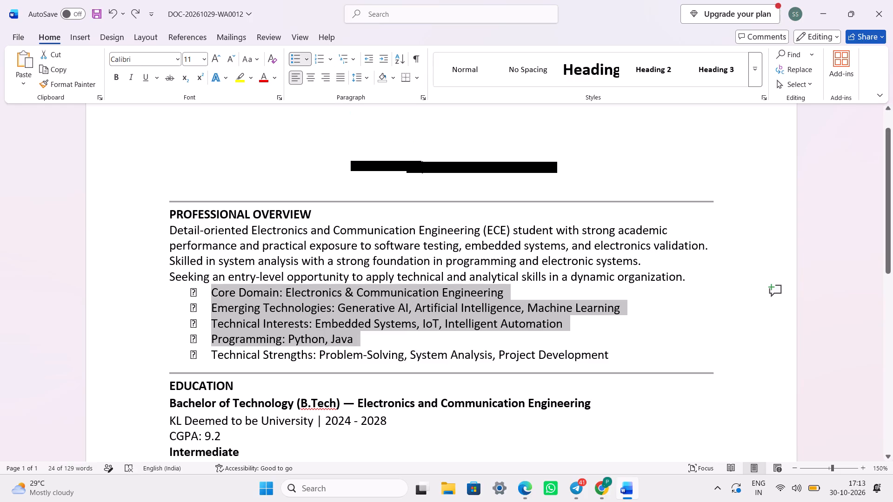
Remove the bullets from all five lines, from Core Domain to Technical Strengths.
click(163, 355)
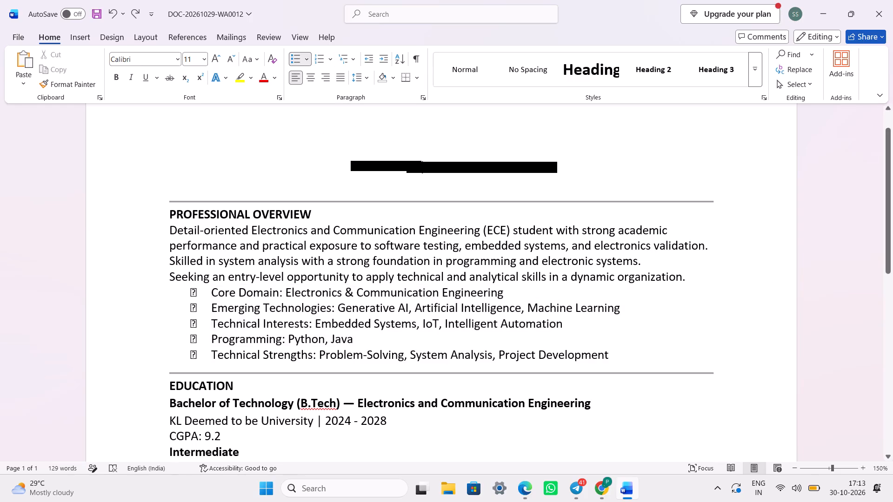
drag(190, 293, 204, 356)
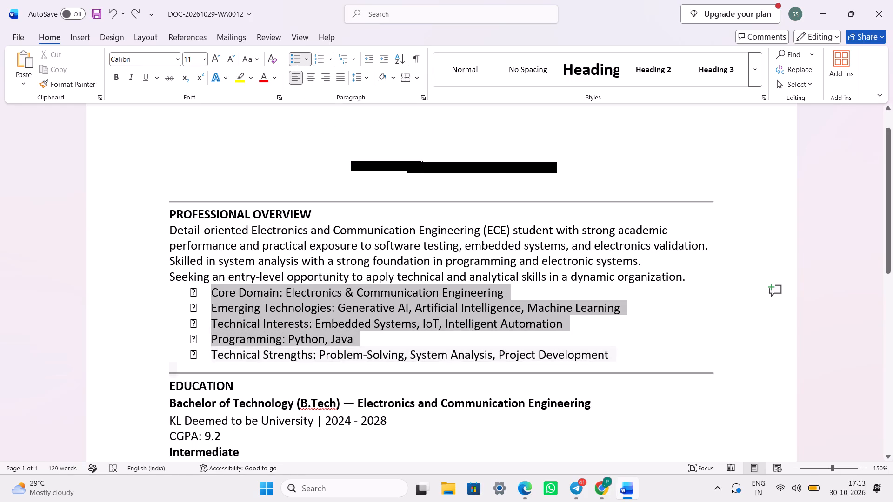
drag(204, 356, 532, 352)
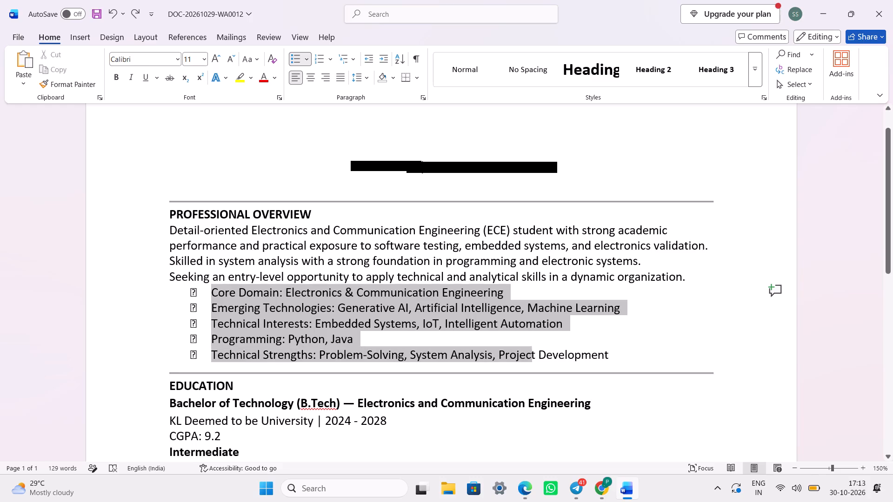
drag(532, 352, 606, 358)
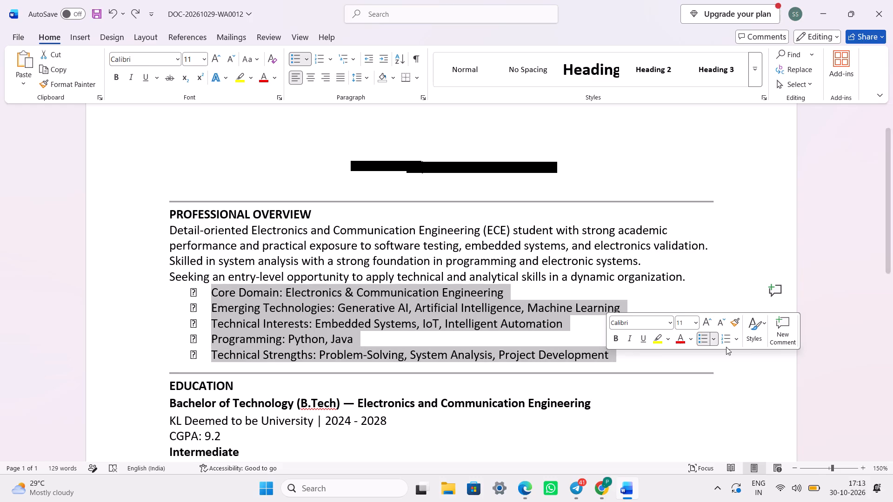
click(704, 337)
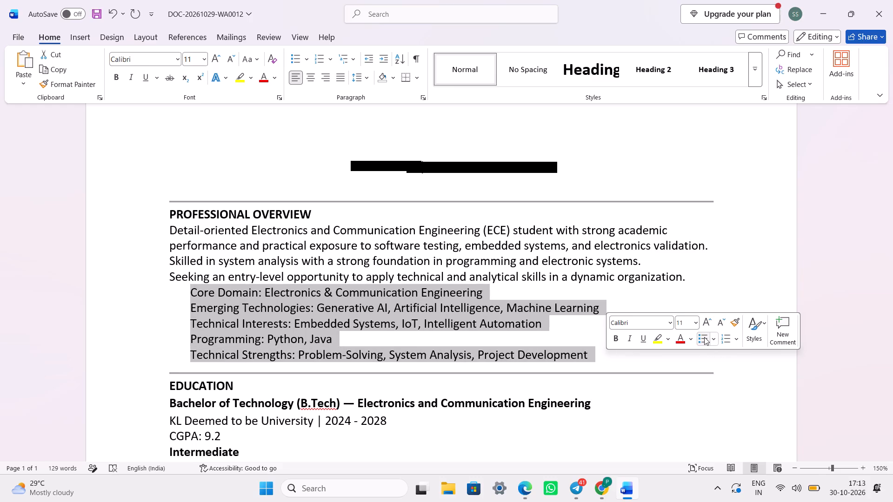
click(557, 344)
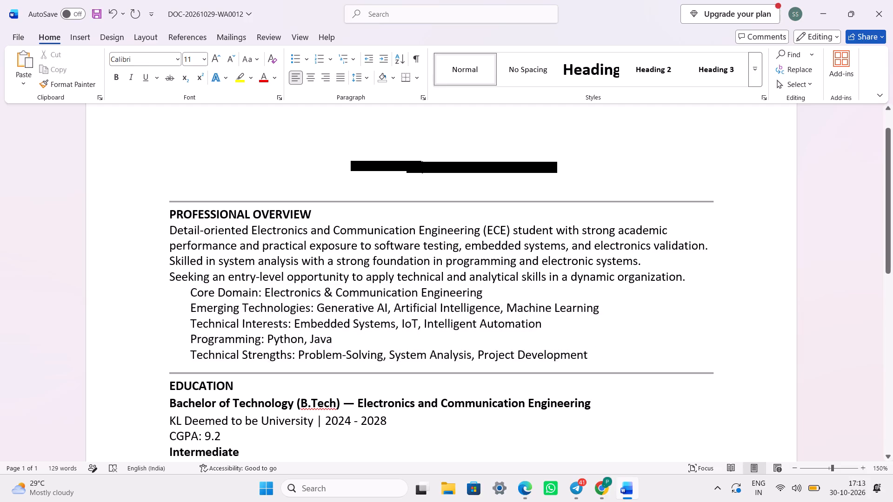
Remove the indent from each of the five pasted lines so they align with the Professional Overview paragraph.
click(183, 291)
key(BackSpace)
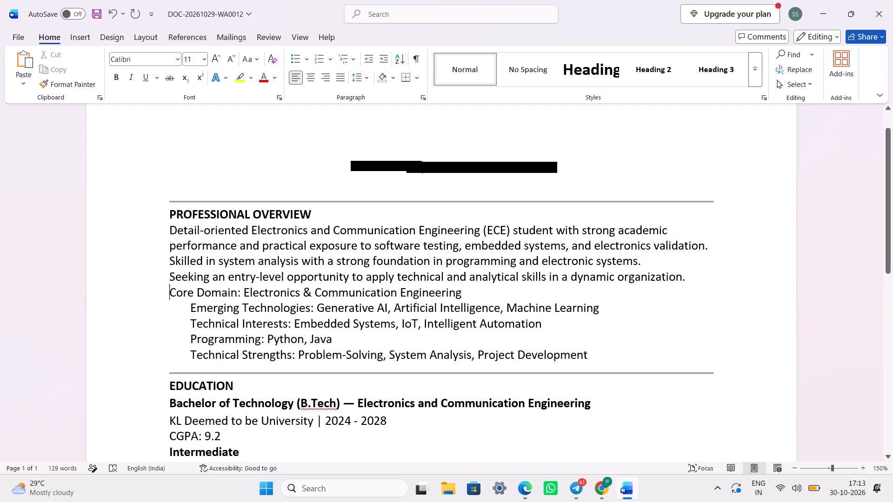
click(188, 310)
key(BackSpace)
click(188, 326)
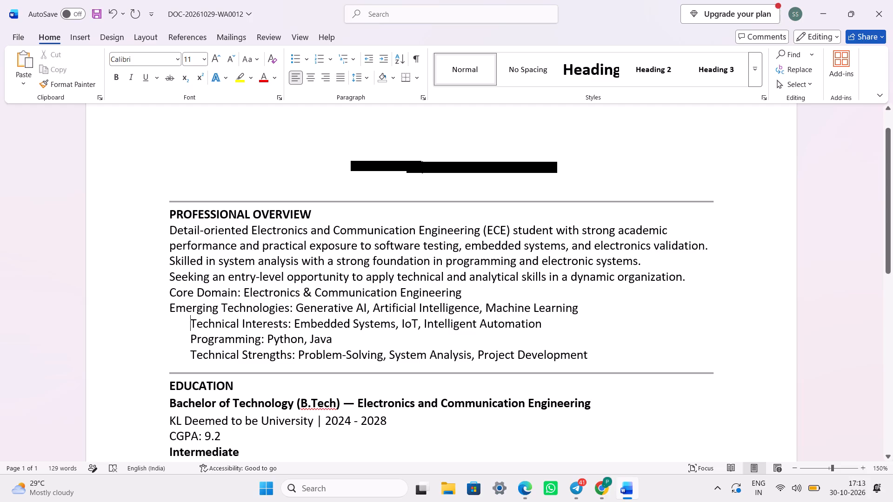
key(backslash)
key(BackSpace)
key(BackSpace)
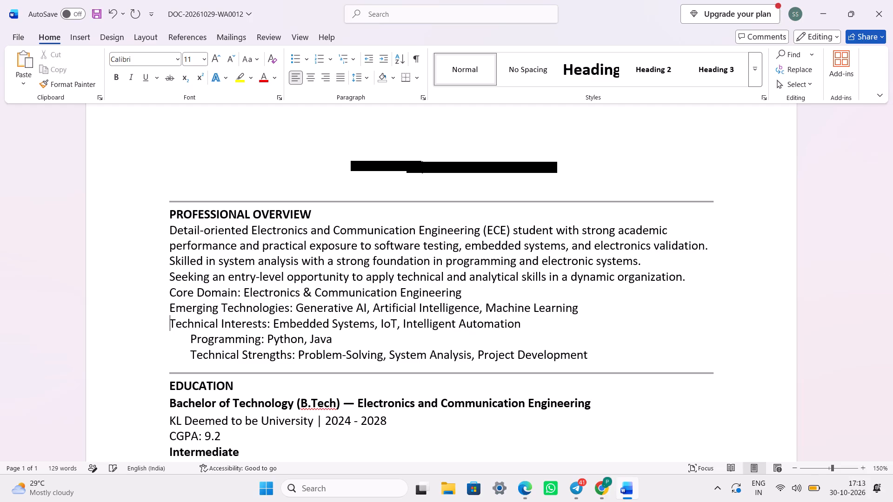
key(Down)
key(BackSpace)
key(Down)
key(BackSpace)
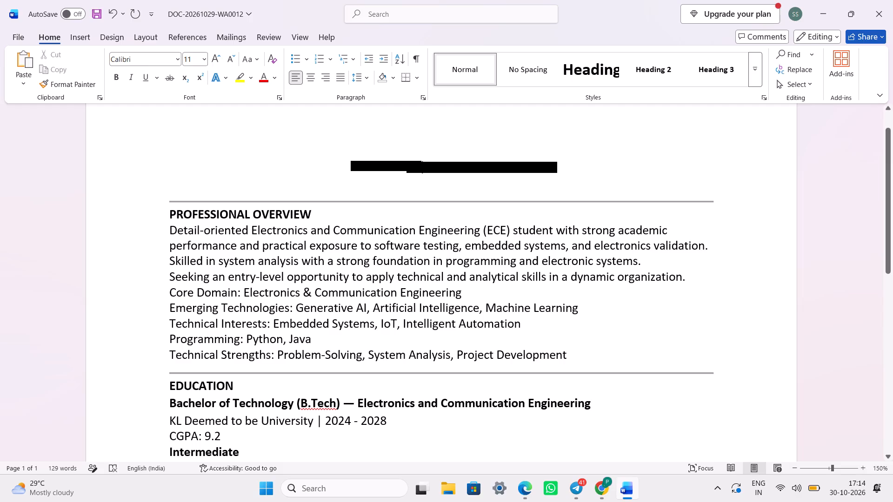
Replace "Detail-oriented" at the start of the Professional Overview paragraph with "I am".
drag(169, 228, 268, 218)
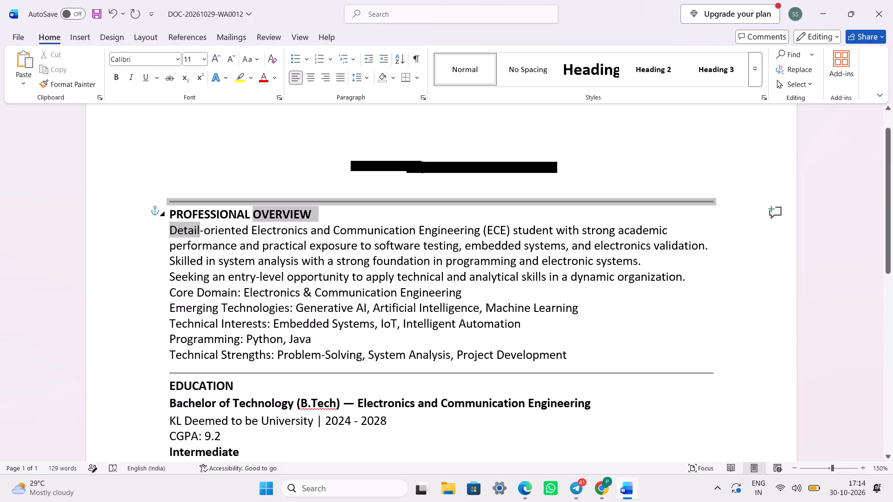
drag(268, 218, 247, 234)
key(BackSpace)
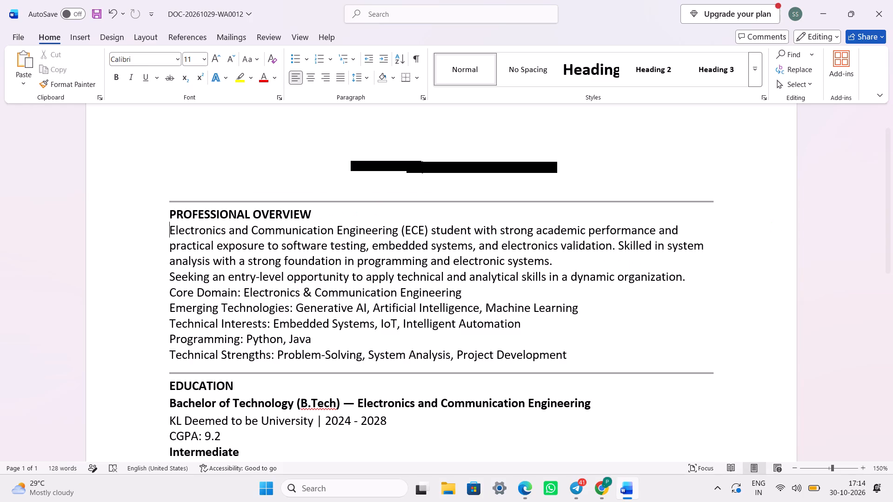
key(i)
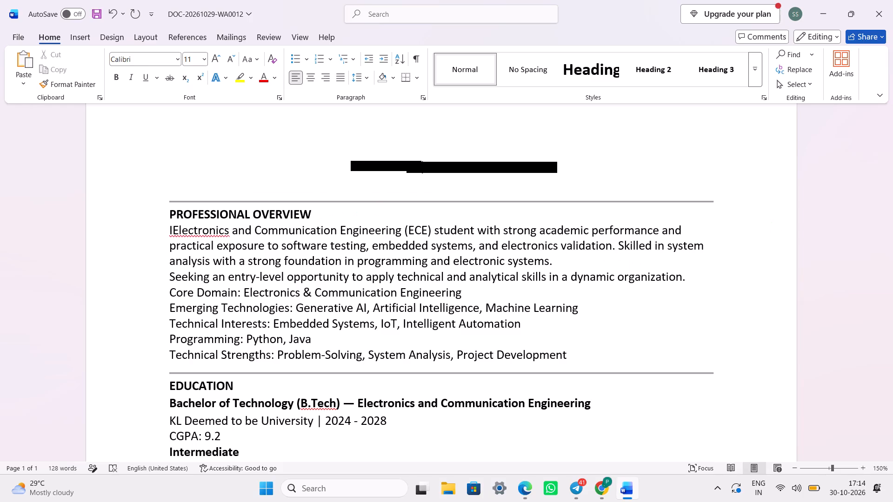
key(space)
text(a)
text(m)
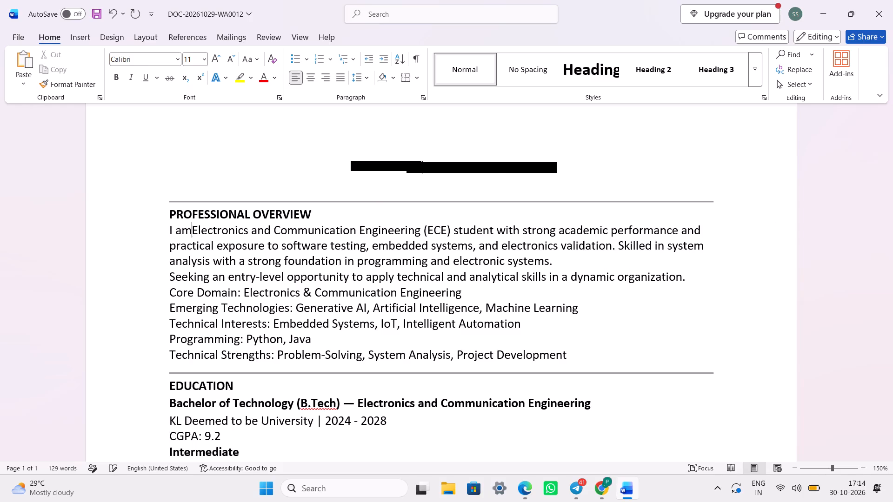
key(space)
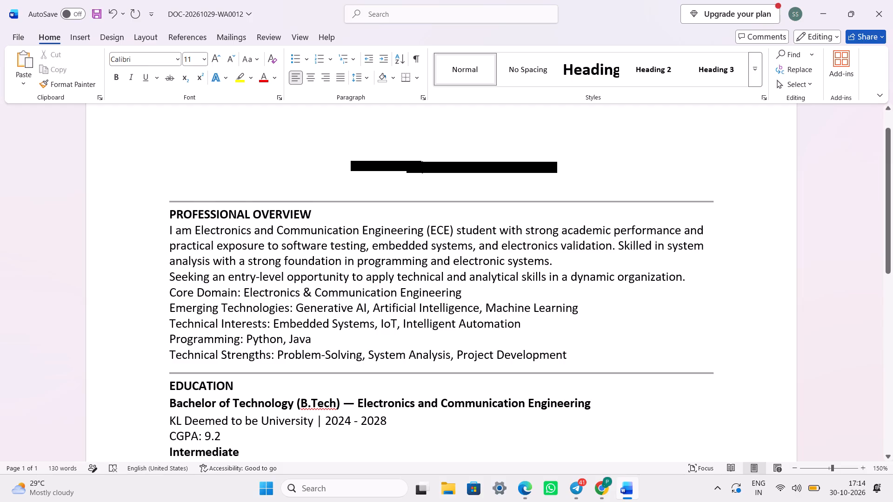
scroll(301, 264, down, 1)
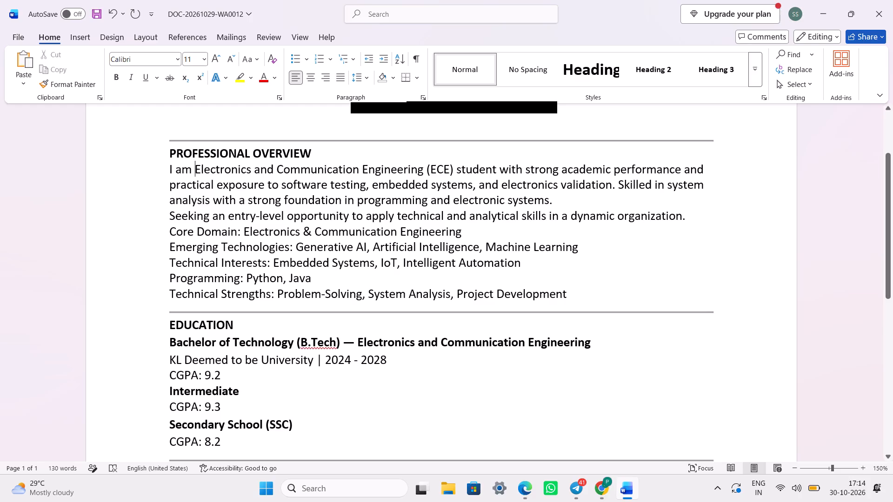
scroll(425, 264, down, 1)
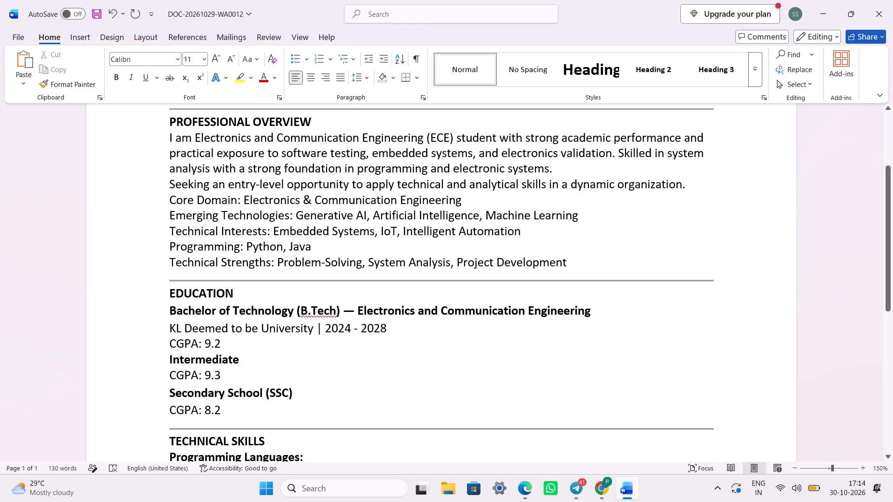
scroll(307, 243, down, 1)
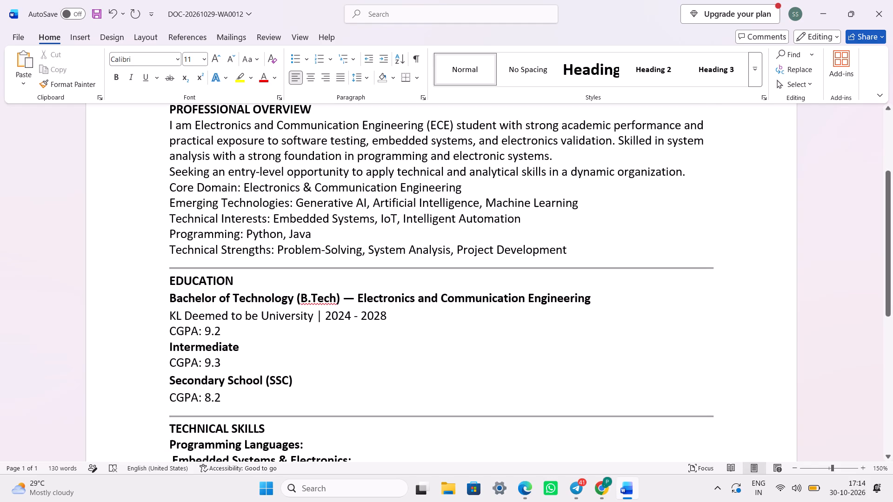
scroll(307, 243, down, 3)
Remove the stray space before "Embedded Systems & Electronics:" in the Technical Skills section.
scroll(307, 243, down, 5)
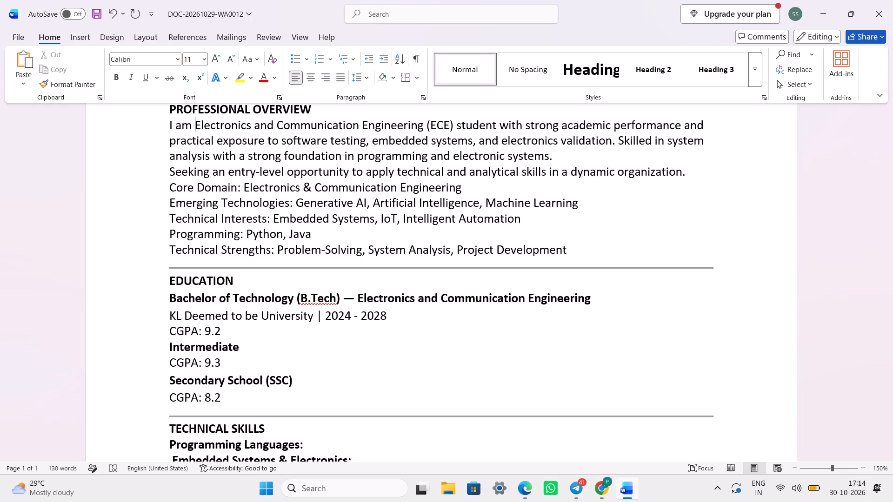
scroll(307, 243, down, 2)
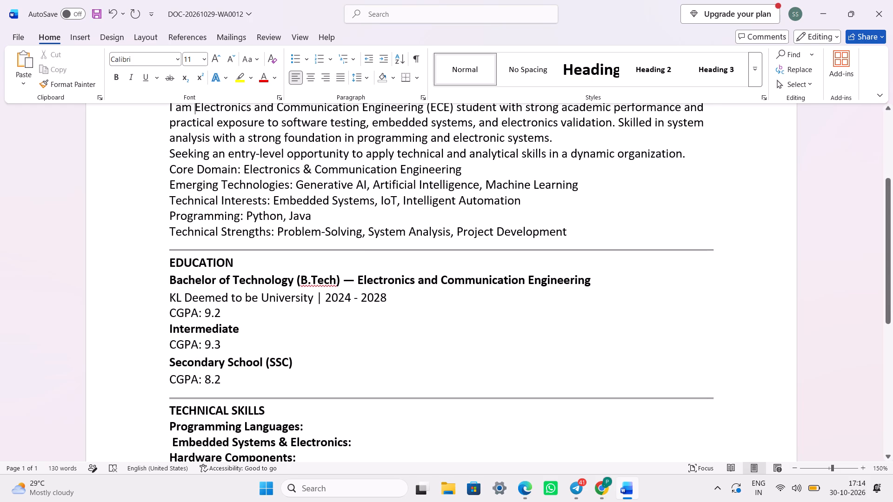
scroll(307, 243, down, 1)
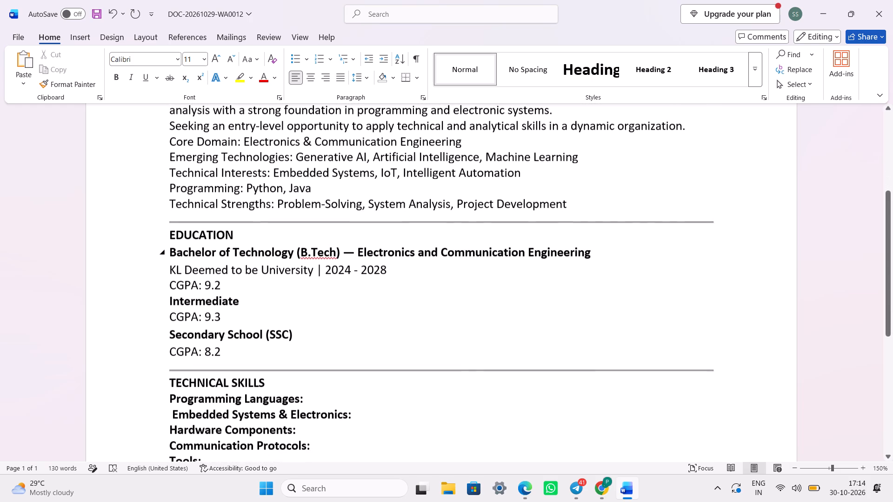
scroll(307, 243, down, 3)
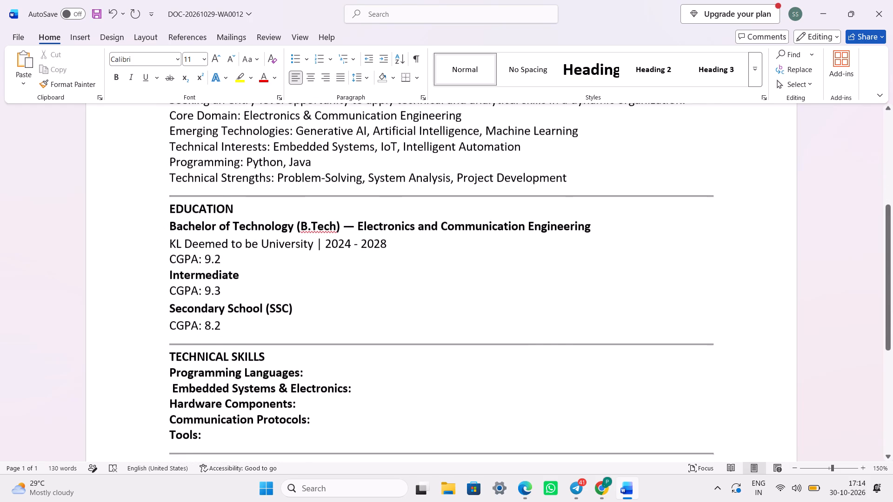
scroll(307, 243, down, 3)
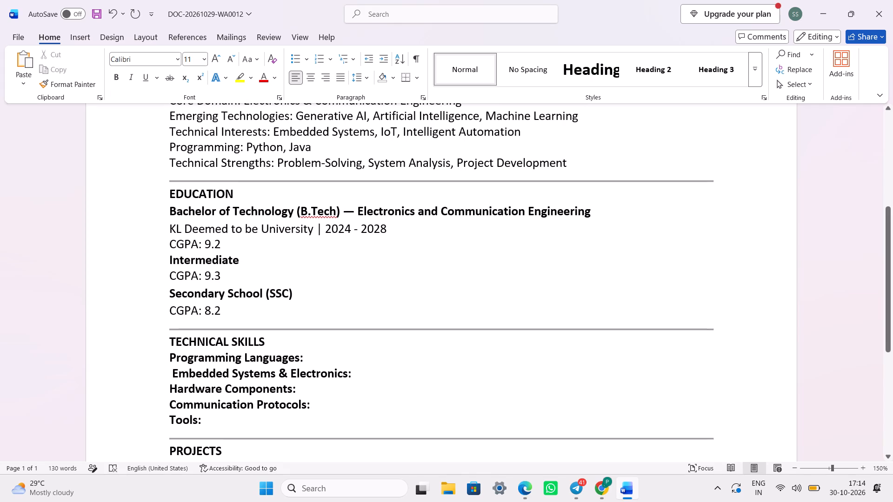
scroll(216, 241, down, 2)
click(265, 205)
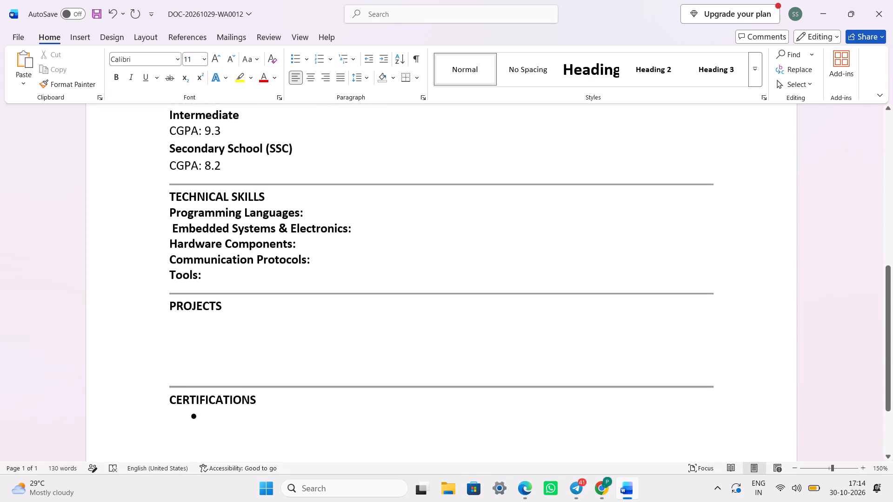
click(292, 197)
click(318, 211)
click(171, 229)
key(BackSpace)
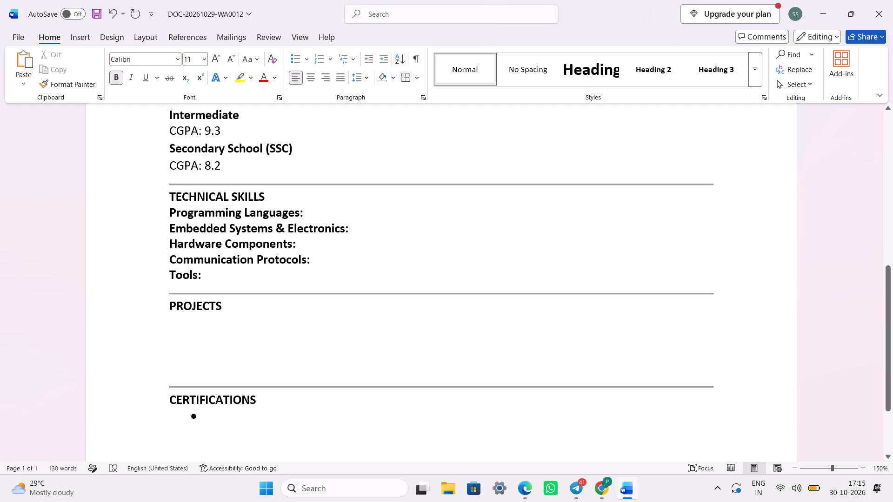
Copy "Python, Java" from the Professional Overview's Programming line into the Programming Languages line under Technical Skills.
scroll(320, 213, up, 1)
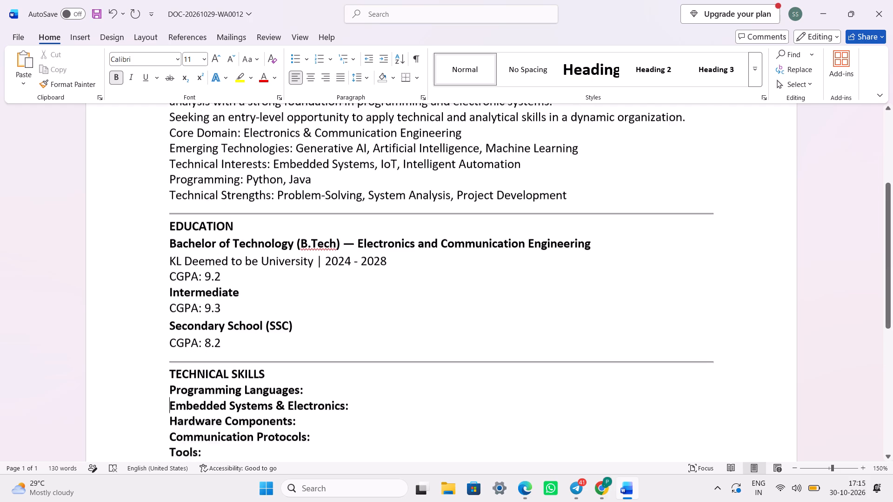
scroll(320, 213, up, 1)
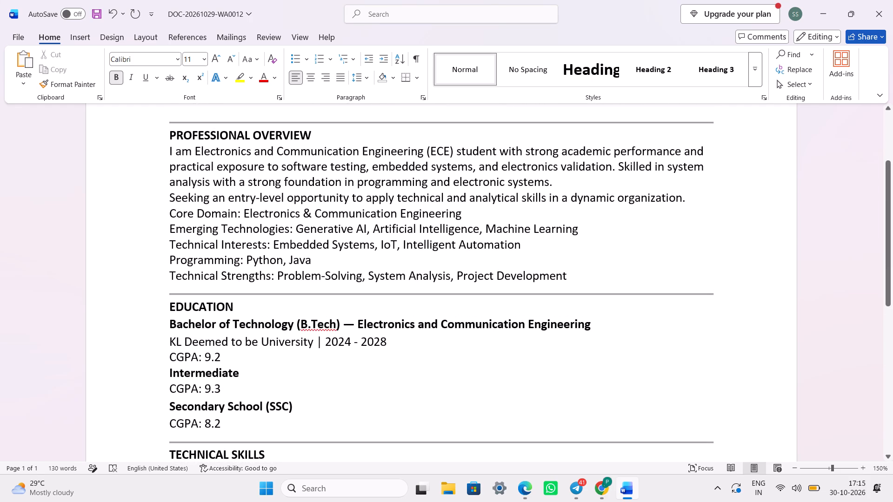
drag(245, 258, 291, 264)
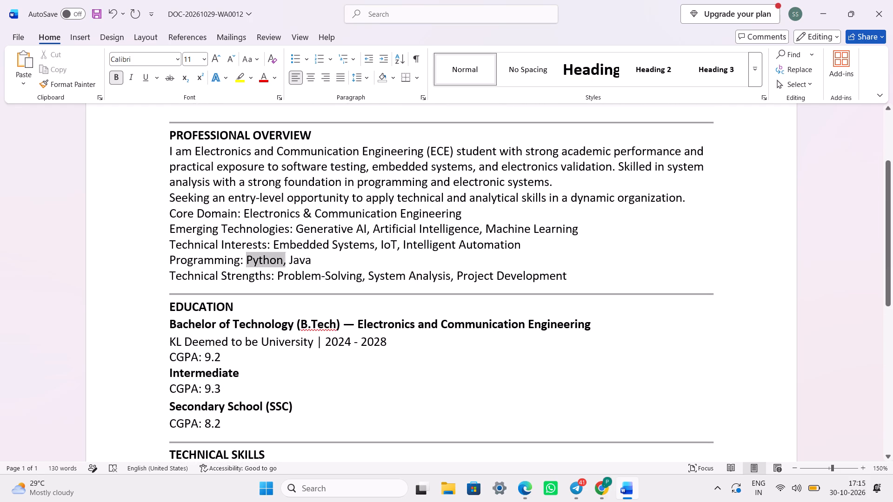
drag(291, 264, 302, 262)
key(ctrl+c)
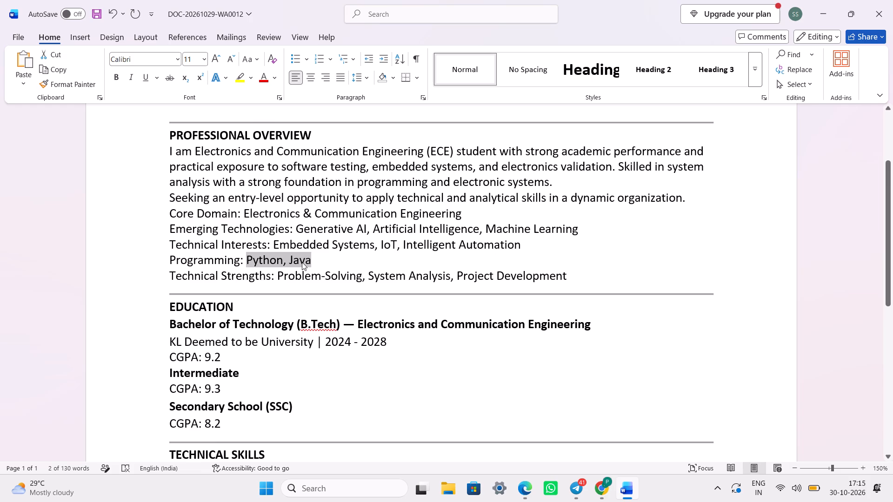
scroll(302, 262, down, 2)
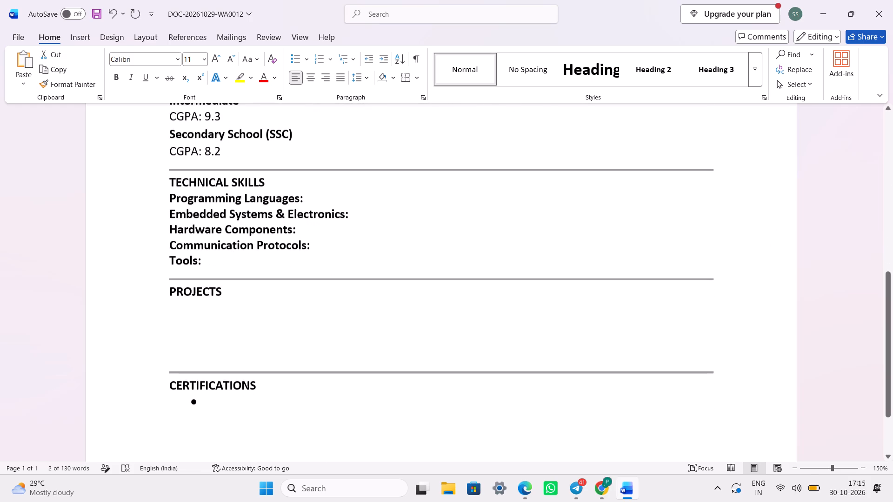
click(325, 194)
key(shift+v)
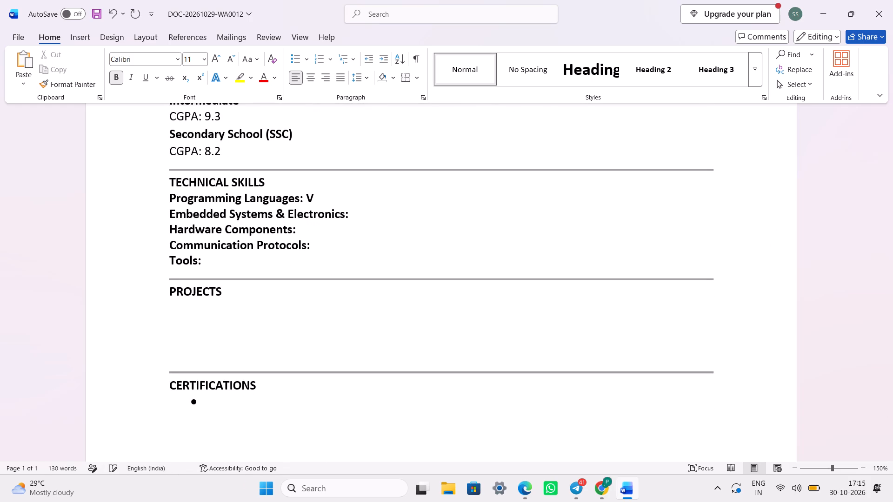
key(BackSpace)
key(ctrl+v)
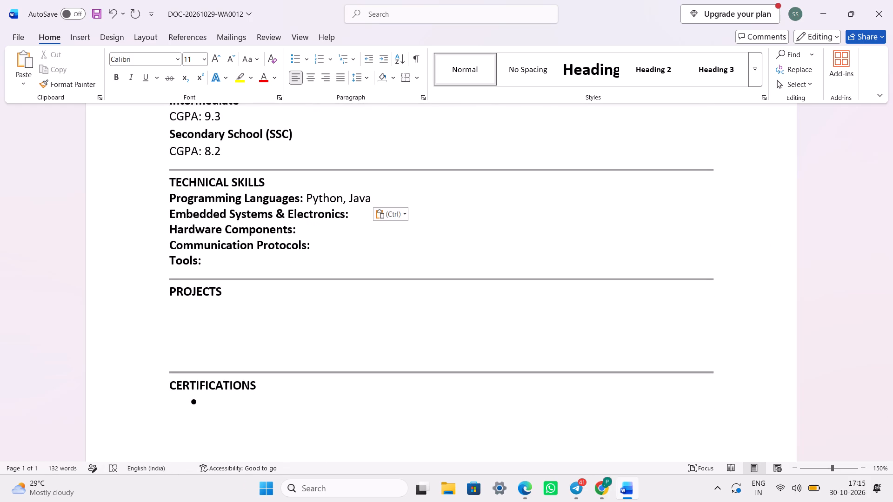
Add C and C++ to the end of the Programming Languages list, separated by commas.
text(,)
key(space)
key(c)
text(,)
key(space)
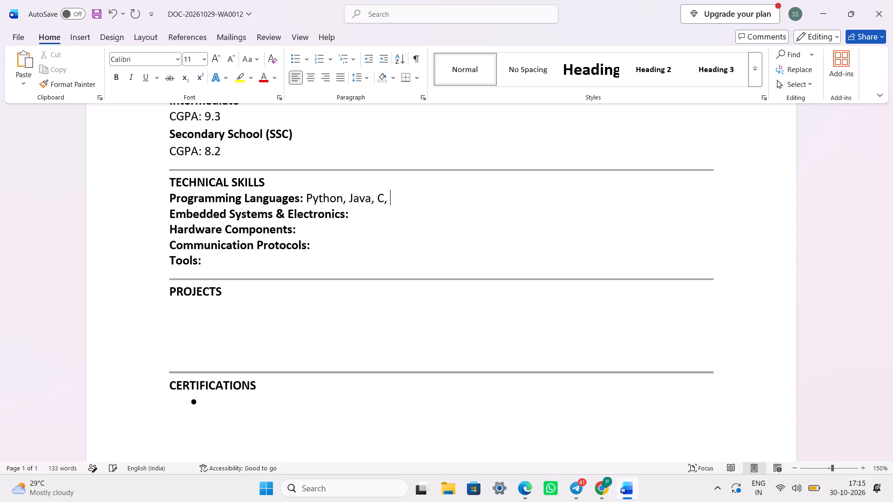
key(c)
text(++)
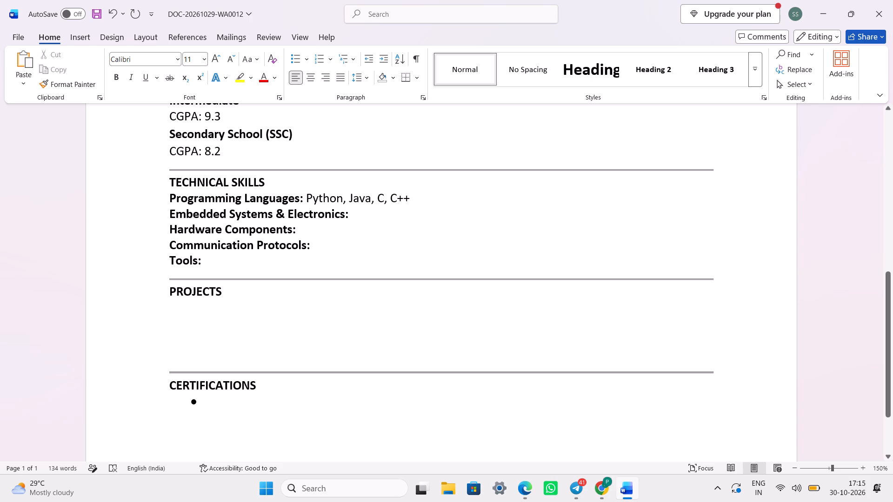
Copy "Embedded Systems, IoT, Intelligent Automation" from the Technical Interests line into the Embedded Systems & Electronics line under Technical Skills.
click(357, 218)
scroll(357, 218, up, 1)
scroll(357, 218, right, 1)
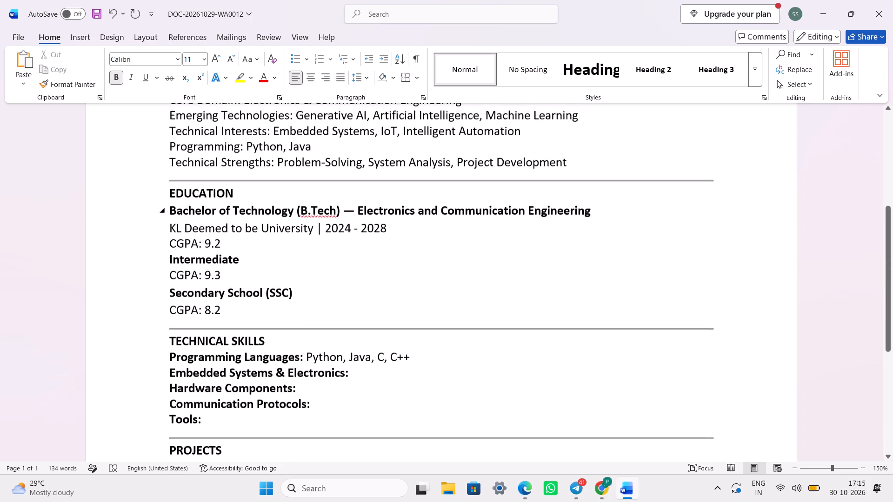
scroll(357, 218, right, 3)
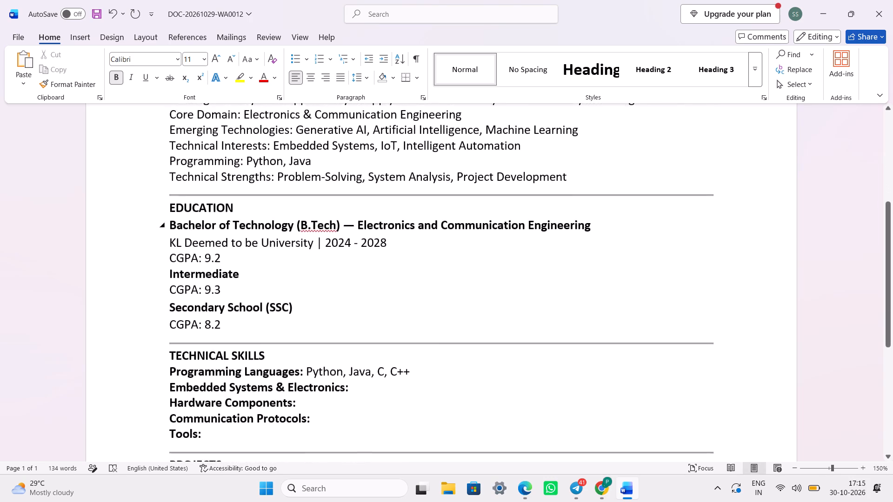
scroll(357, 218, right, 2)
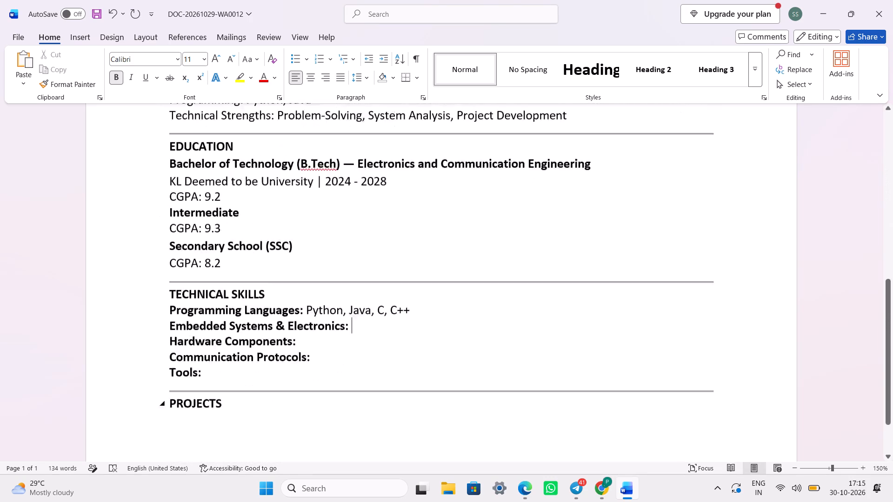
scroll(357, 218, right, 1)
scroll(357, 218, down, 2)
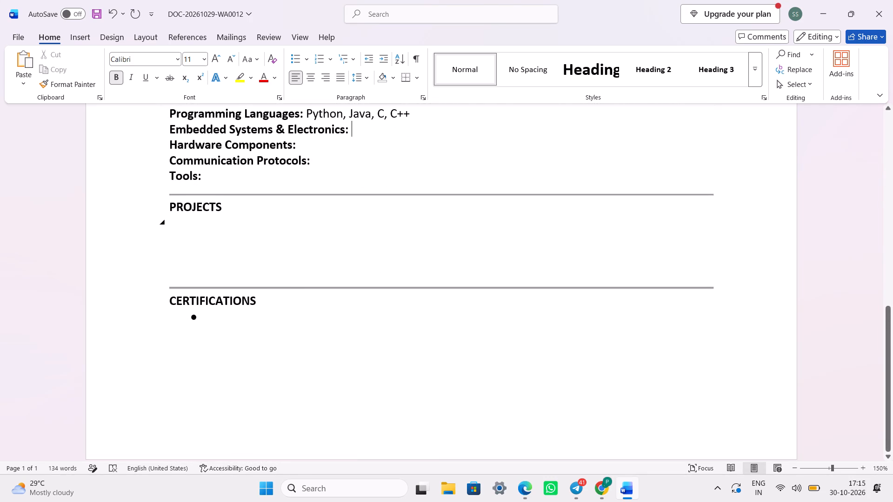
scroll(357, 218, up, 3)
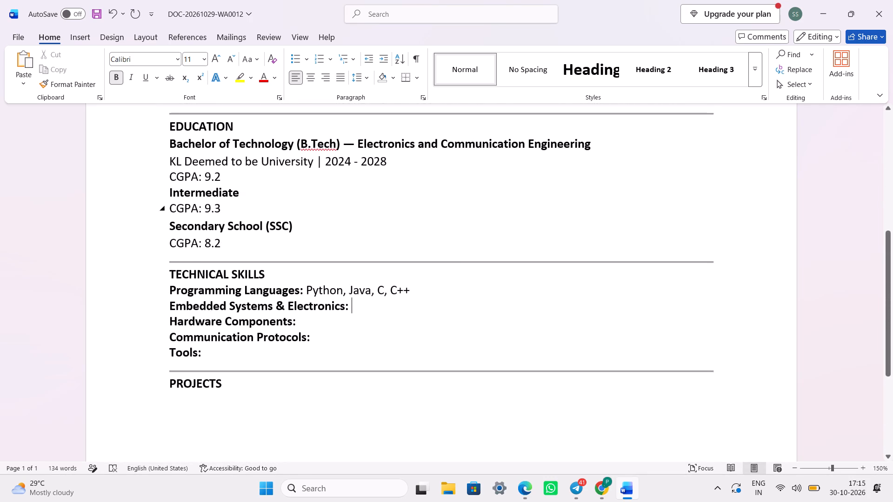
scroll(357, 218, up, 1)
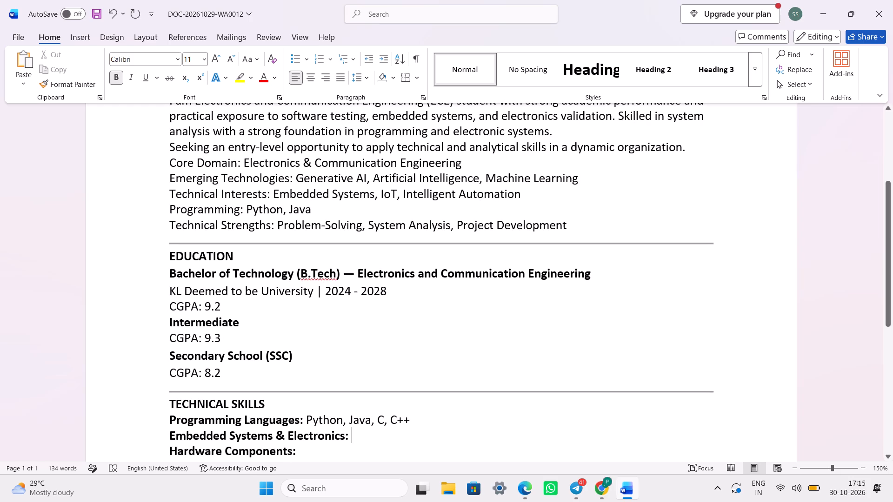
drag(273, 196, 493, 207)
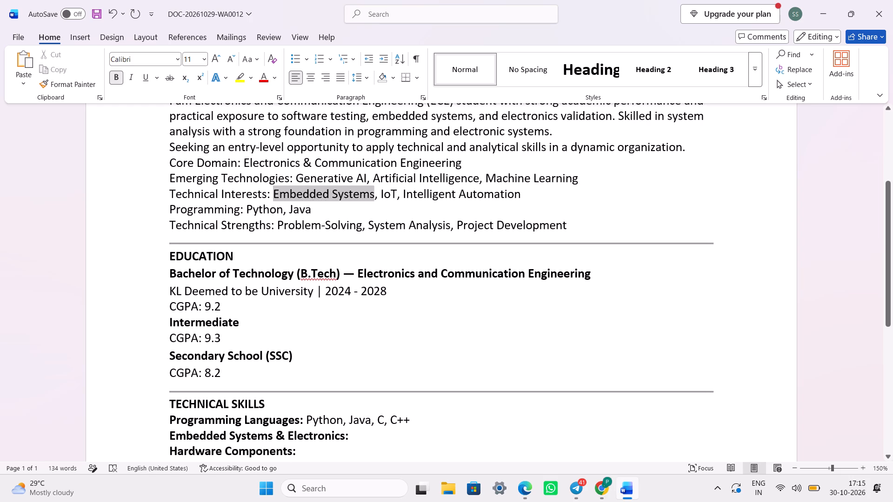
drag(493, 207, 517, 195)
key(ctrl+c)
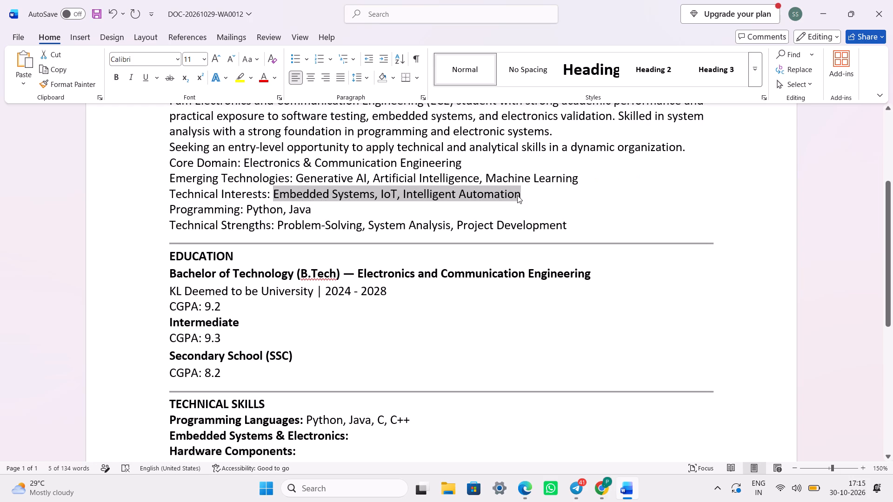
scroll(486, 269, down, 2)
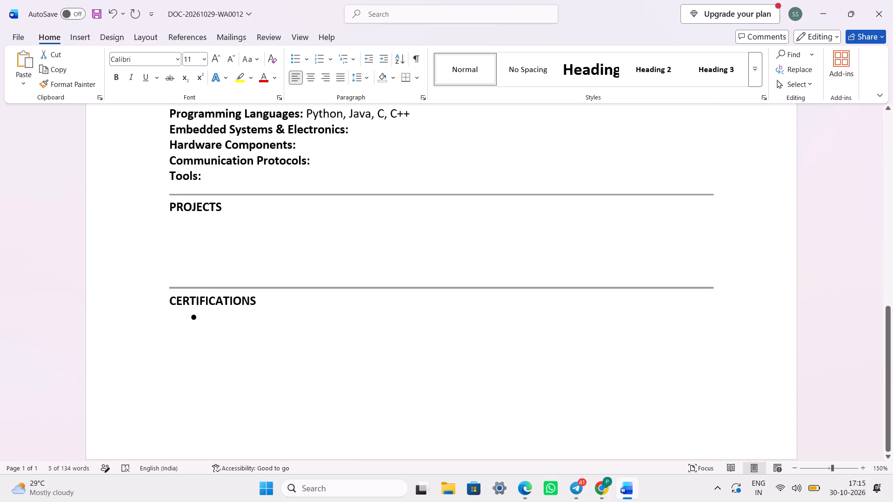
click(404, 132)
key(ctrl+v)
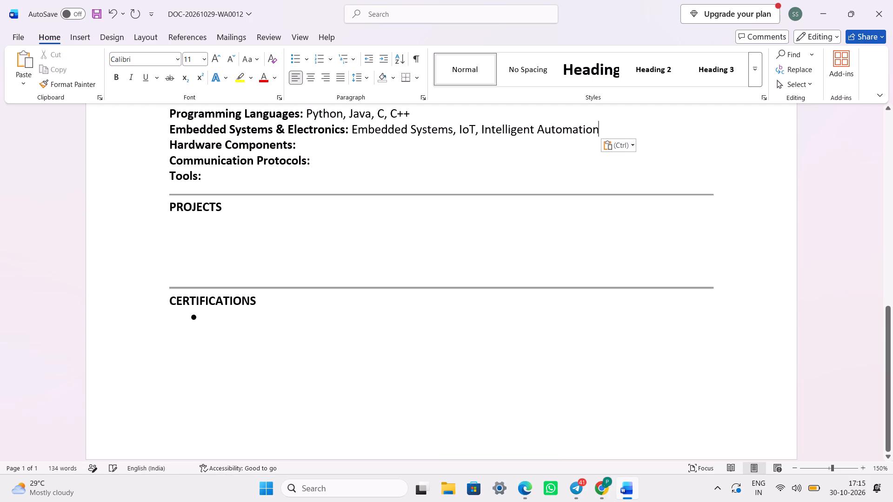
scroll(404, 132, up, 1)
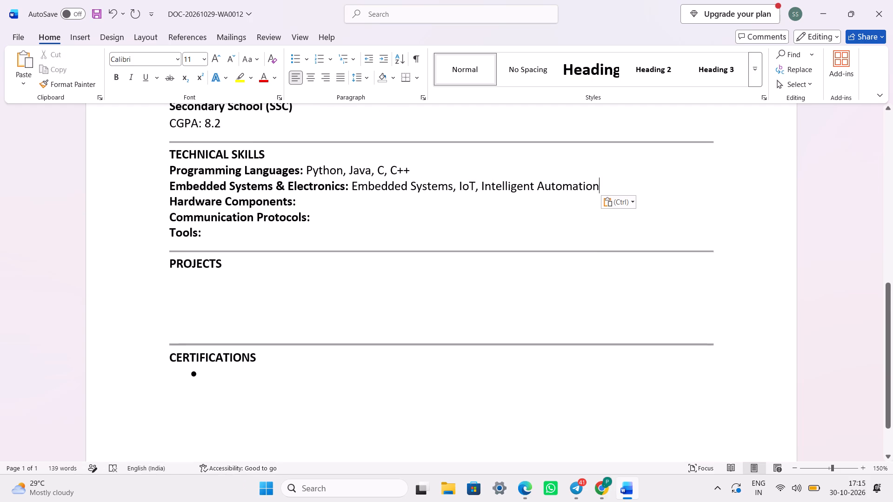
click(354, 204)
scroll(354, 204, up, 1)
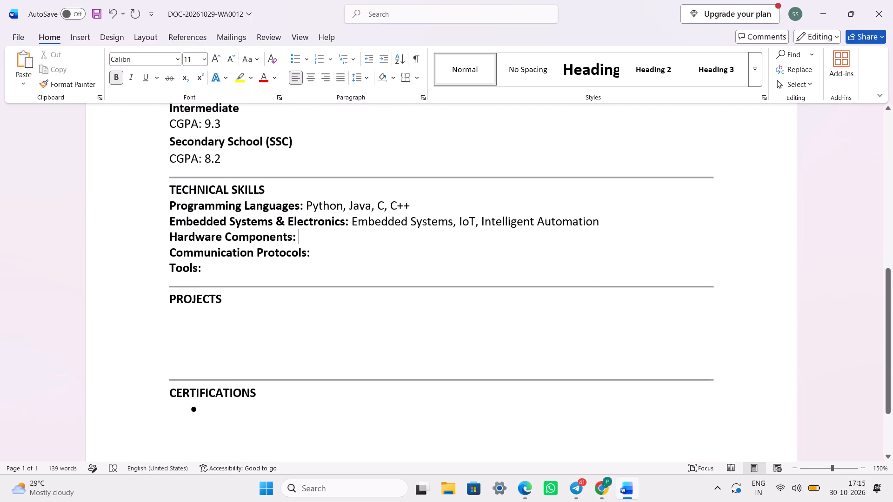
scroll(354, 204, up, 3)
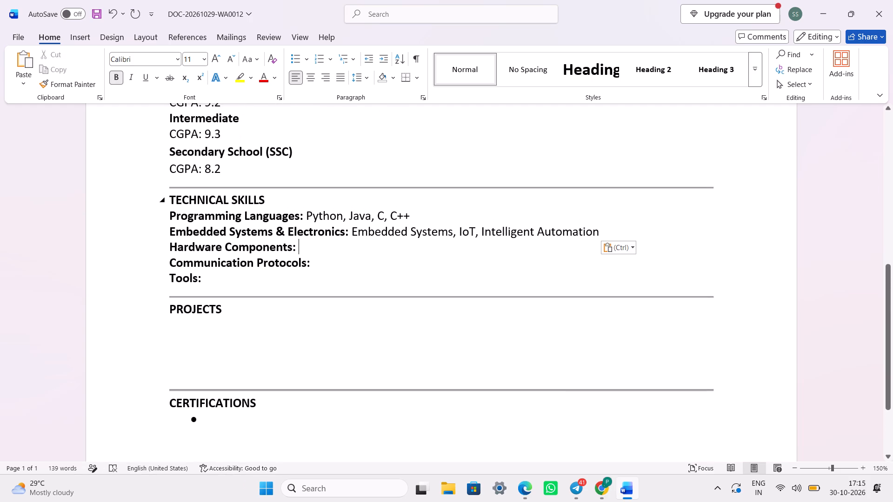
scroll(354, 204, up, 2)
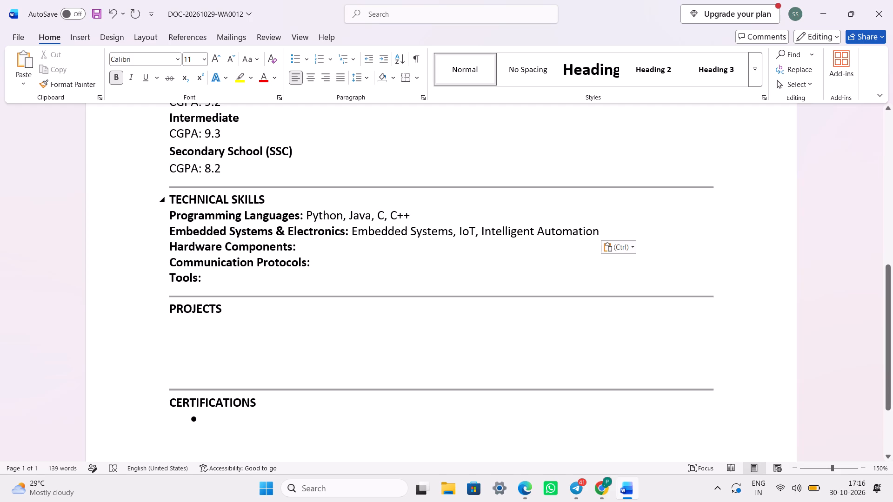
drag(165, 192, 249, 275)
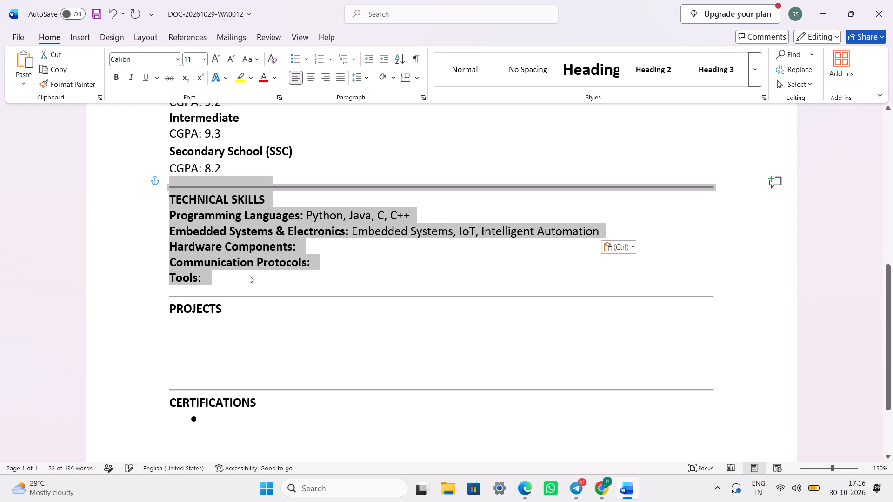
key(ctrl+c)
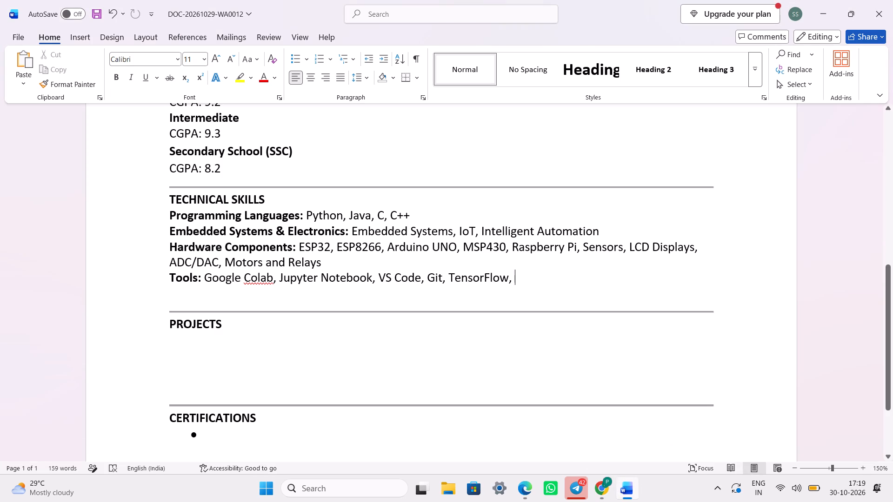
key(ctrl+v)
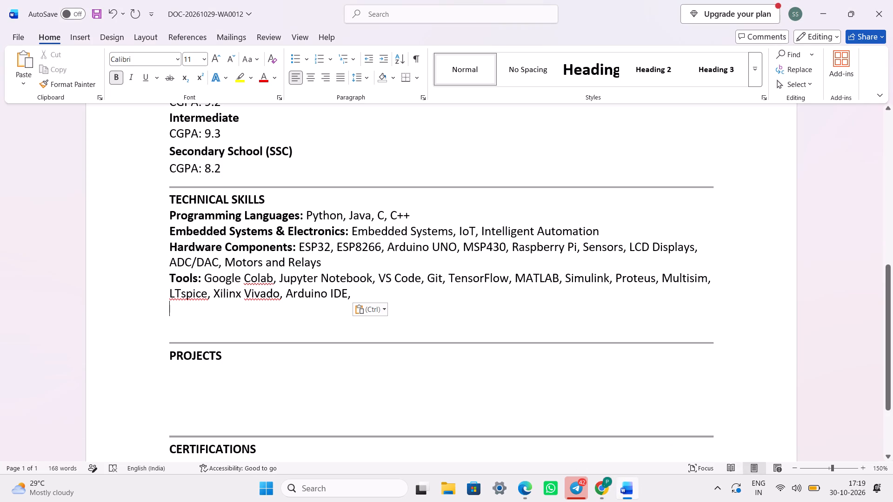
Delete "Simulink, Proteus," and "Multisim," from the Tools line under Technical Skills.
drag(566, 278, 609, 280)
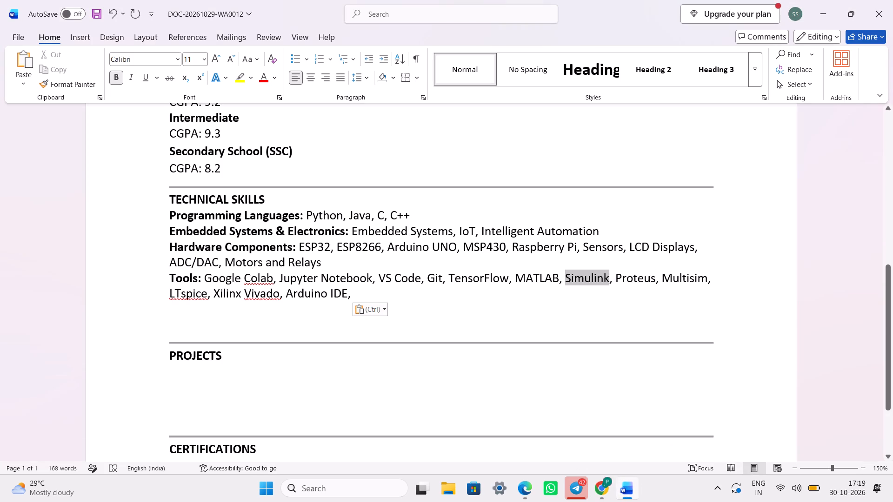
drag(609, 280, 656, 279)
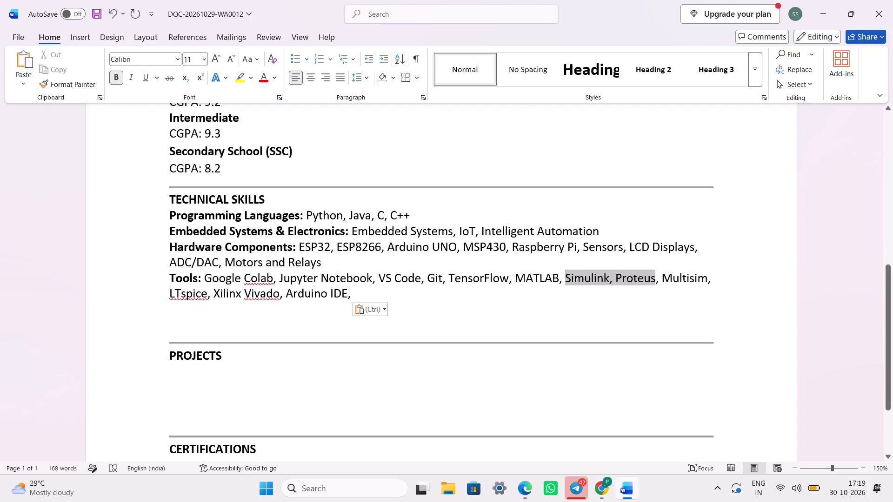
drag(656, 279, 658, 283)
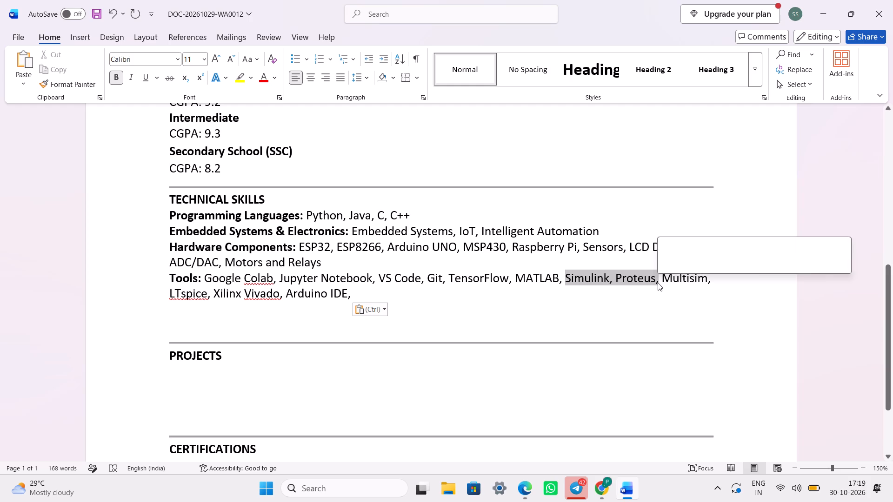
key(BackSpace)
key(BackSpace)
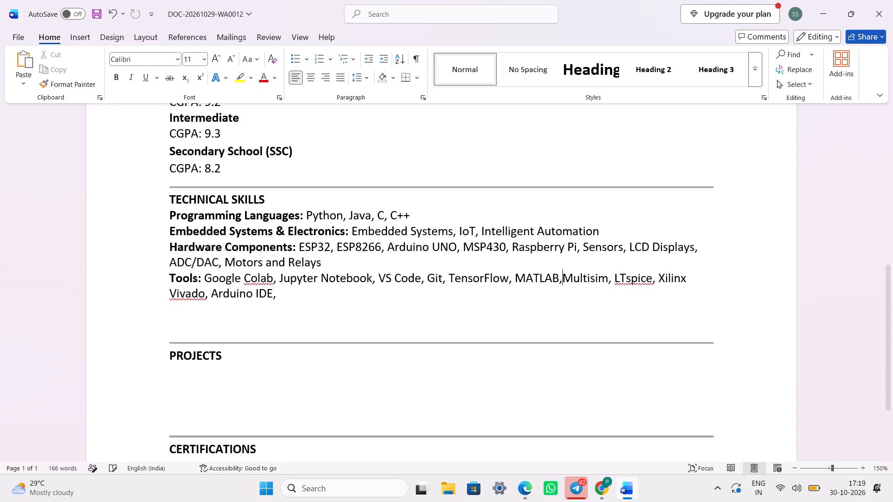
key(space)
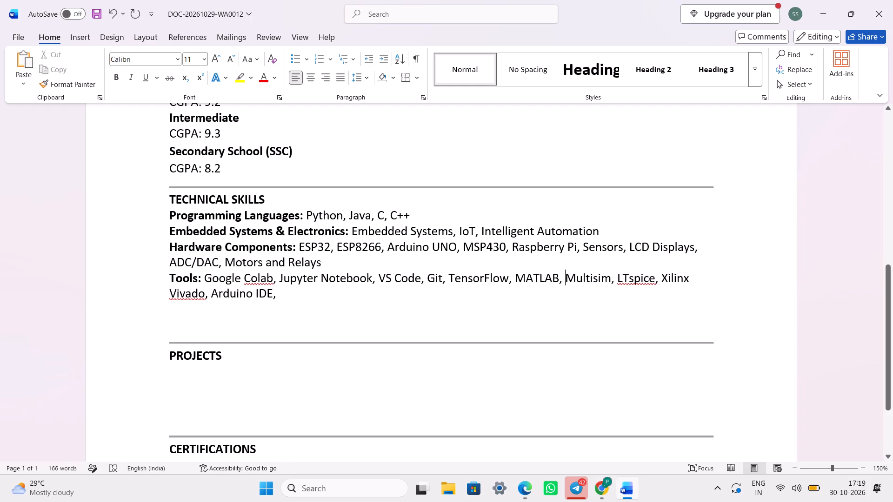
drag(610, 279, 569, 277)
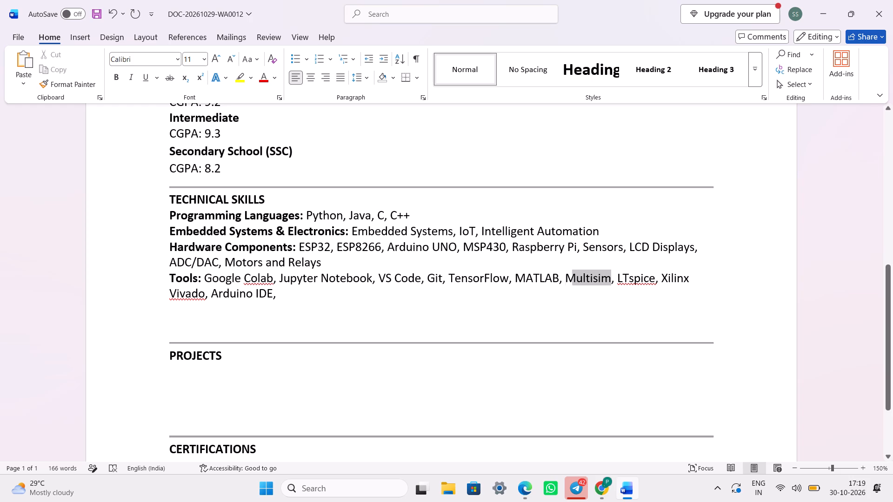
drag(569, 277, 564, 277)
key(BackSpace)
key(Right)
key(BackSpace)
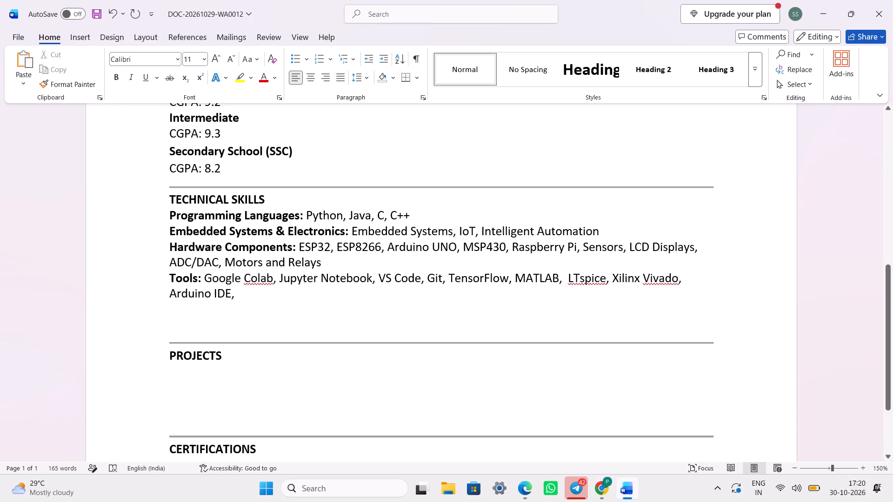
Remove the trailing comma after "Arduino IDE" and delete one empty line between the Tools line and the Projects divider.
click(309, 298)
key(BackSpace)
key(space)
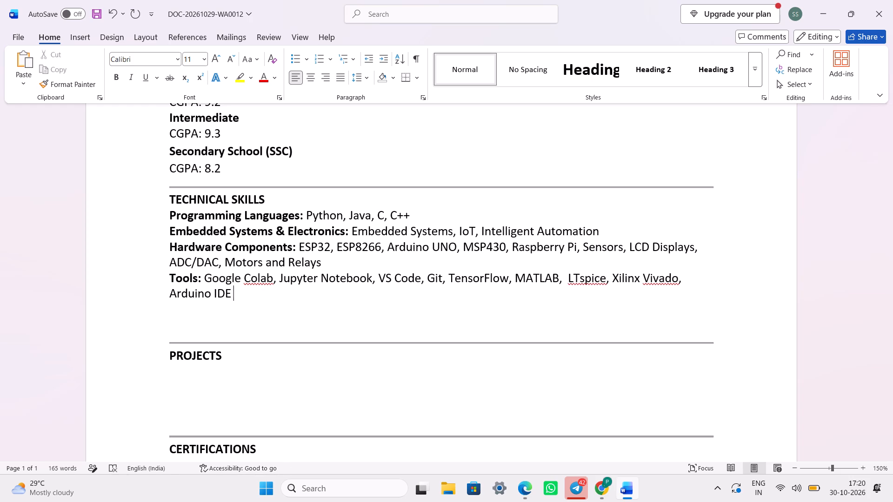
click(220, 326)
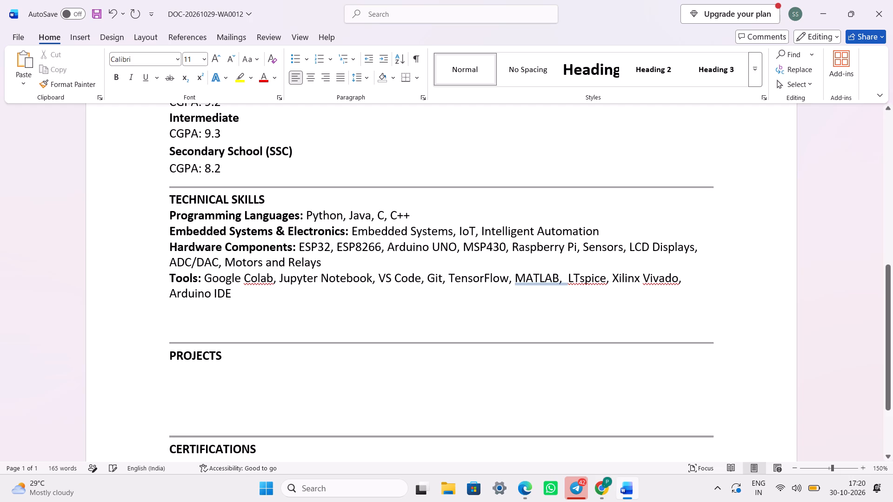
key(BackSpace)
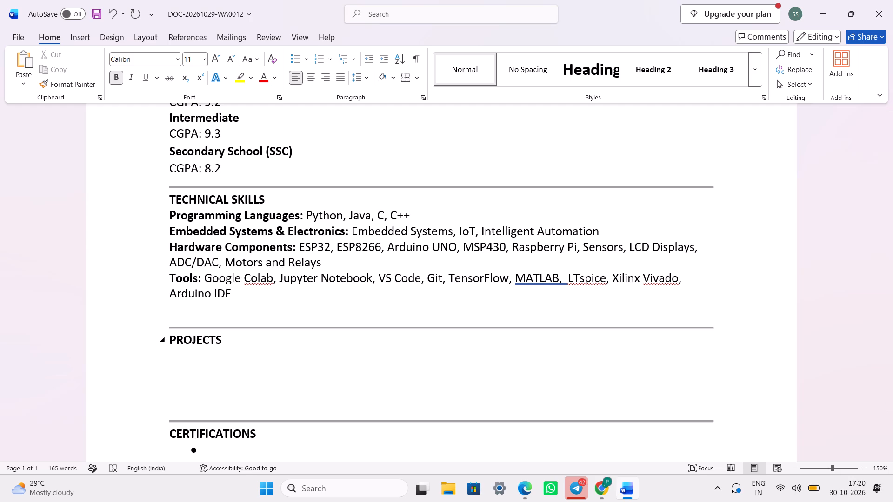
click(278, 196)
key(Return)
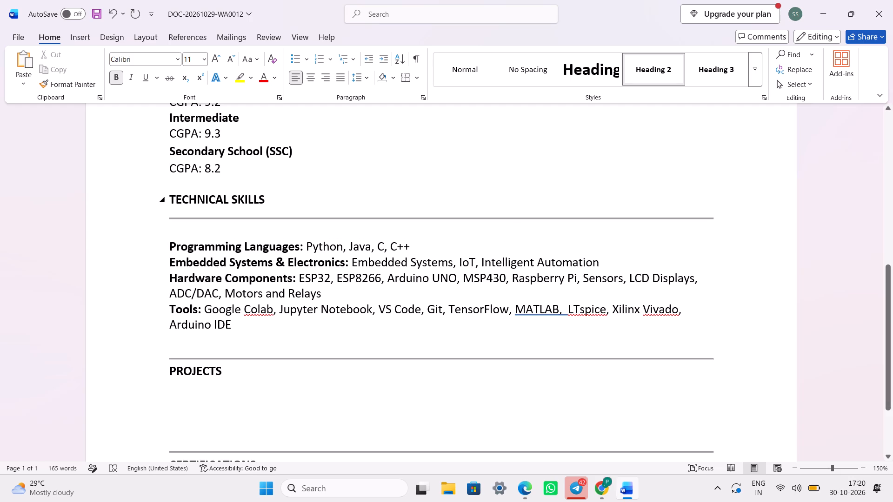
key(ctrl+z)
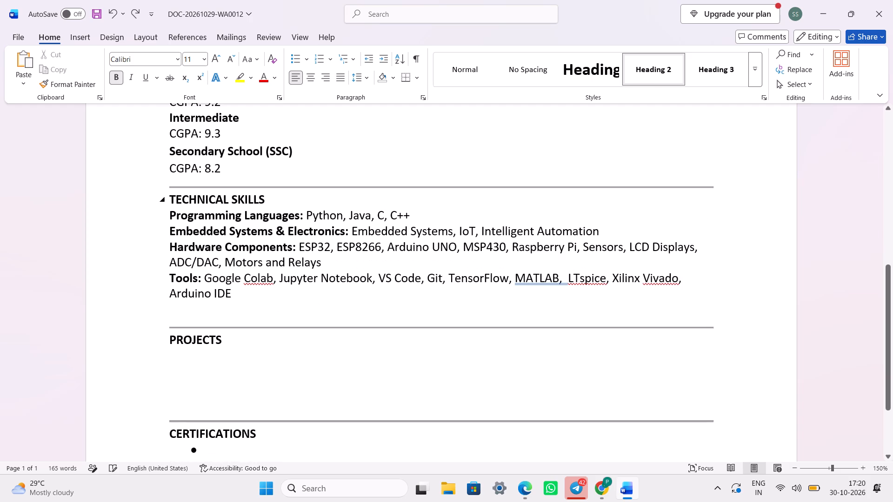
Insert a blank line above "Programming Languages:" and delete the remaining empty line beneath the Tools line.
click(167, 221)
key(Return)
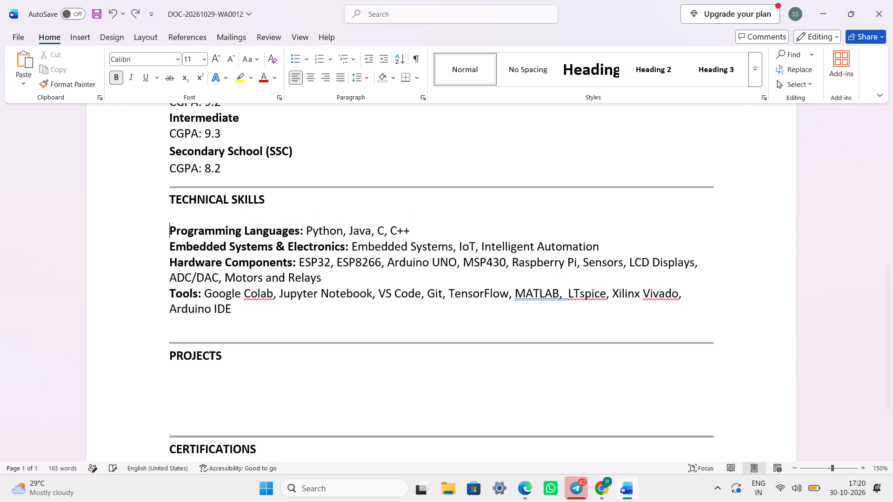
click(221, 323)
key(BackSpace)
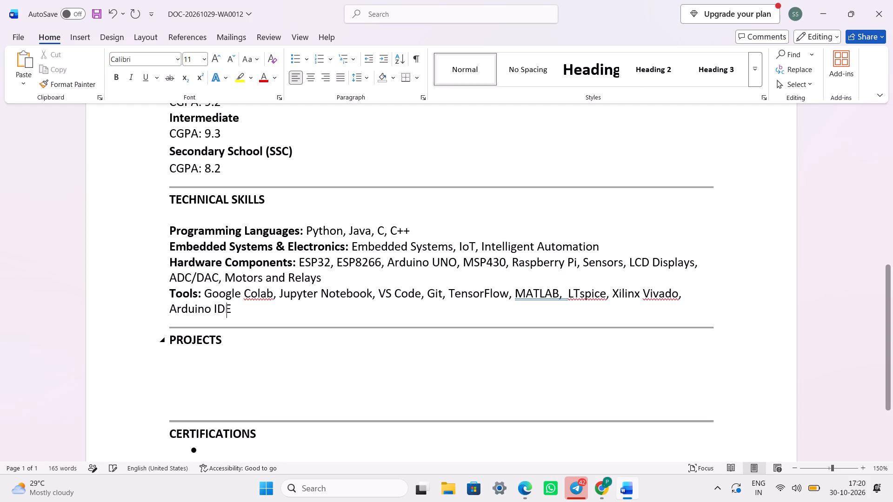
Insert a blank line between the Education heading and the Bachelor of Technology entry.
scroll(221, 323, up, 1)
scroll(201, 329, down, 1)
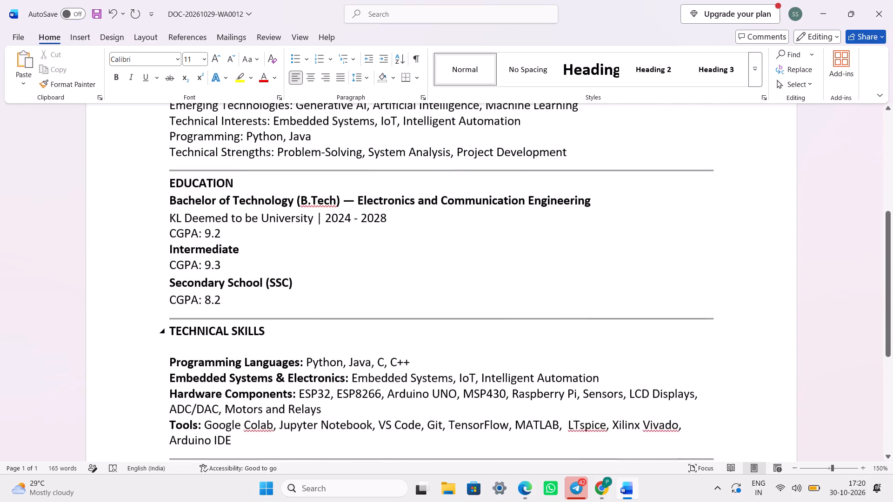
click(170, 202)
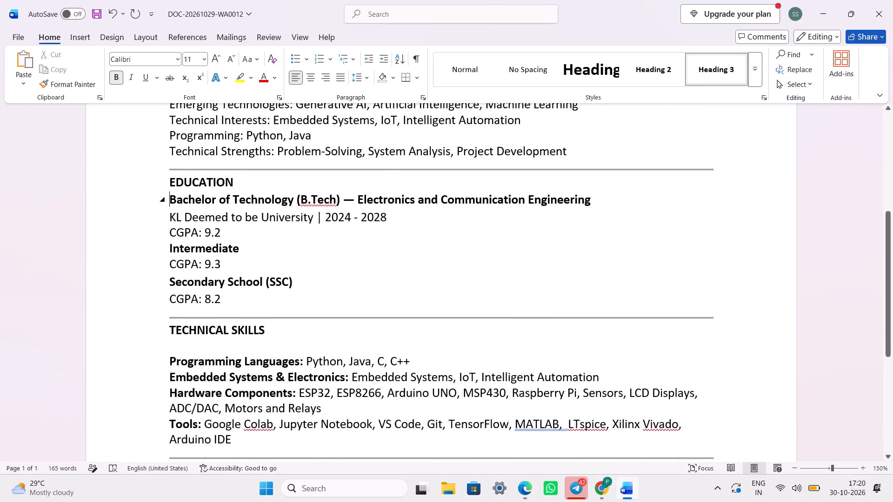
key(Return)
Insert a blank line between the Professional Overview heading and its first paragraph.
scroll(240, 196, up, 1)
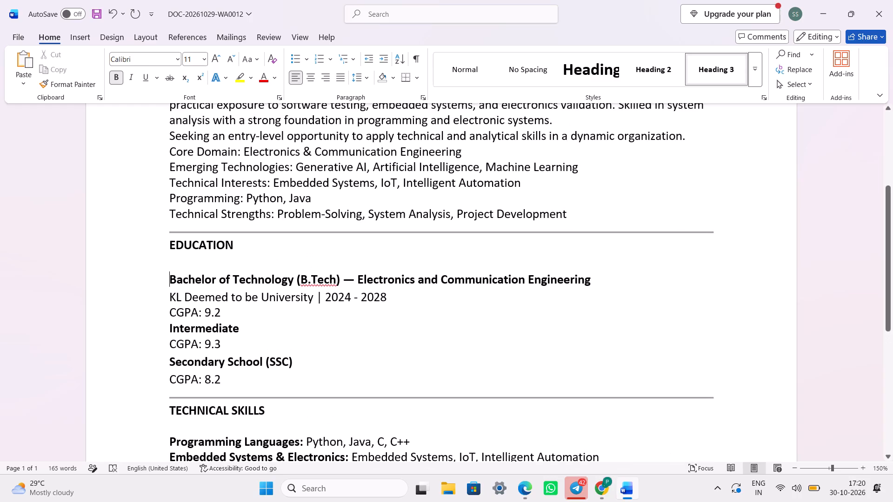
scroll(240, 196, up, 1)
right_click(240, 196)
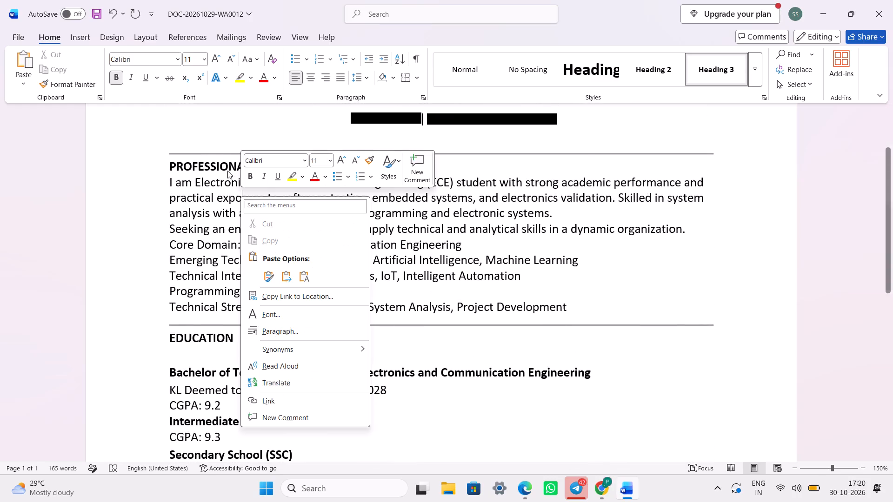
click(165, 174)
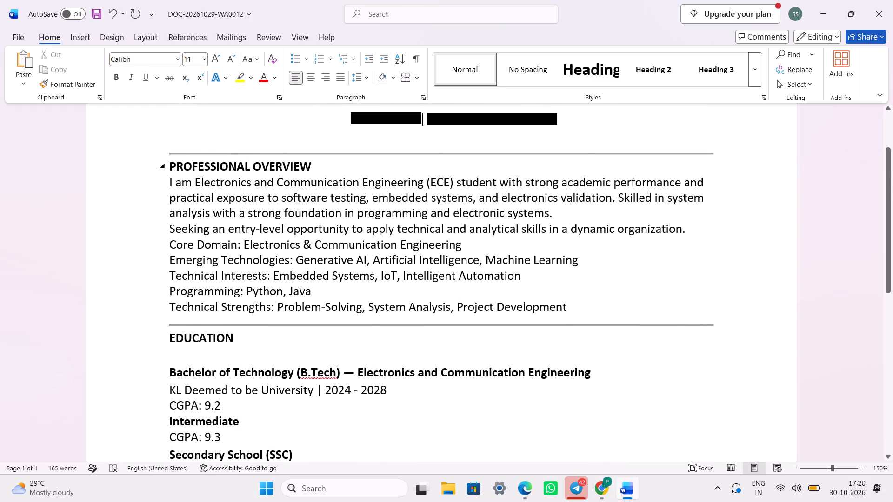
click(168, 181)
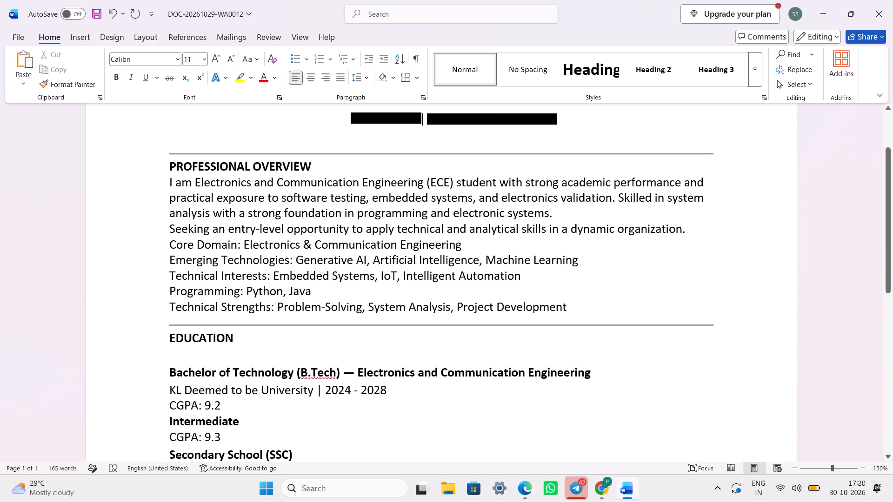
click(171, 184)
key(Return)
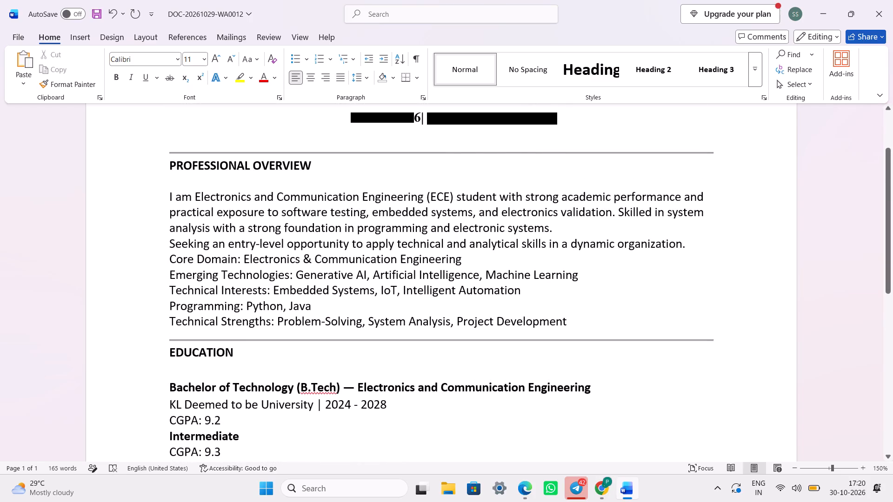
Add an empty line in the blank area beneath the Projects heading.
scroll(353, 304, down, 1)
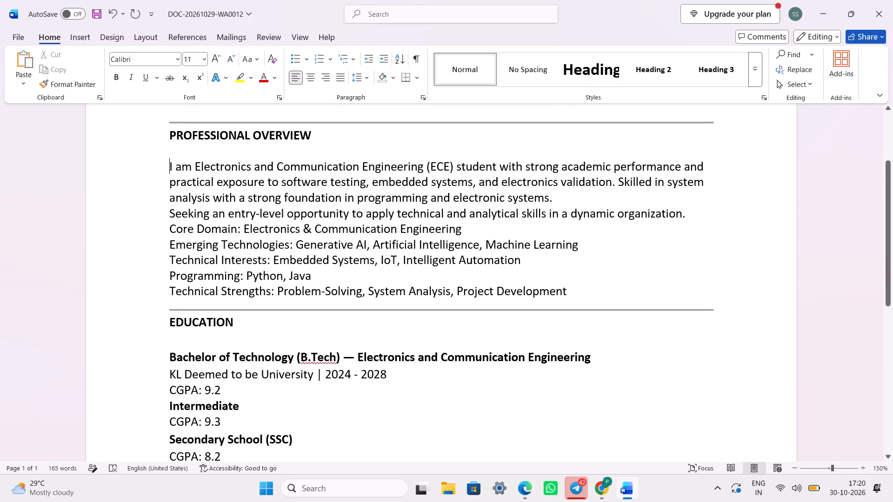
scroll(387, 281, down, 1)
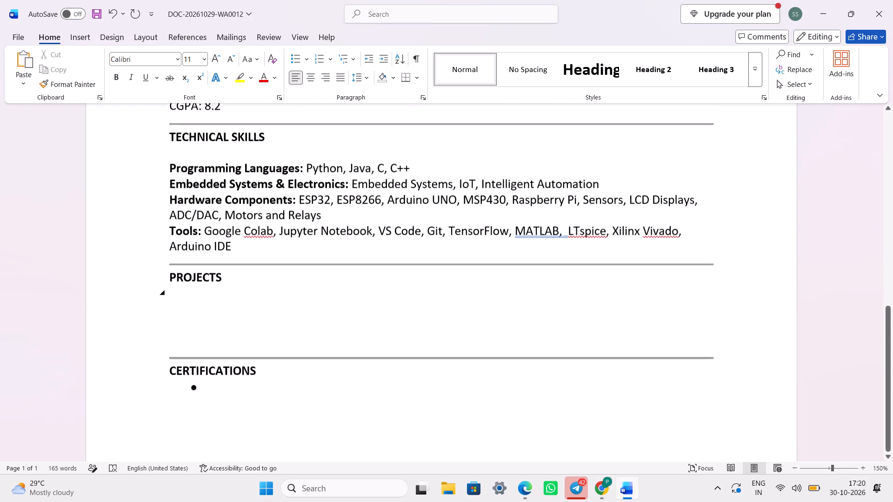
scroll(387, 281, down, 1)
click(324, 279)
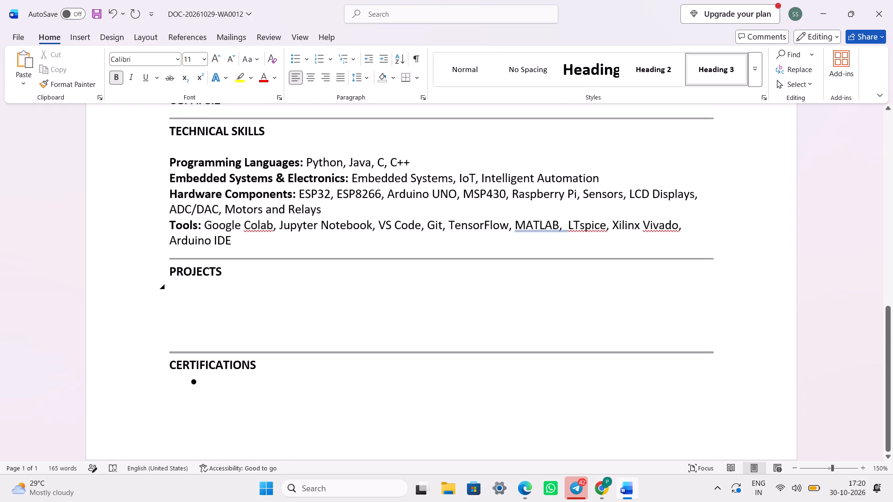
key(Return)
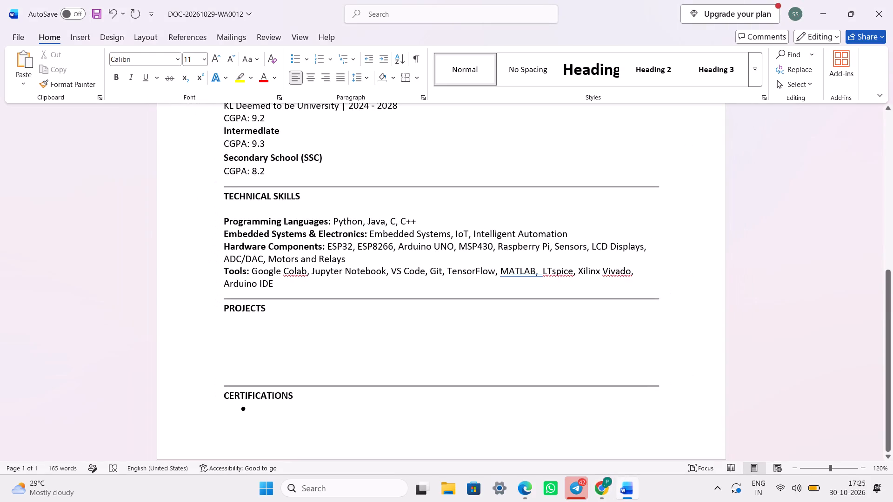
scroll(120, 314, down, 1)
ctrl+scroll(120, 314, down, 6)
scroll(406, 281, down, 1)
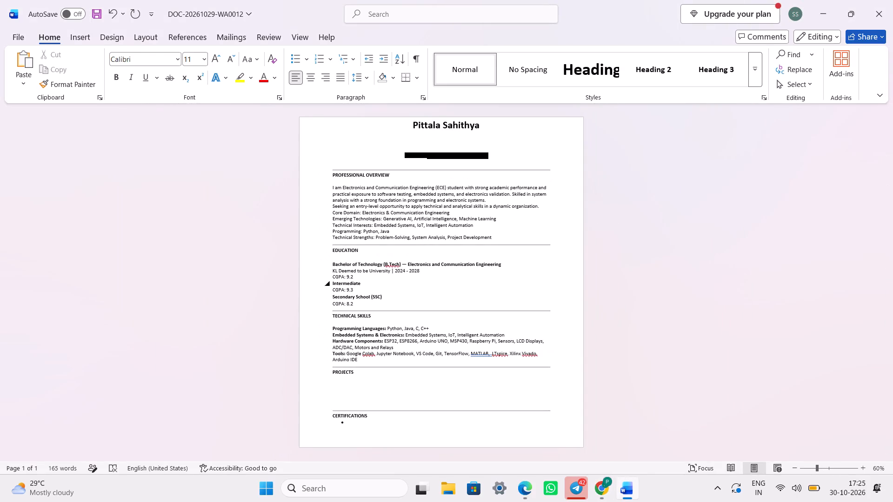
scroll(406, 281, down, 1)
scroll(368, 240, down, 1)
ctrl+scroll(368, 240, up, 7)
scroll(368, 240, down, 1)
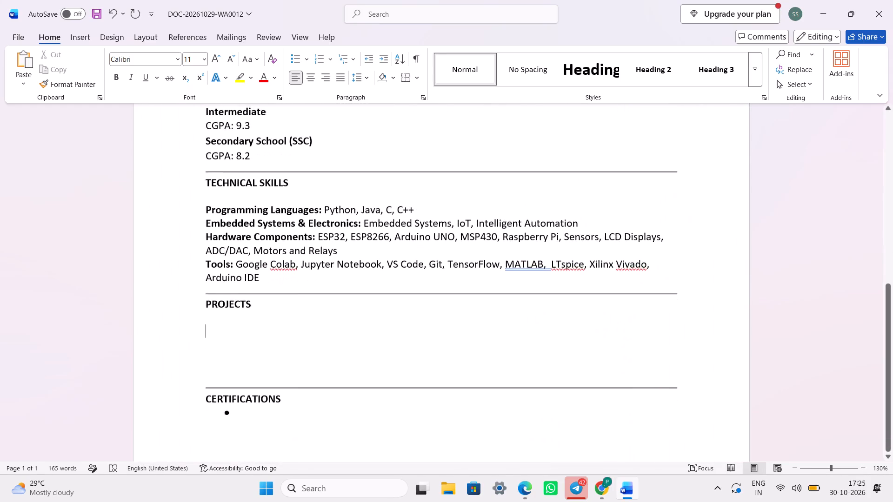
scroll(368, 240, down, 2)
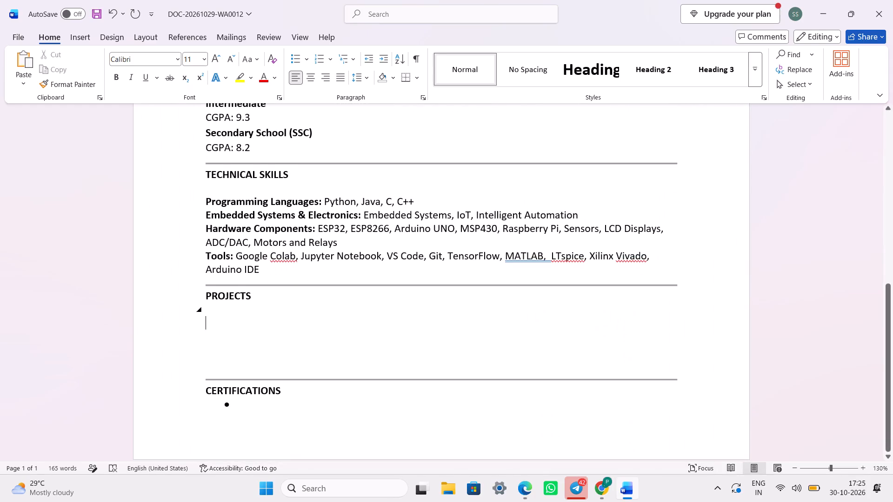
click(223, 306)
key(ctrl+v)
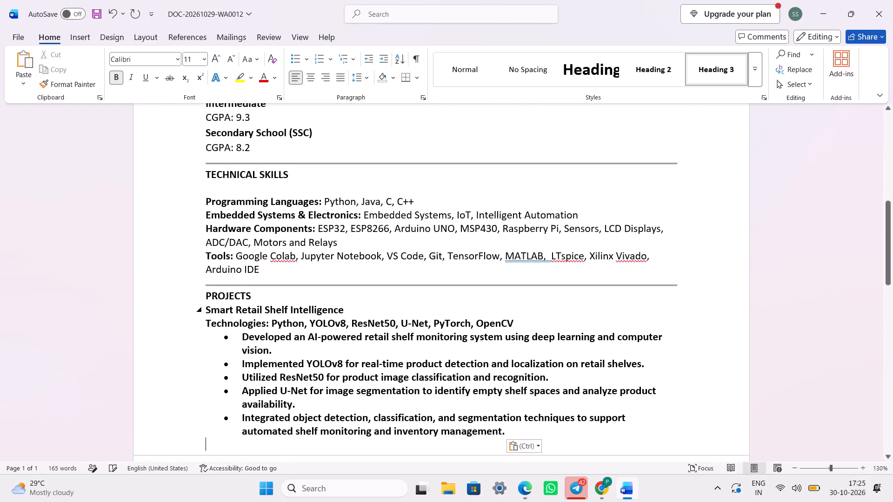
Delete the three bullets about YOLOv8, ResNet50 and U-Net from the Smart Retail Shelf Intelligence entry.
scroll(271, 261, down, 6)
scroll(271, 261, up, 2)
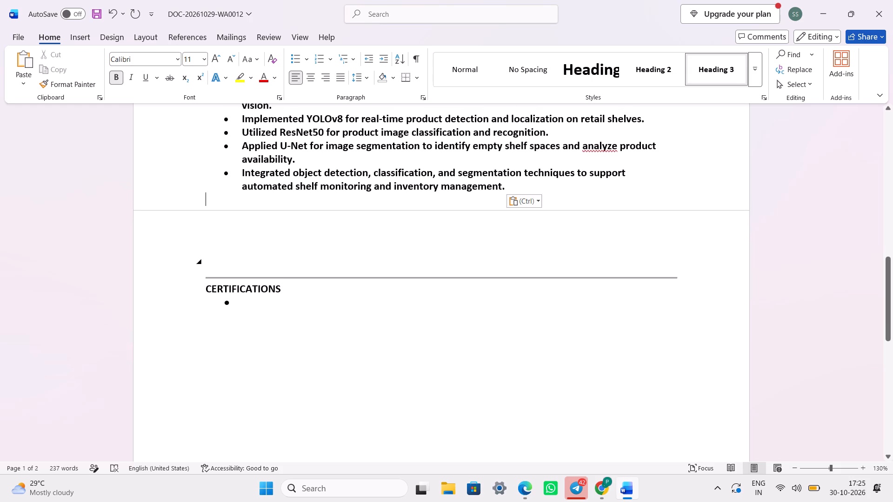
scroll(271, 261, up, 2)
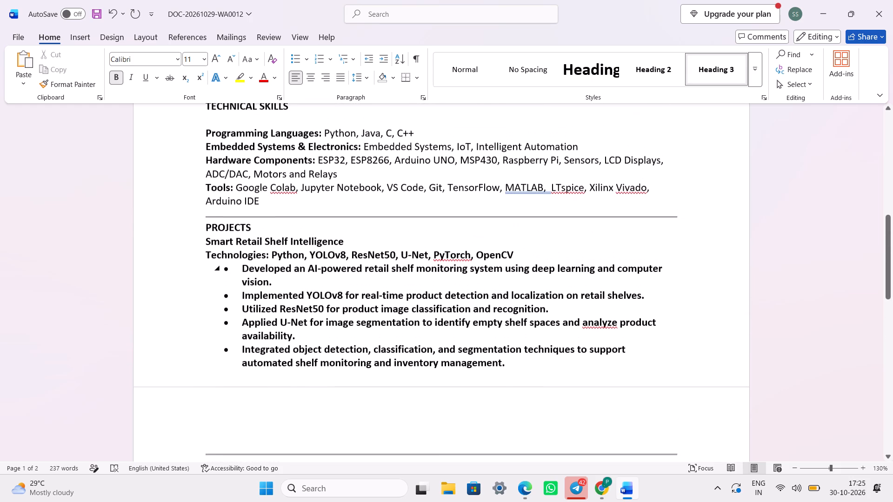
scroll(329, 278, up, 1)
scroll(329, 278, down, 1)
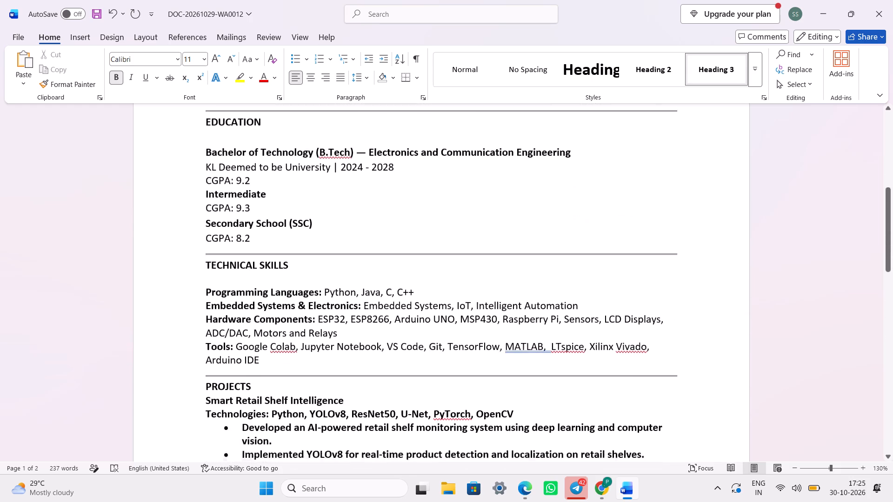
scroll(329, 278, down, 1)
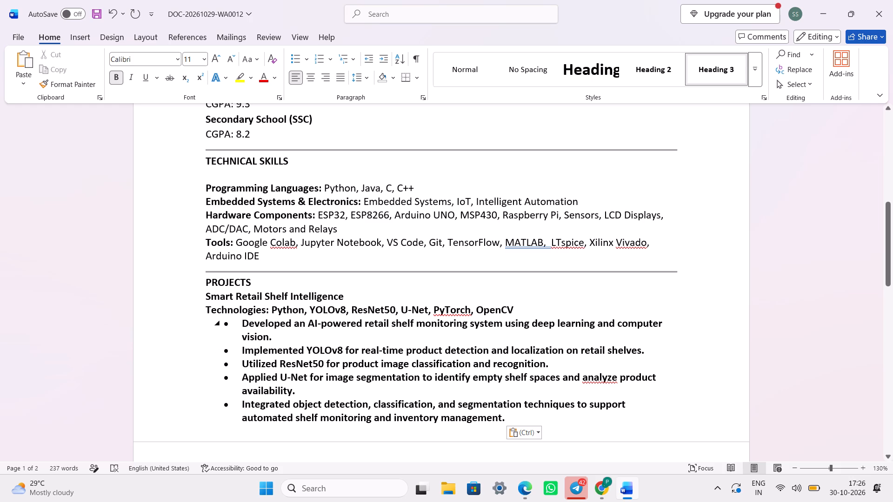
drag(240, 325, 278, 344)
click(278, 344)
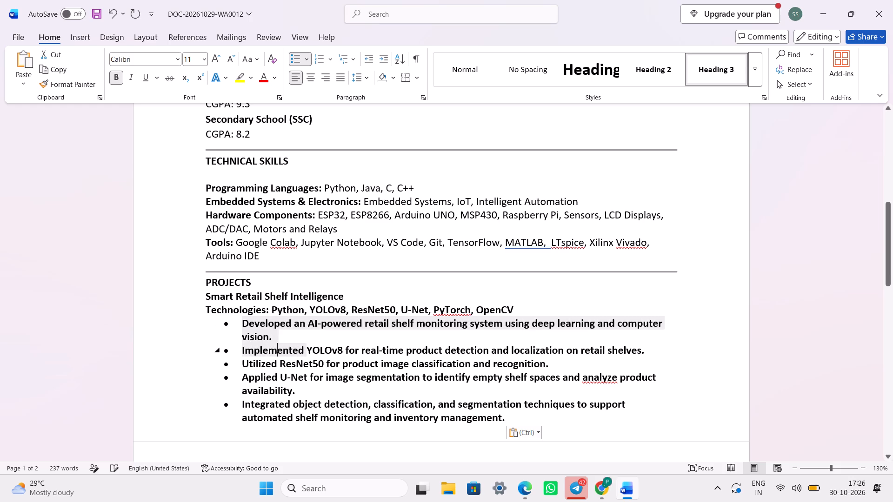
drag(241, 350, 287, 370)
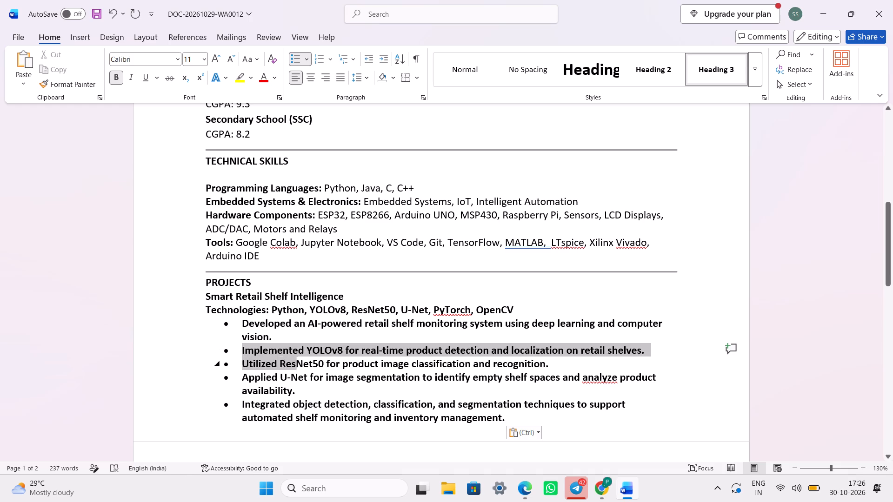
drag(287, 370, 304, 390)
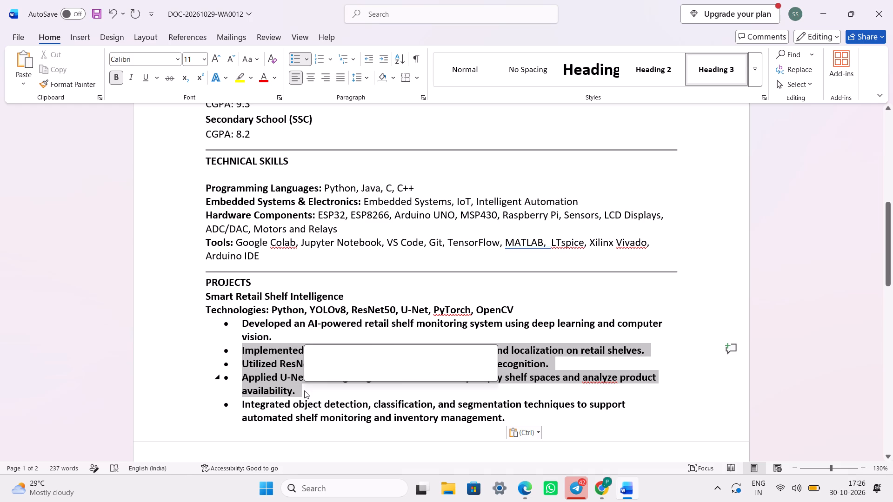
key(BackSpace)
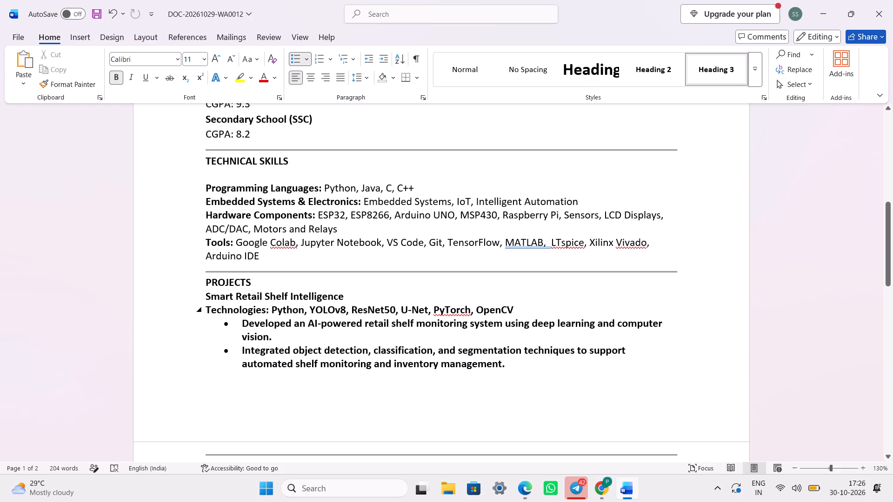
Remove bold from the list following "Technologies:" and from the text of the two bullets in the project entry.
drag(272, 310, 533, 306)
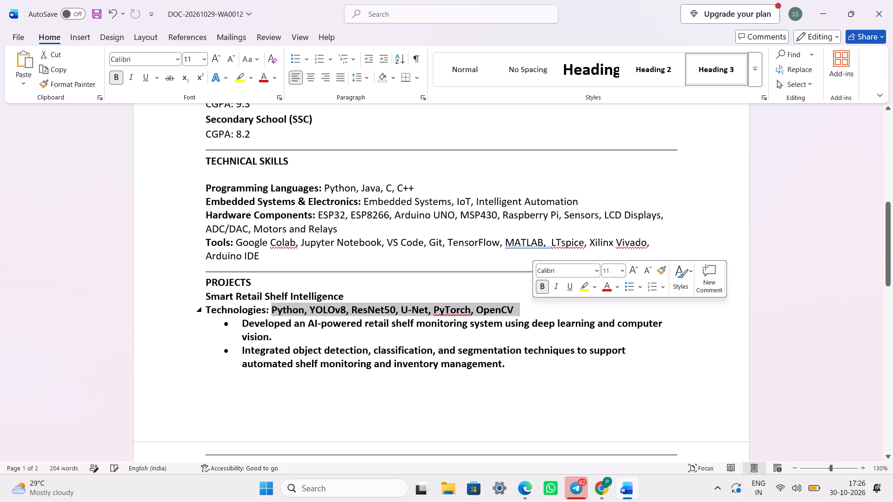
click(546, 284)
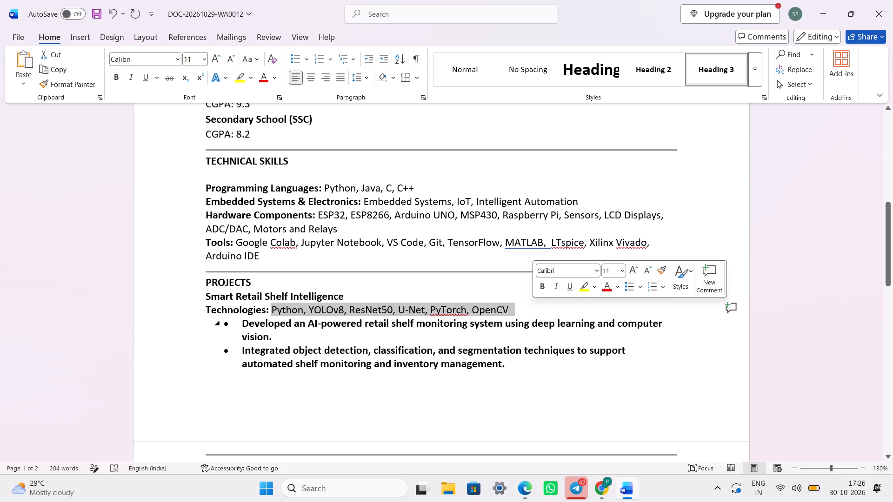
drag(242, 325, 490, 366)
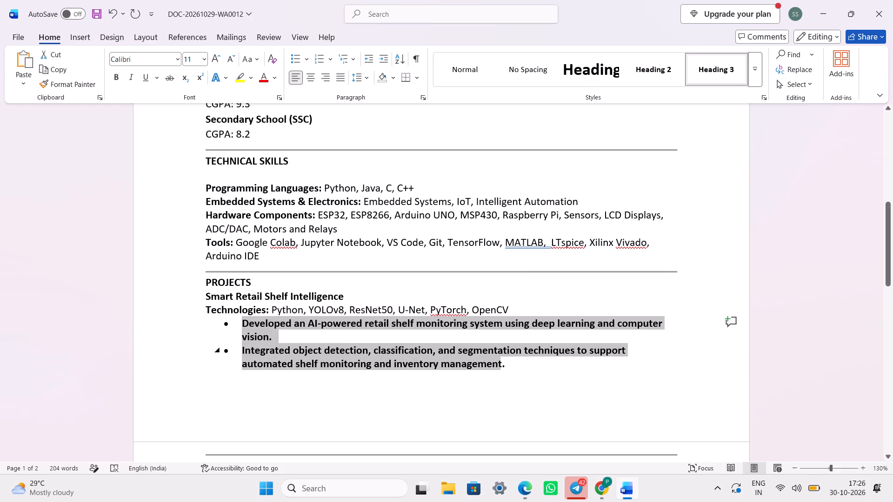
drag(490, 366, 499, 367)
click(504, 351)
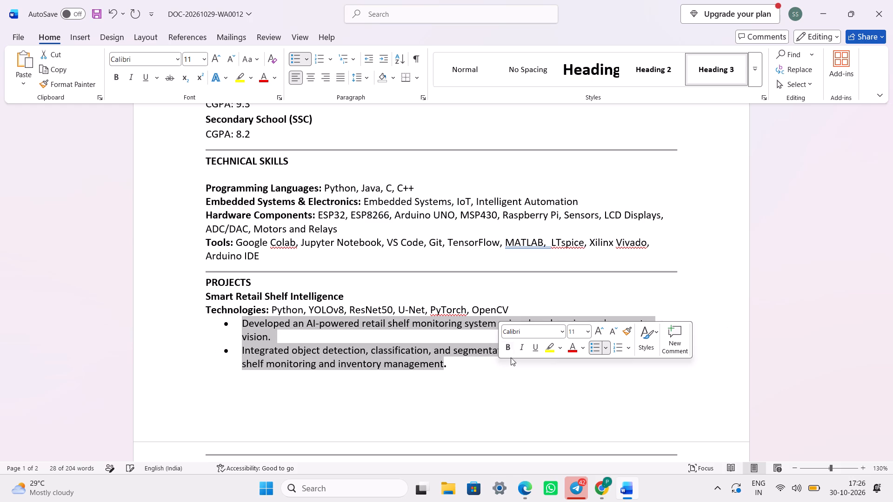
click(511, 370)
scroll(467, 245, up, 1)
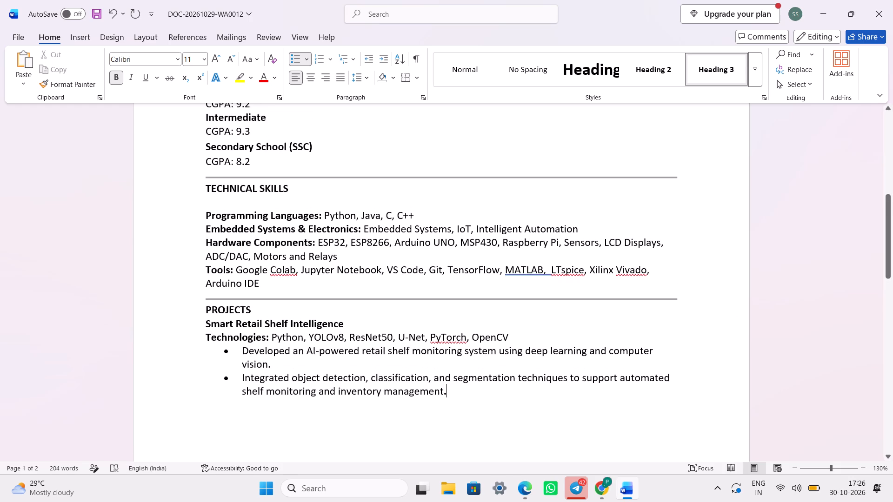
Remove the blank lines directly below the TECHNICAL SKILLS, EDUCATION and PROFESSIONAL OVERVIEW headings.
scroll(467, 245, up, 3)
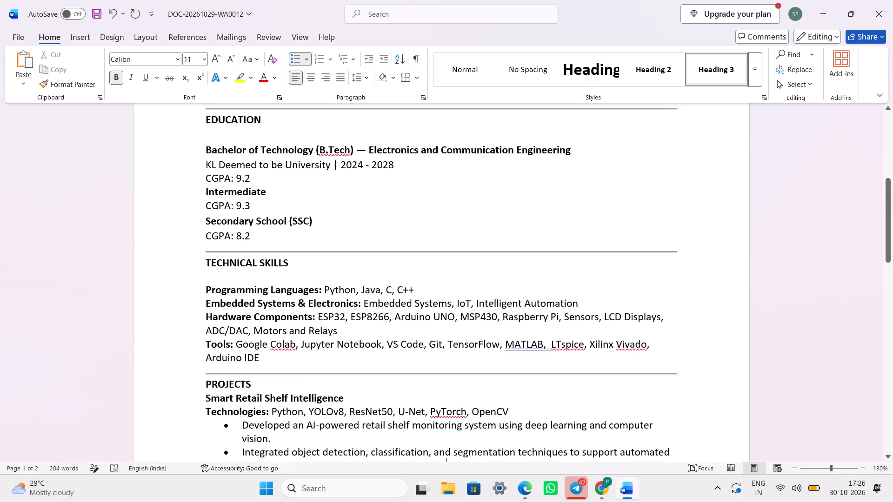
click(324, 273)
key(BackSpace)
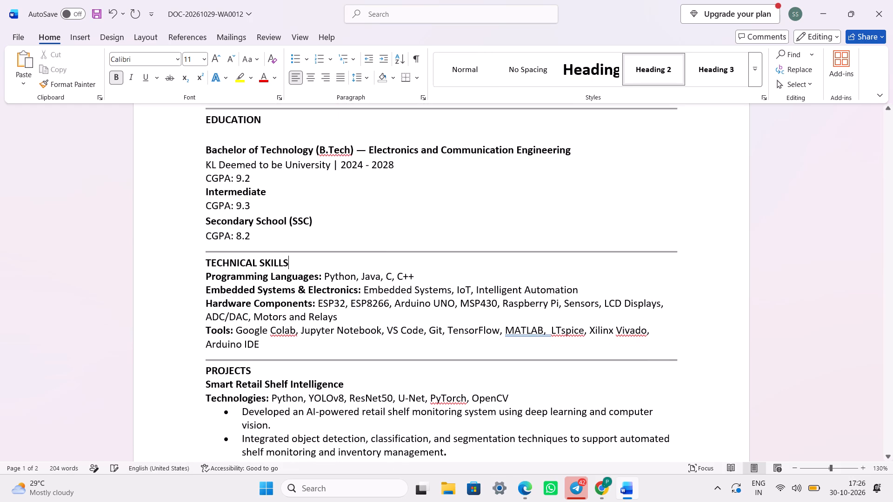
click(261, 138)
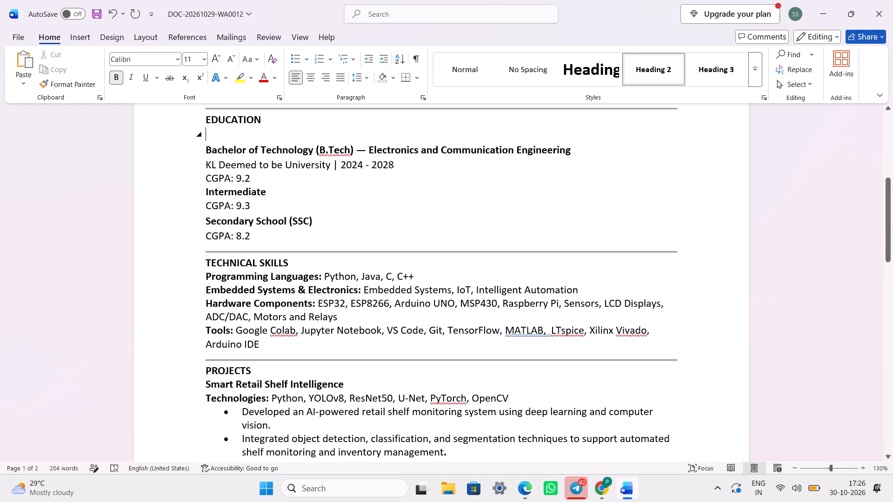
key(BackSpace)
scroll(261, 138, up, 1)
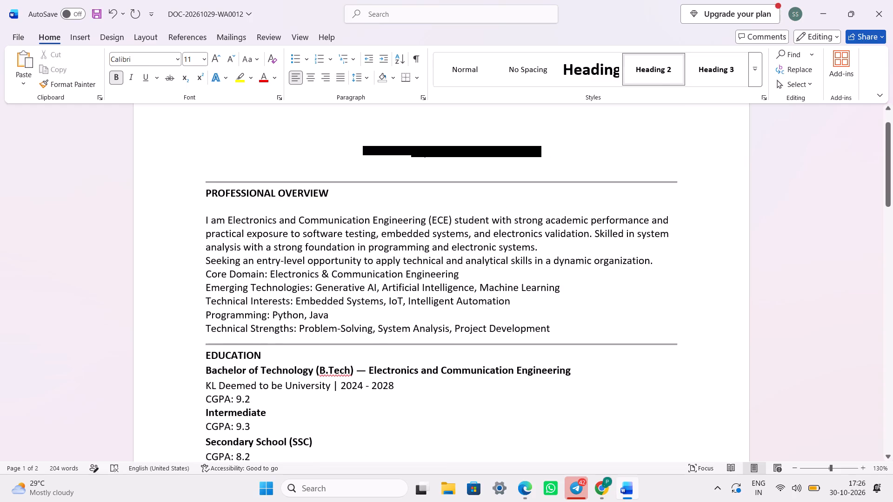
click(237, 207)
key(BackSpace)
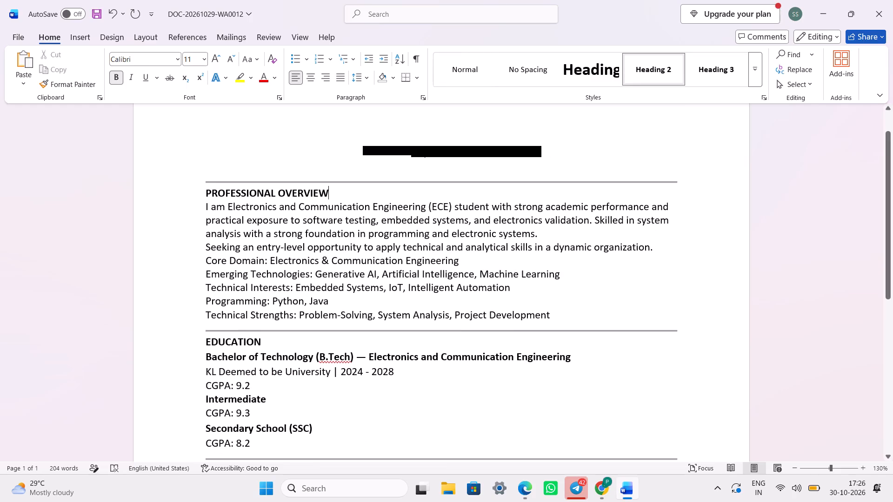
Delete the line "Core Domain: Electronics & Communication Engineering" from the Professional Overview section.
drag(205, 264, 377, 244)
drag(377, 244, 468, 265)
drag(462, 260, 320, 276)
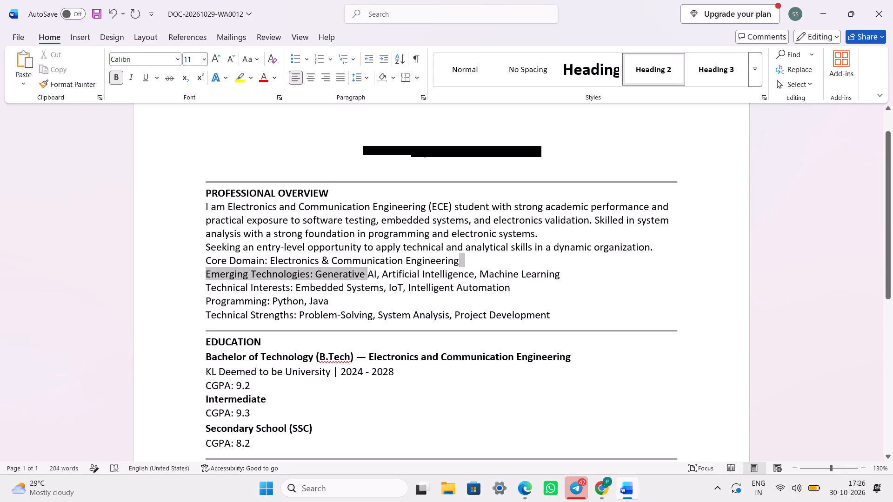
drag(320, 276, 199, 261)
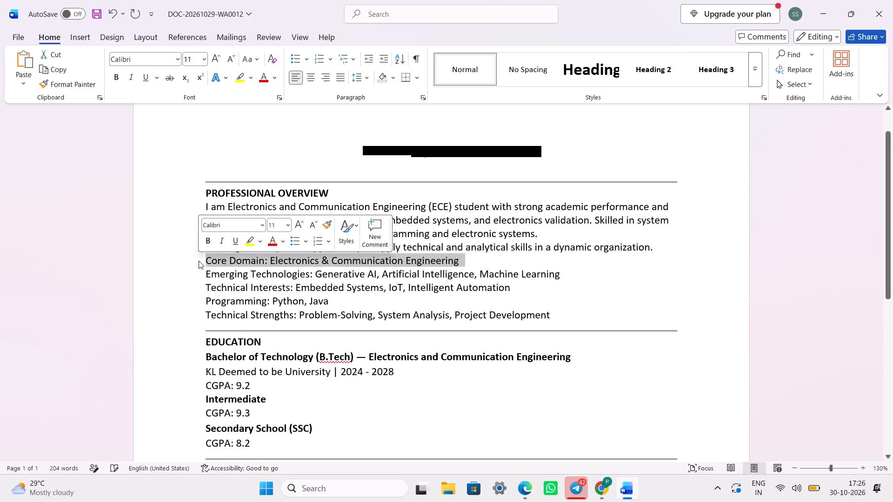
key(BackSpace)
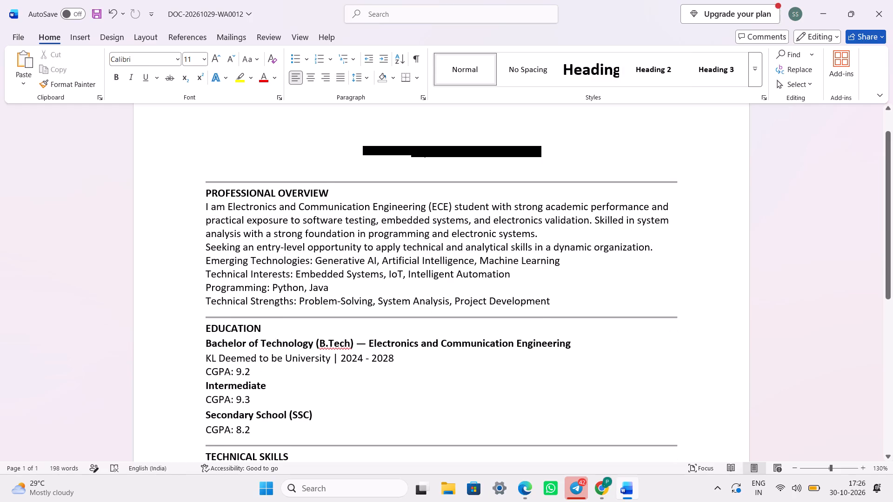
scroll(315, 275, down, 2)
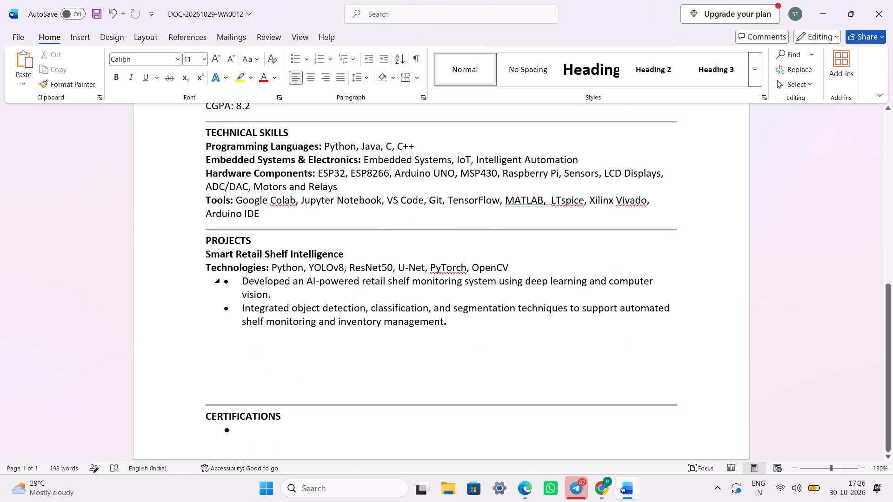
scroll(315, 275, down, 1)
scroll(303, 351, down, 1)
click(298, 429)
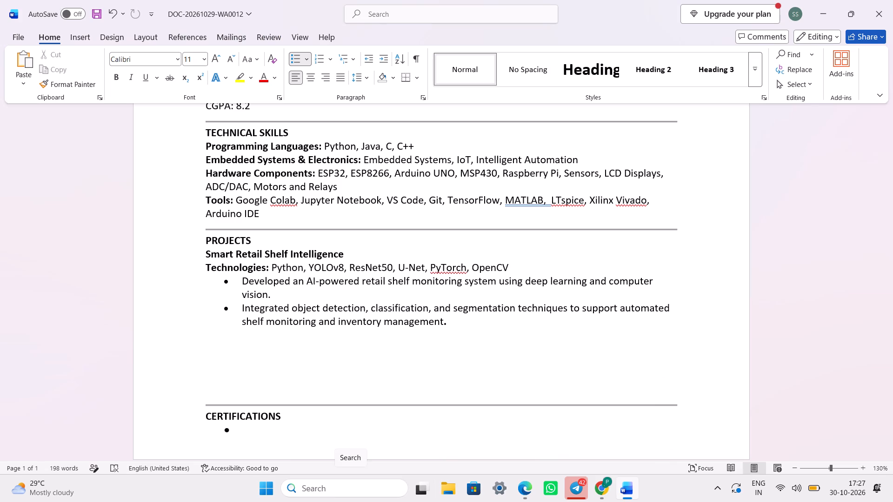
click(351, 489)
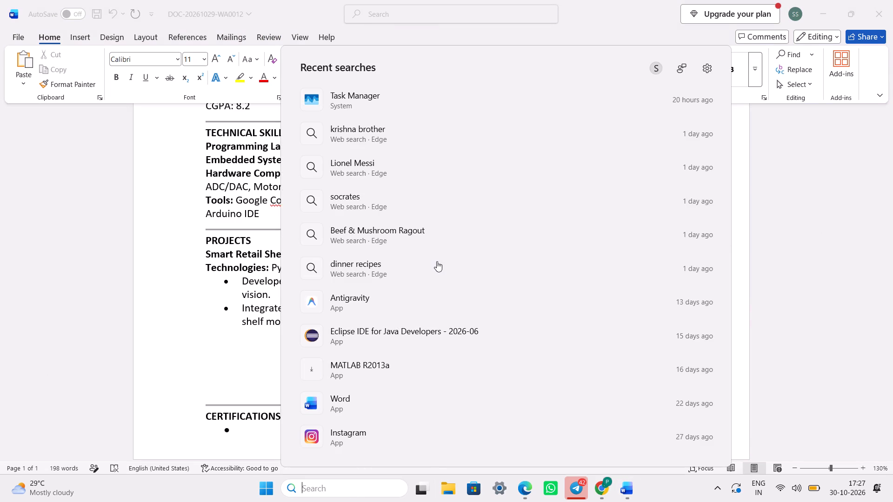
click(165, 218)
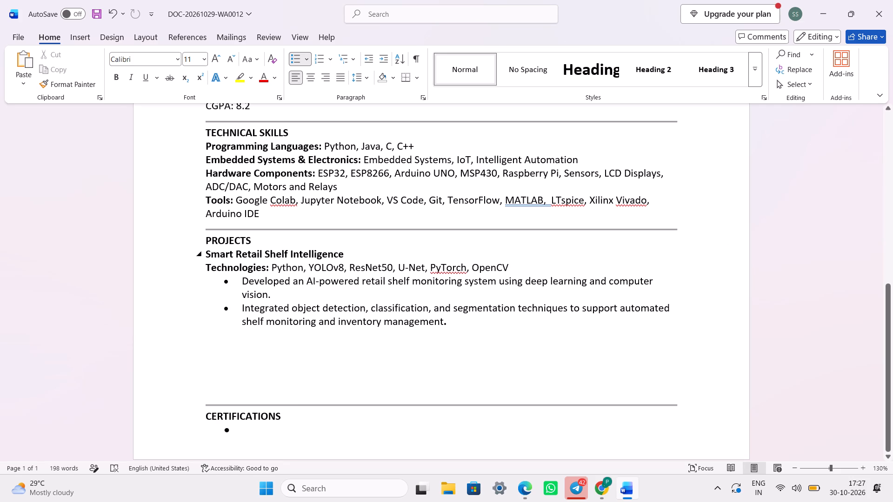
click(595, 482)
click(444, 454)
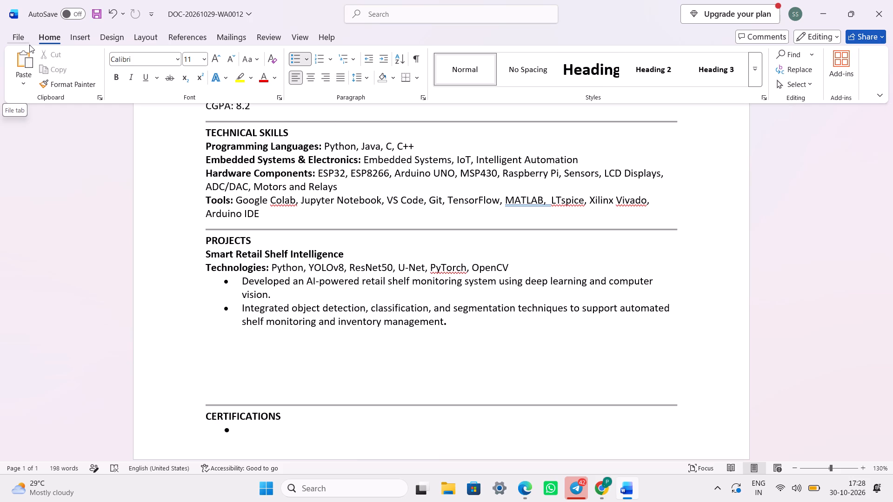
click(77, 38)
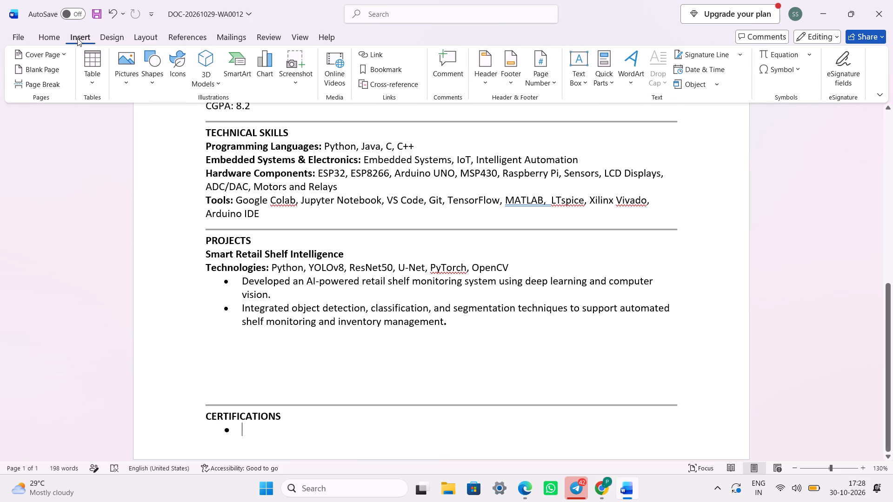
click(126, 67)
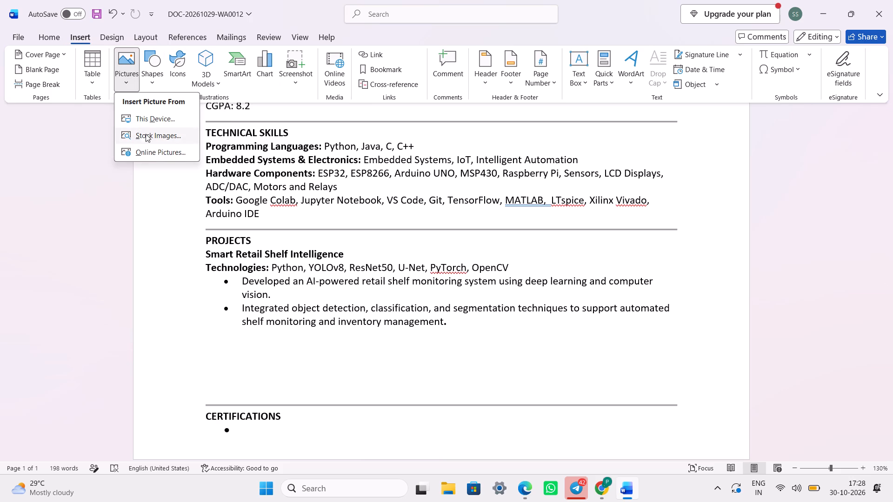
click(150, 122)
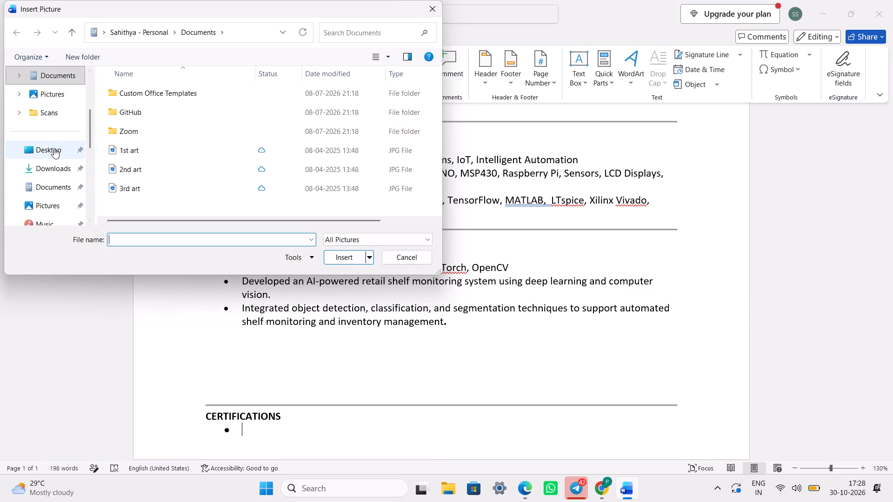
click(53, 165)
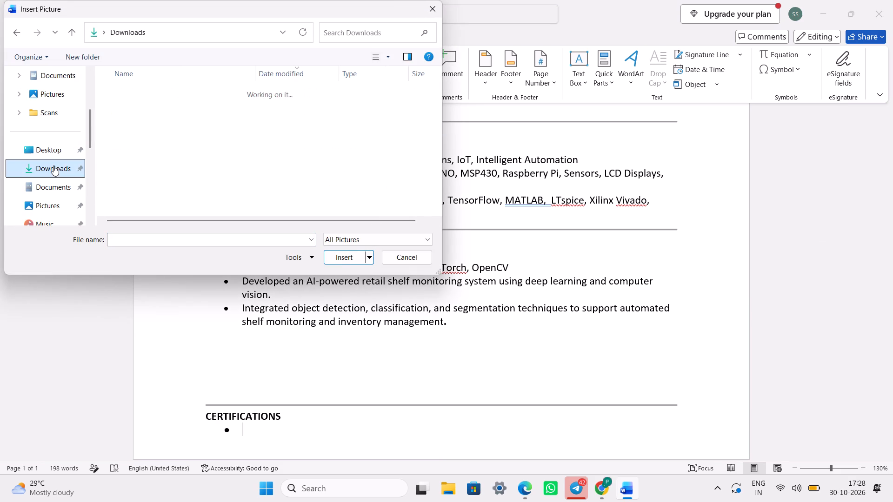
scroll(160, 164, down, 1)
scroll(160, 164, up, 1)
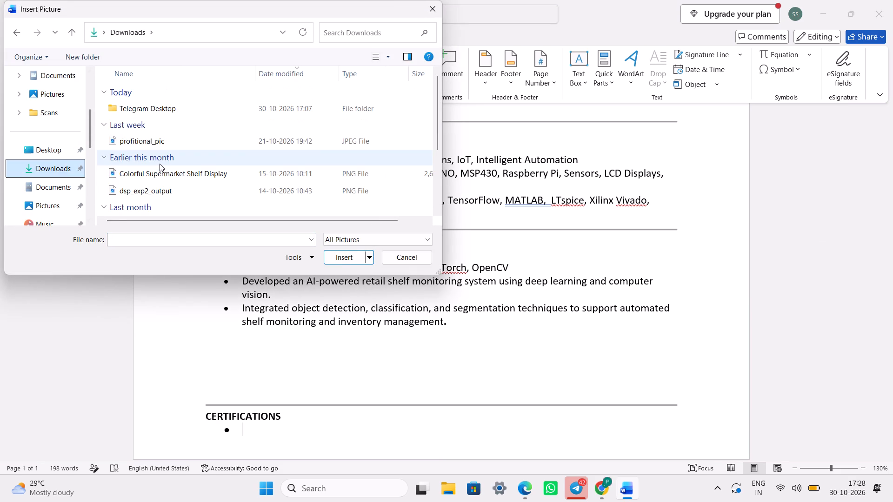
scroll(160, 164, up, 1)
scroll(160, 164, down, 1)
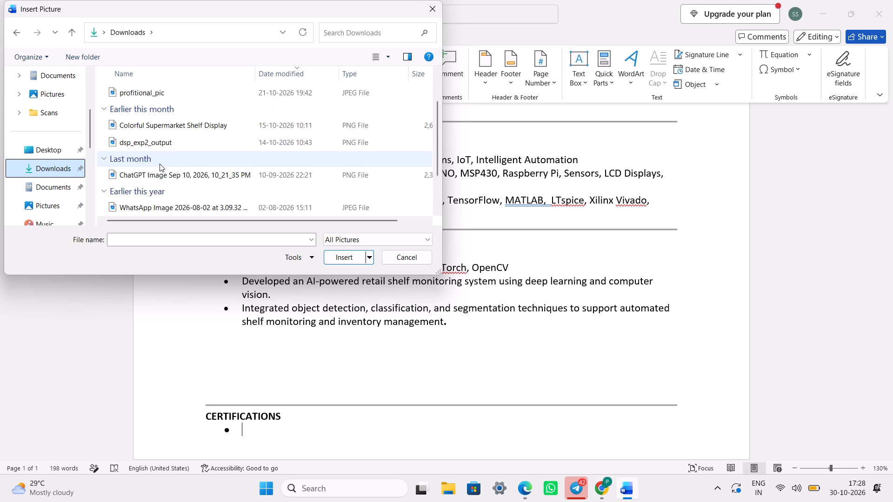
scroll(160, 164, down, 2)
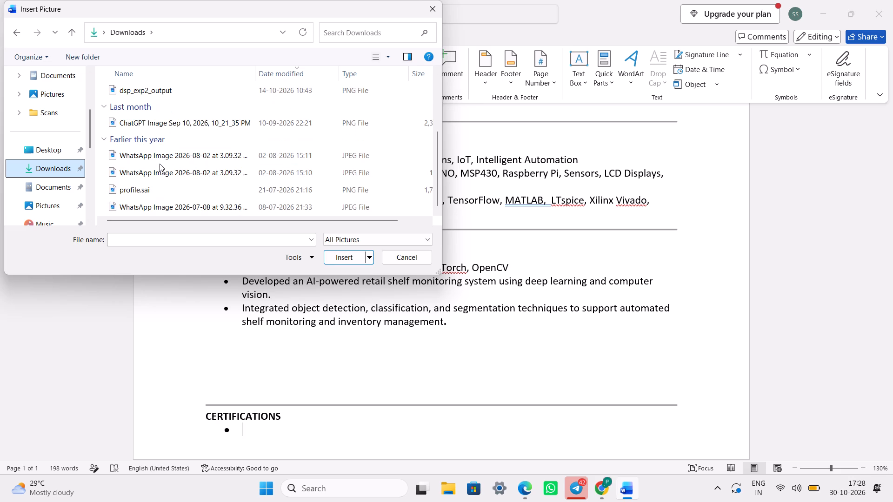
scroll(160, 164, down, 1)
scroll(160, 164, up, 2)
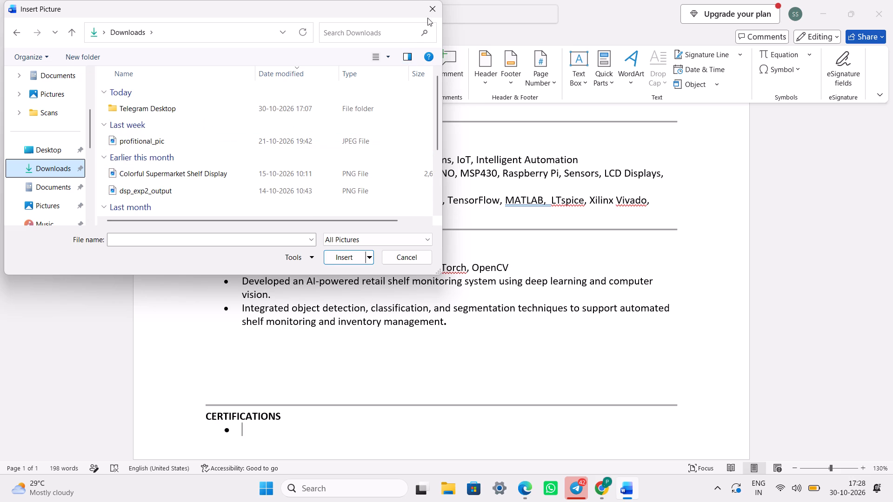
click(435, 5)
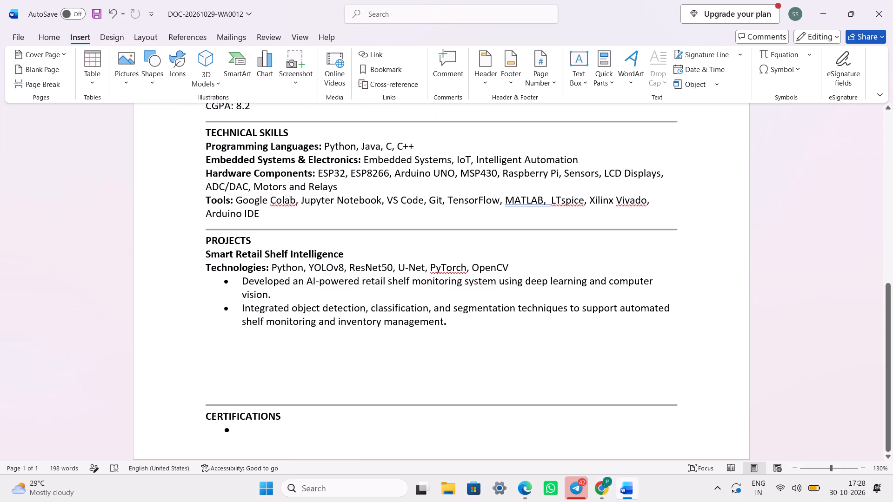
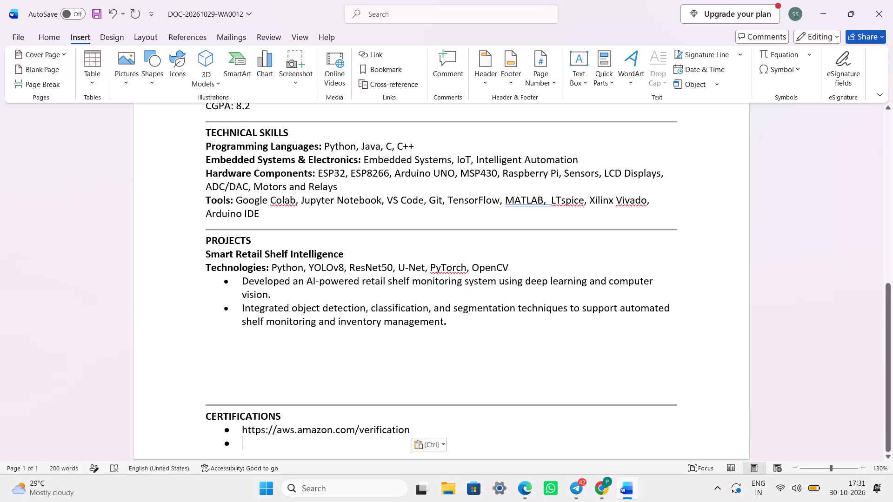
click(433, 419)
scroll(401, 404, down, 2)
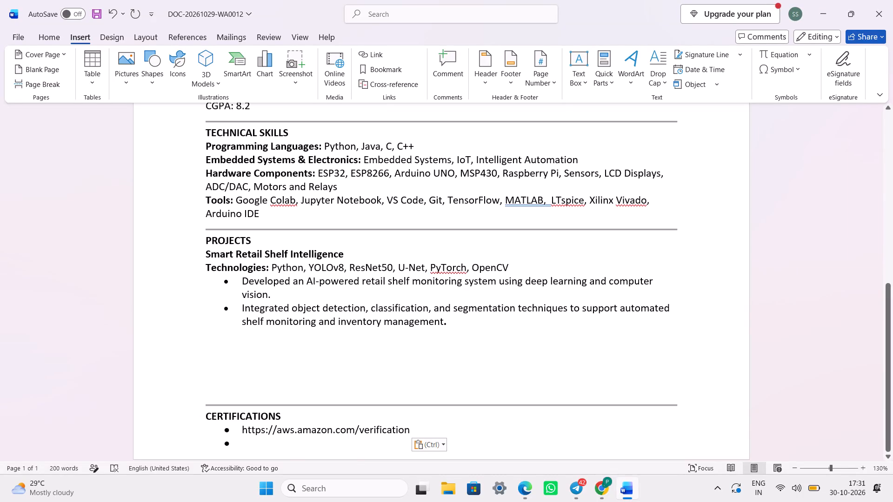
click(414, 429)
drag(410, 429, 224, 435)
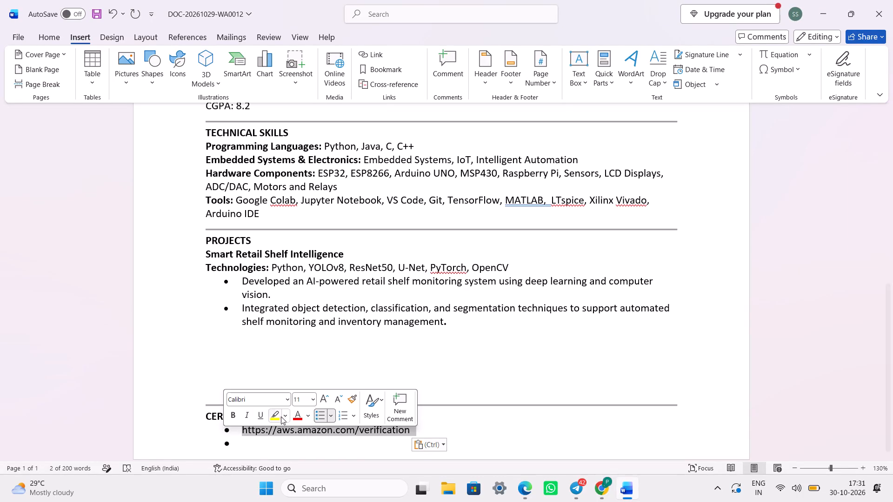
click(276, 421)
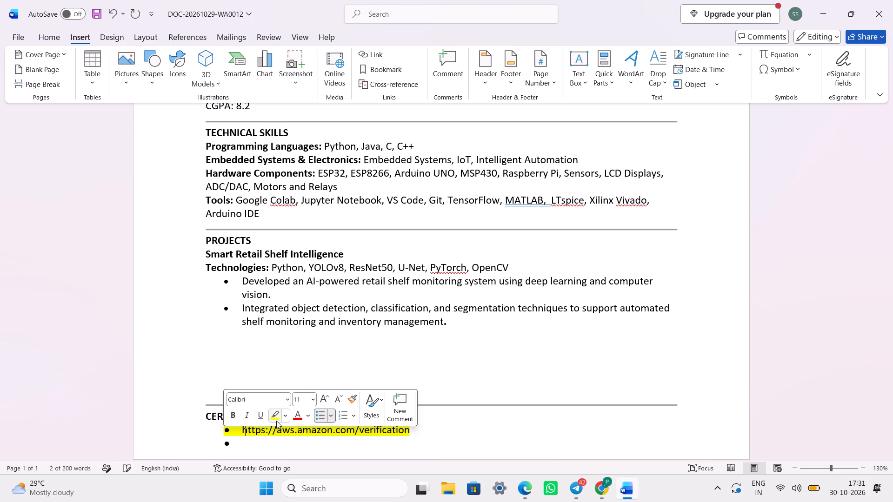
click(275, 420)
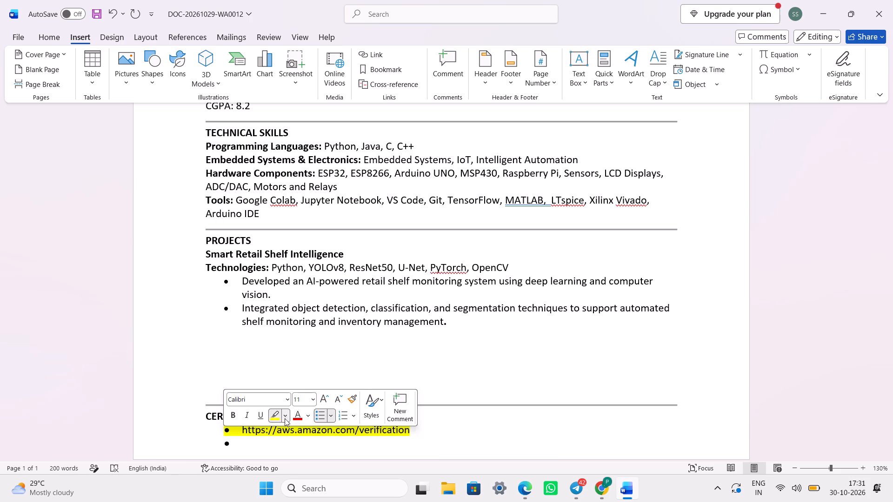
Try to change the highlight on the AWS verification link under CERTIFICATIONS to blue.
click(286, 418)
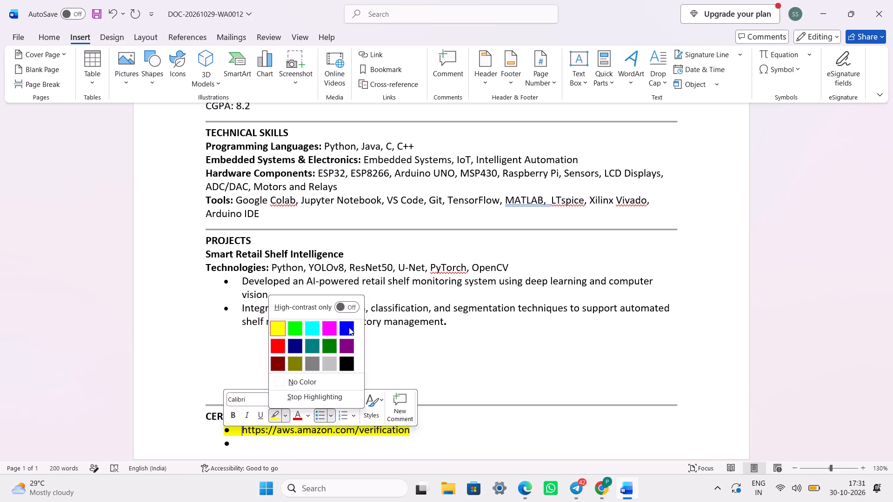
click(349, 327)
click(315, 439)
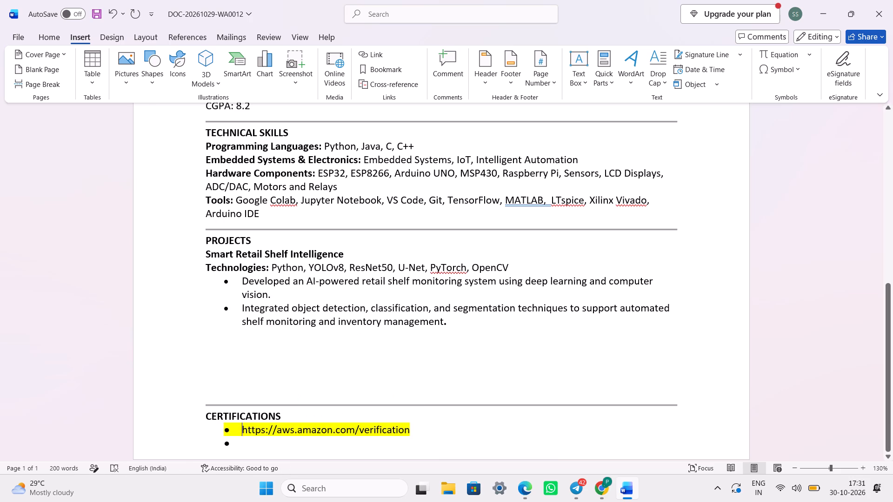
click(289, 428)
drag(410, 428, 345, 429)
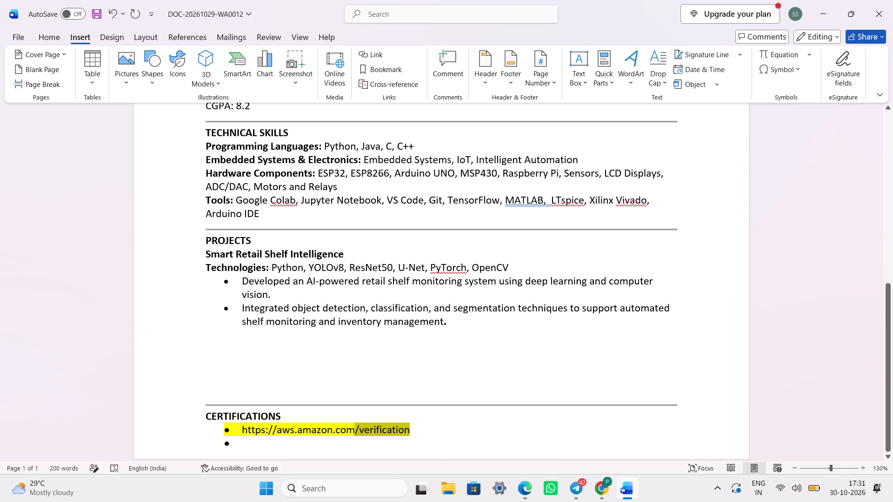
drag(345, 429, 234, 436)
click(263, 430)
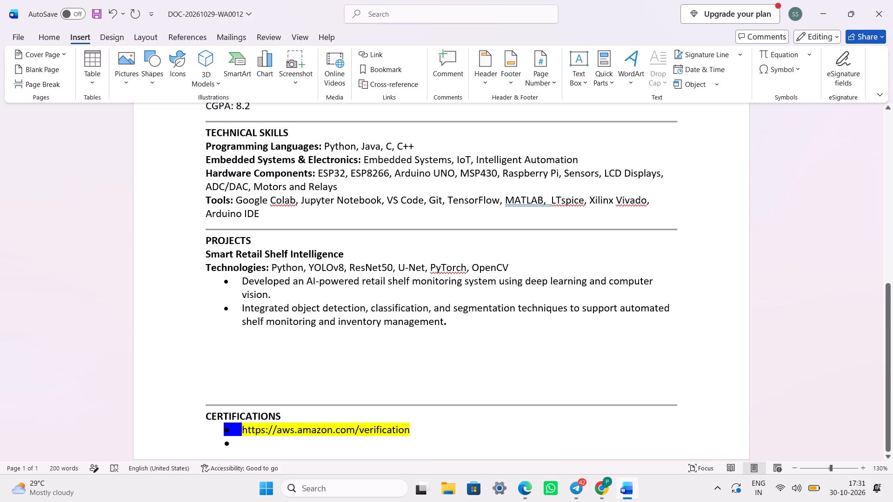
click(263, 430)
Undo the highlight colours applied to the AWS verification link and its bullet under CERTIFICATIONS.
key(ctrl+z)
key(ctrl+z)
click(286, 426)
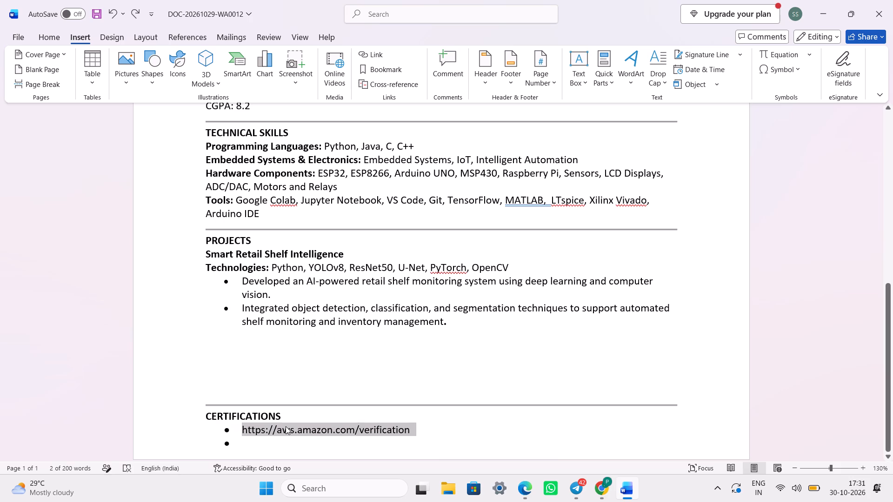
drag(242, 429, 413, 426)
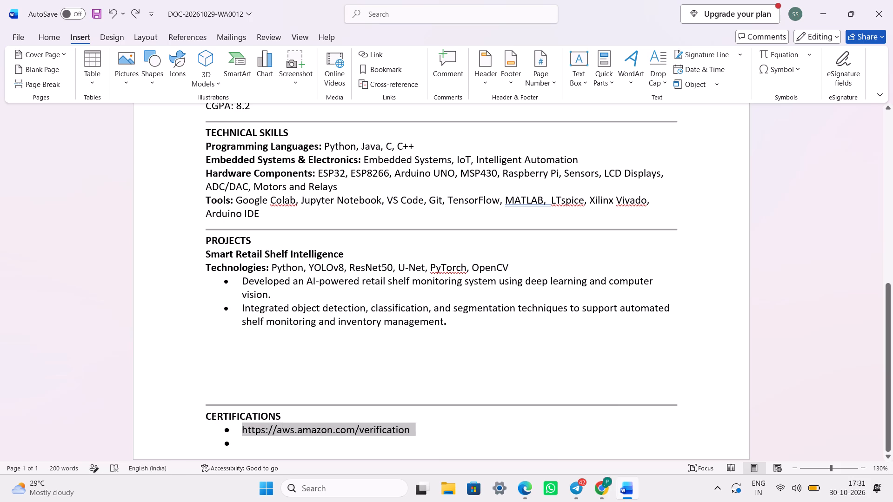
drag(413, 426, 416, 426)
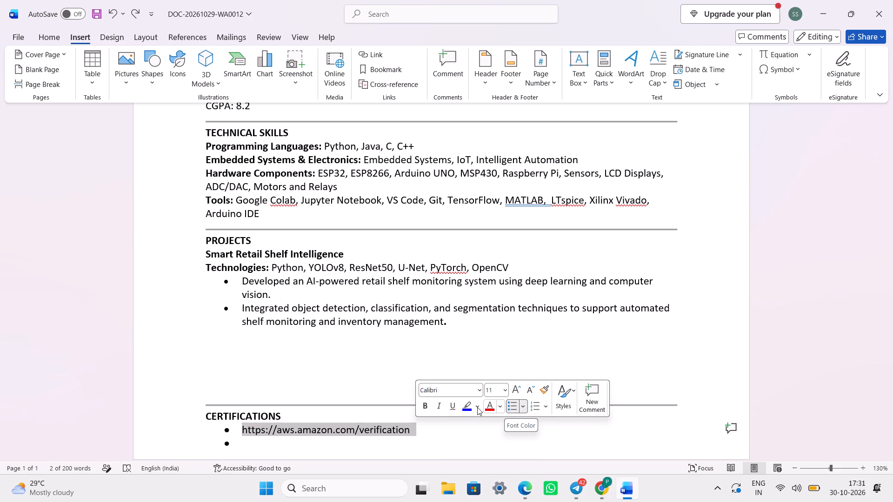
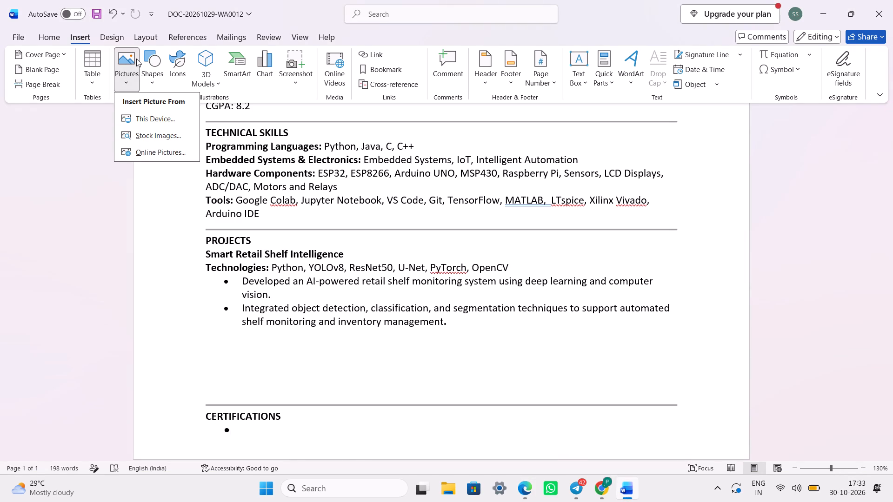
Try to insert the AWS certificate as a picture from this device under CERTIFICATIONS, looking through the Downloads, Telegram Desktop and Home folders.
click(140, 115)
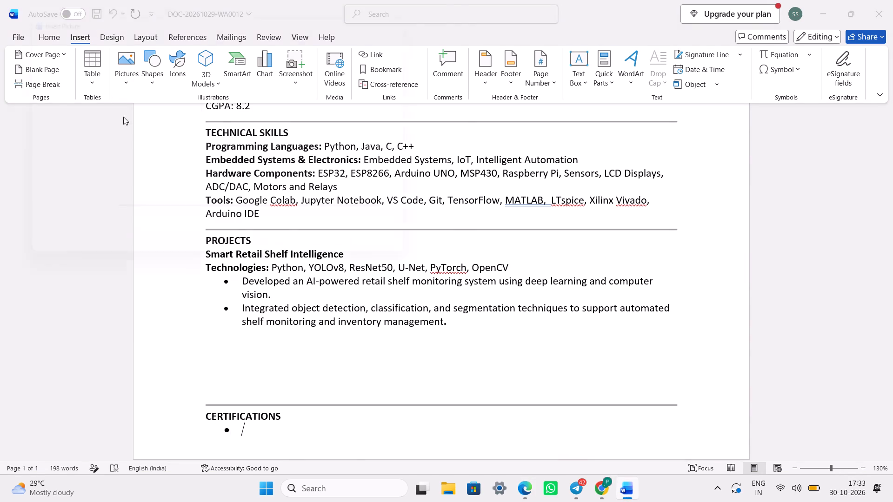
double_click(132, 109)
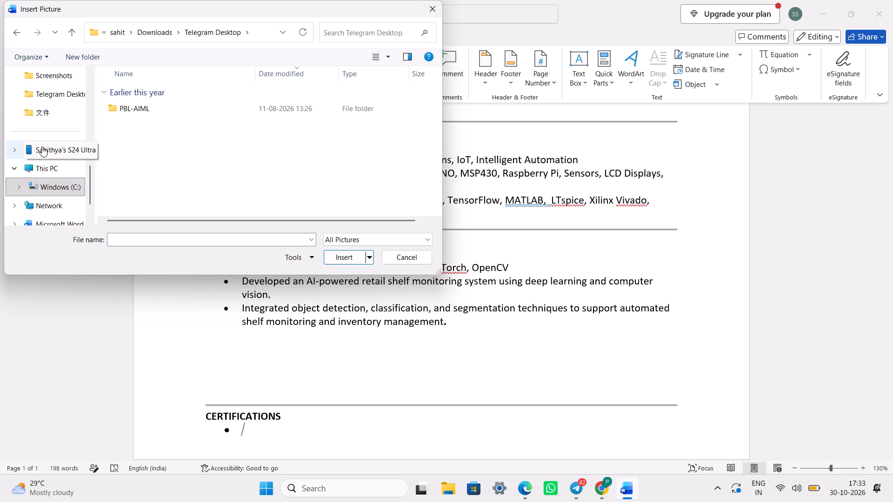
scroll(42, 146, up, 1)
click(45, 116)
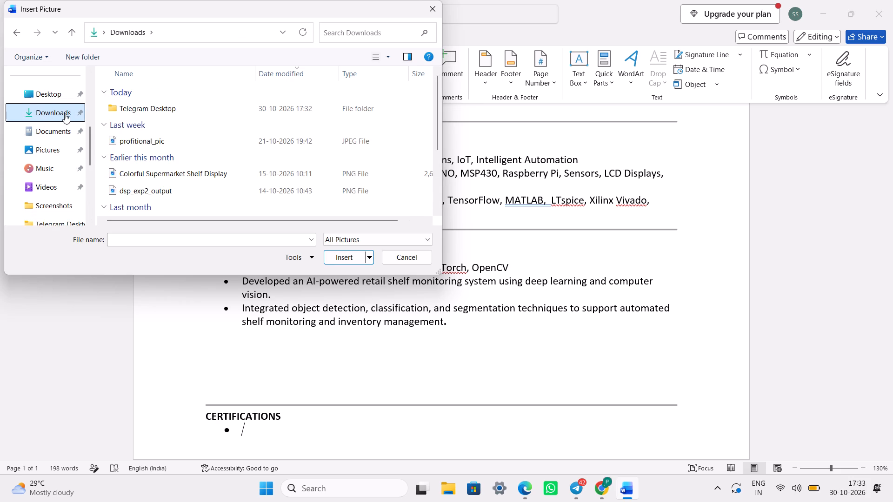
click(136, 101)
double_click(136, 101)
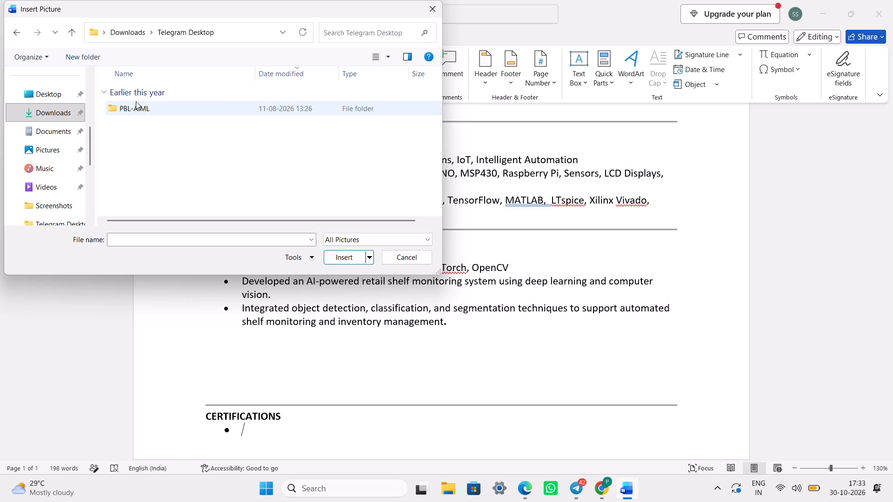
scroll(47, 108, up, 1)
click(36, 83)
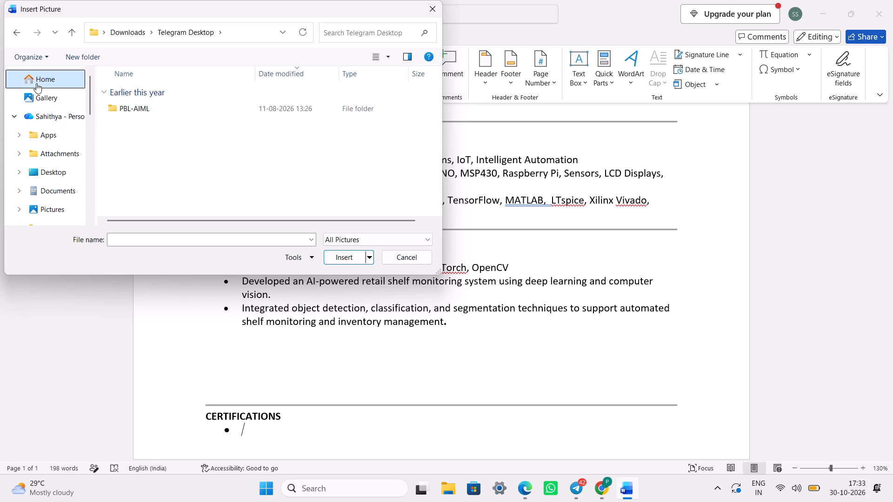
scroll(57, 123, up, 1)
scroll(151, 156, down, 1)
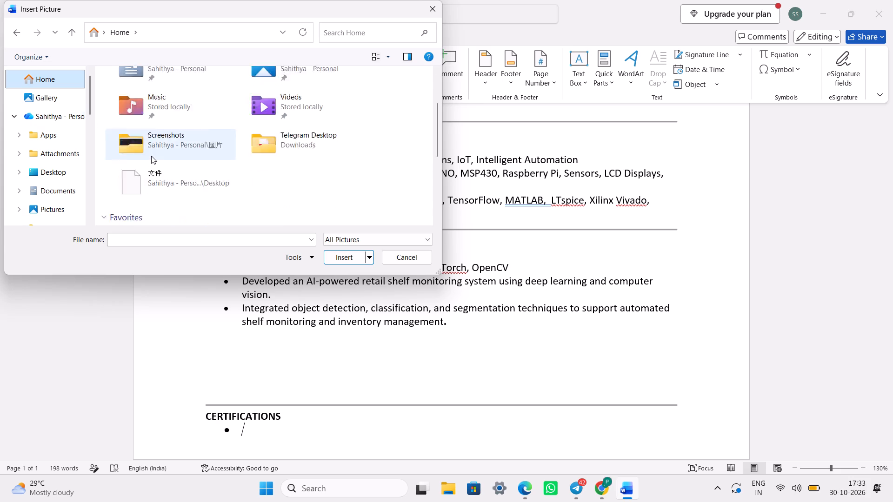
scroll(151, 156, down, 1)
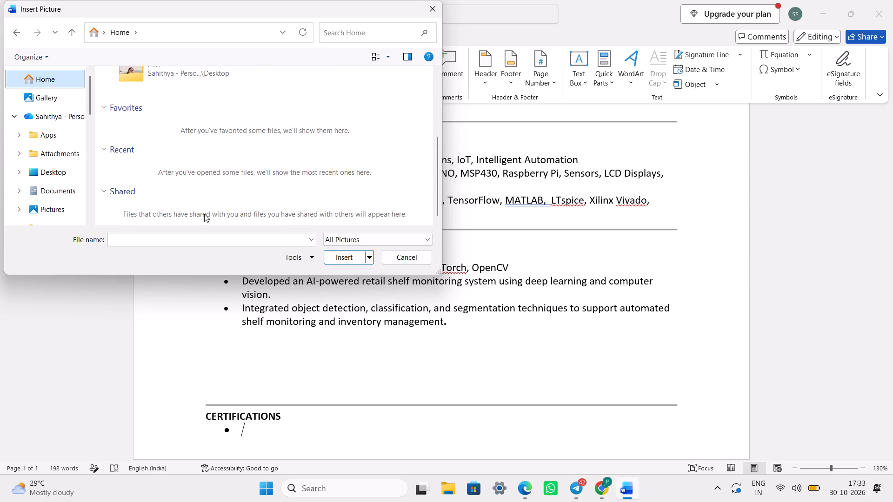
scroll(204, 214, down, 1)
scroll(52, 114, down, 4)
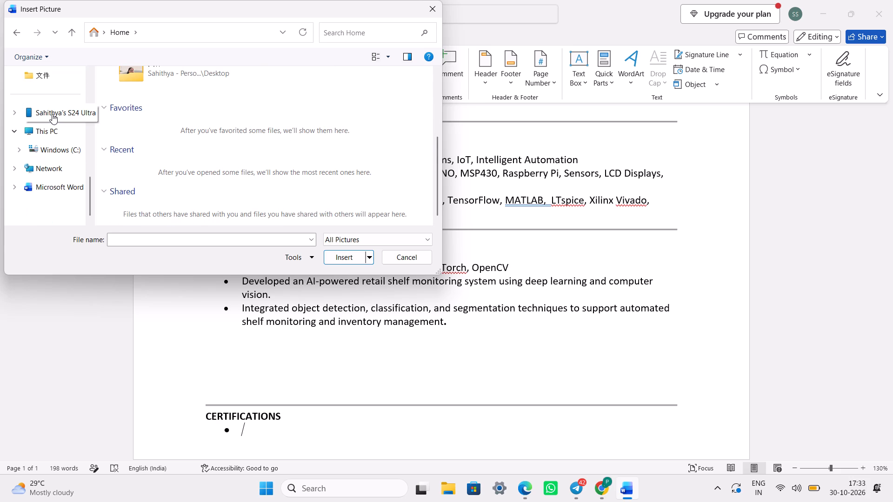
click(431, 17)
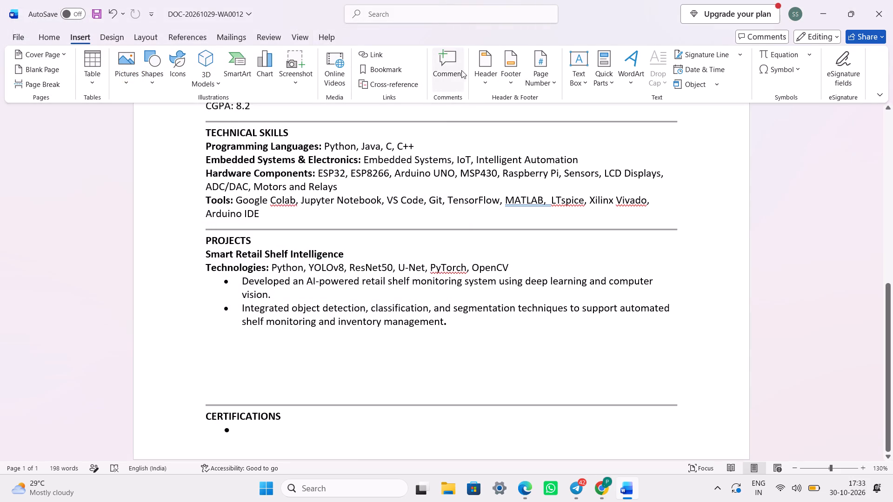
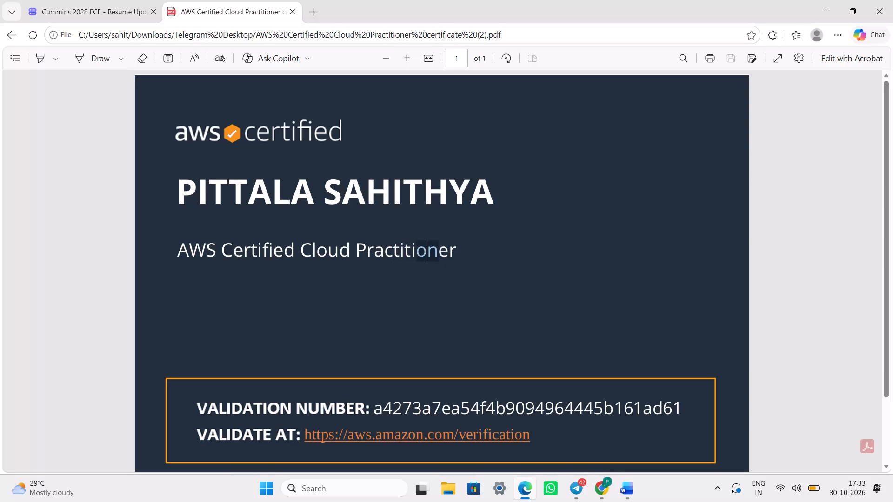
click(426, 329)
scroll(358, 335, down, 1)
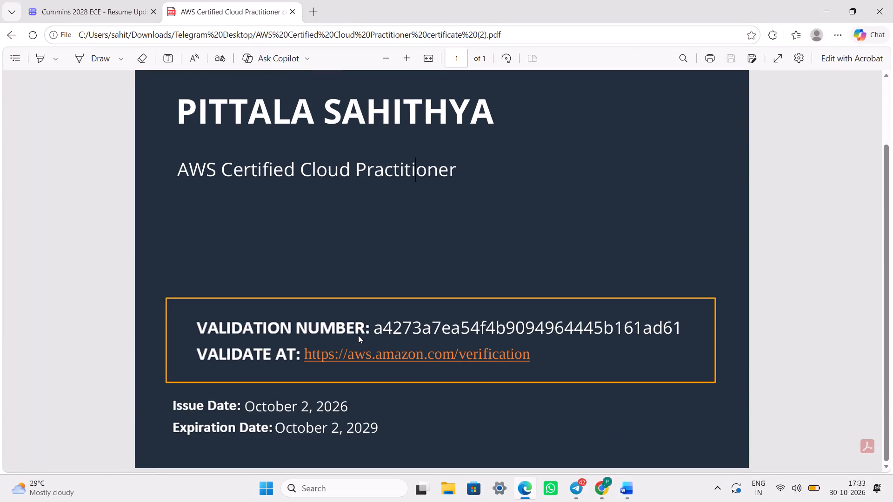
scroll(358, 335, down, 1)
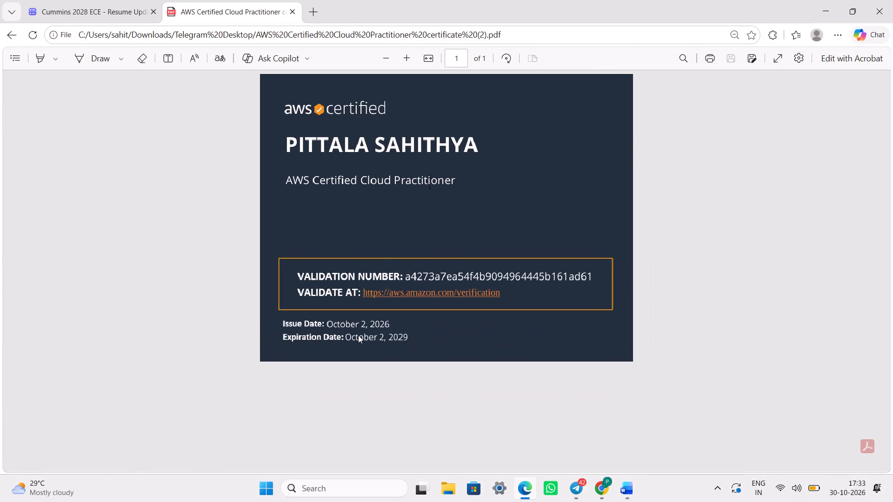
scroll(358, 335, up, 2)
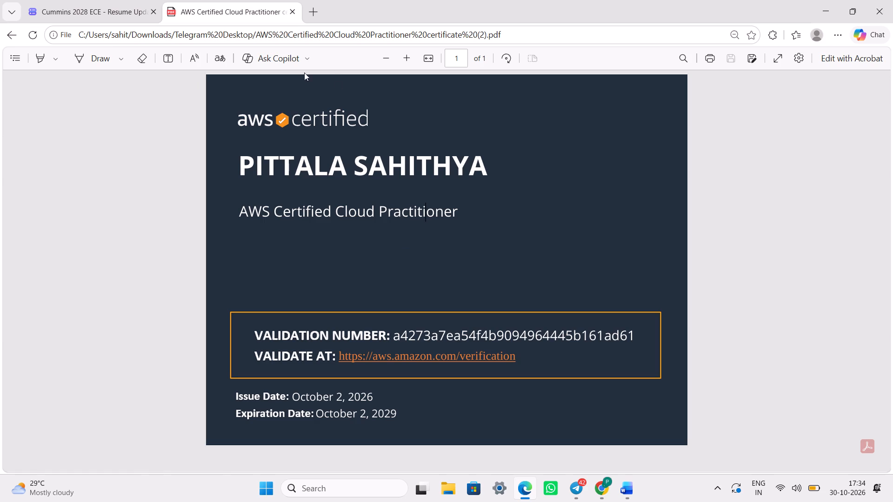
click(17, 56)
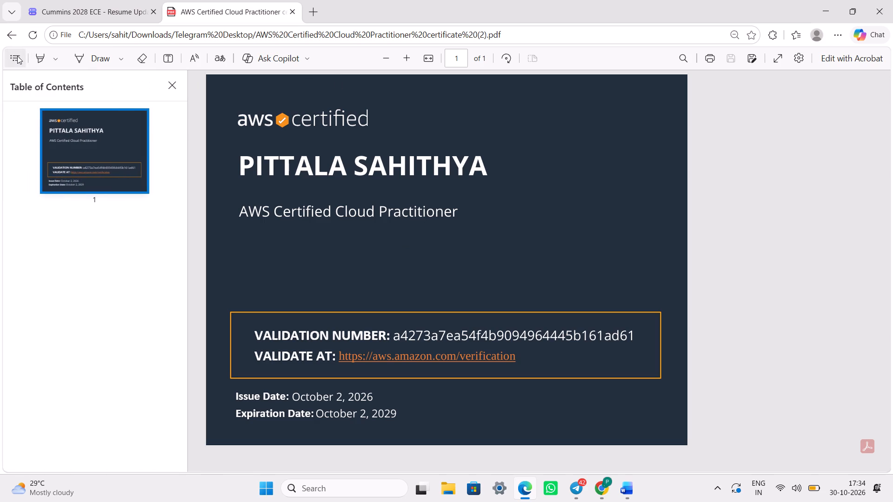
click(170, 91)
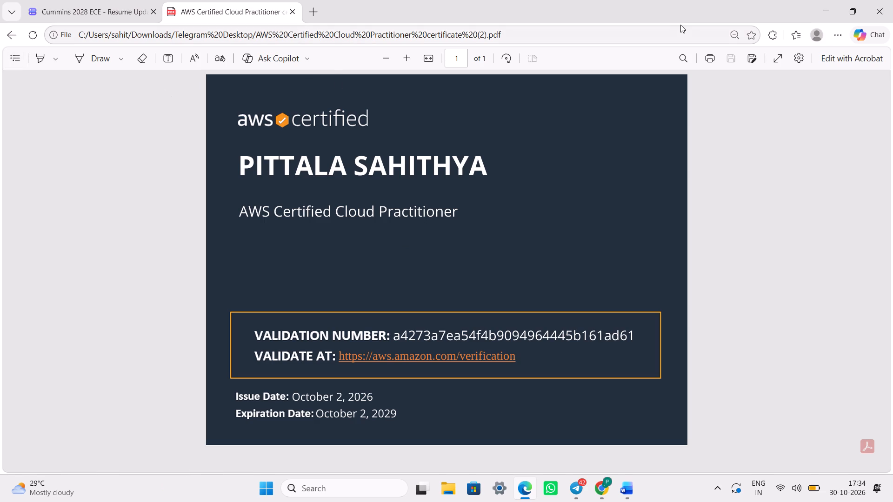
click(716, 61)
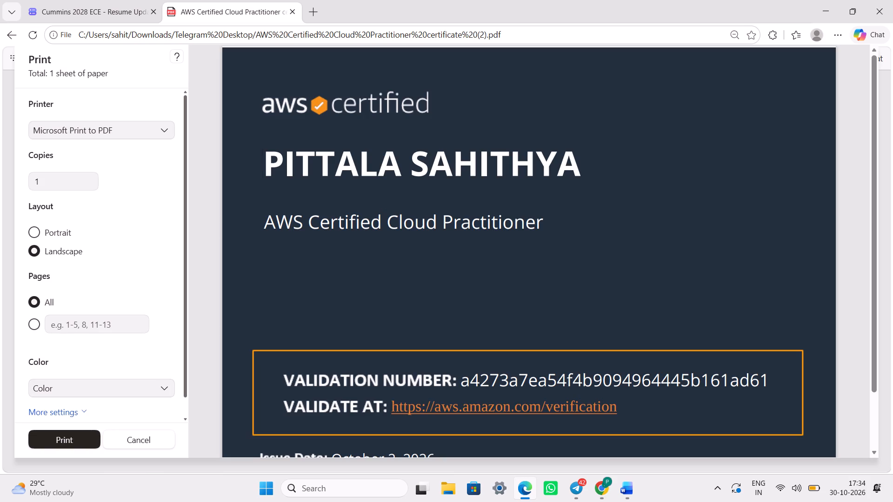
scroll(381, 231, up, 1)
scroll(381, 231, down, 3)
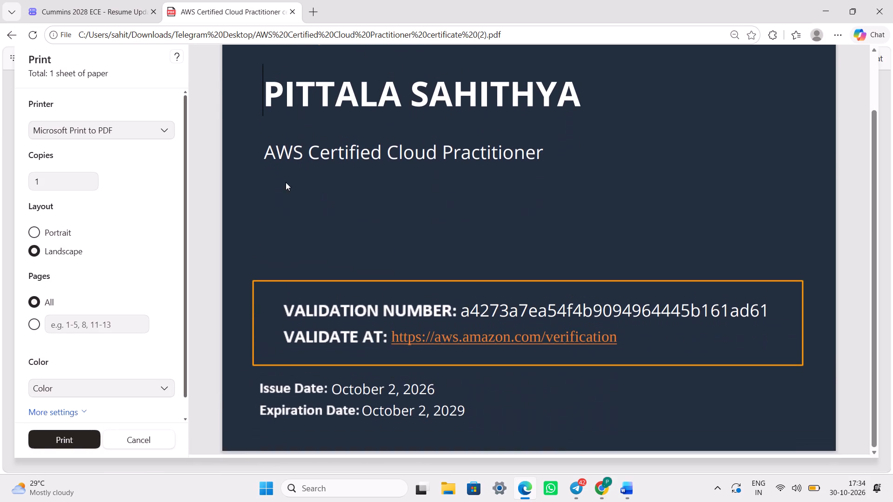
click(34, 34)
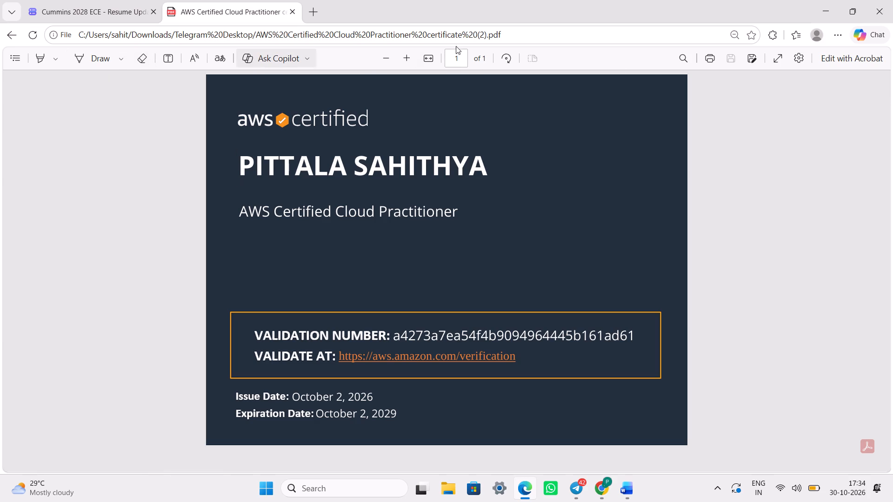
click(774, 60)
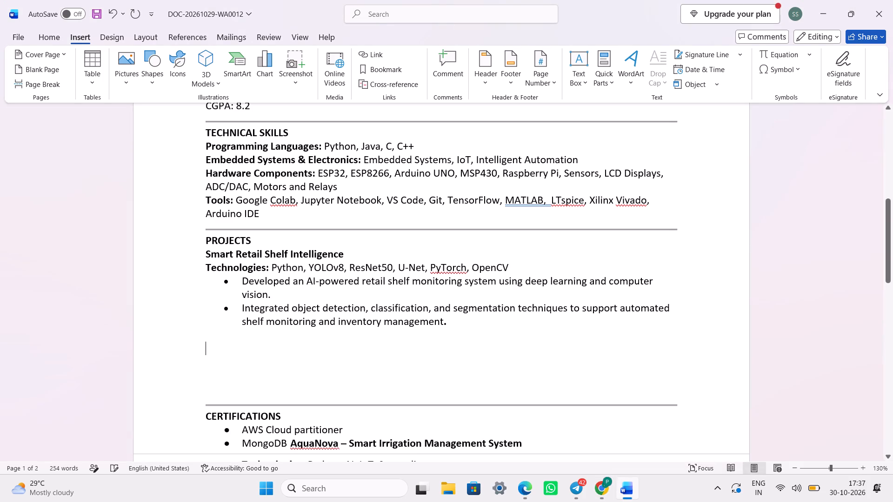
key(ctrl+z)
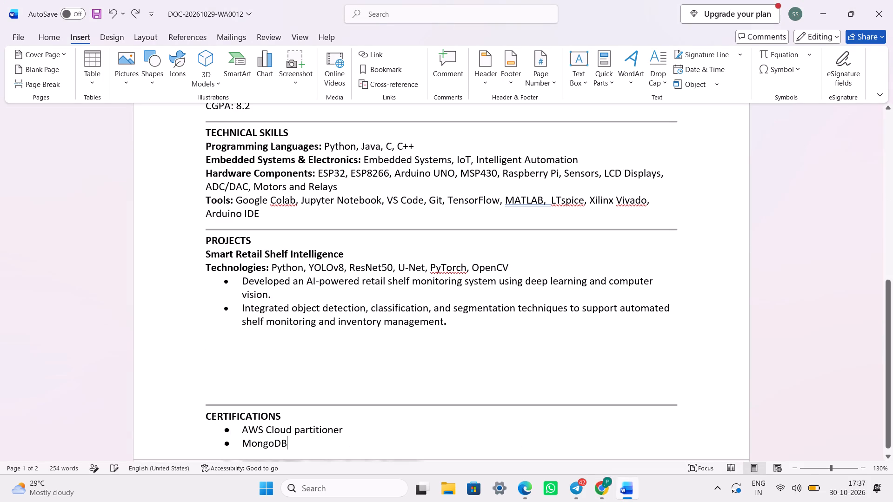
Paste the copied AquaNova project entry on the empty line directly below the Smart Retail Shelf Intelligence bullets under PROJECTS.
click(238, 331)
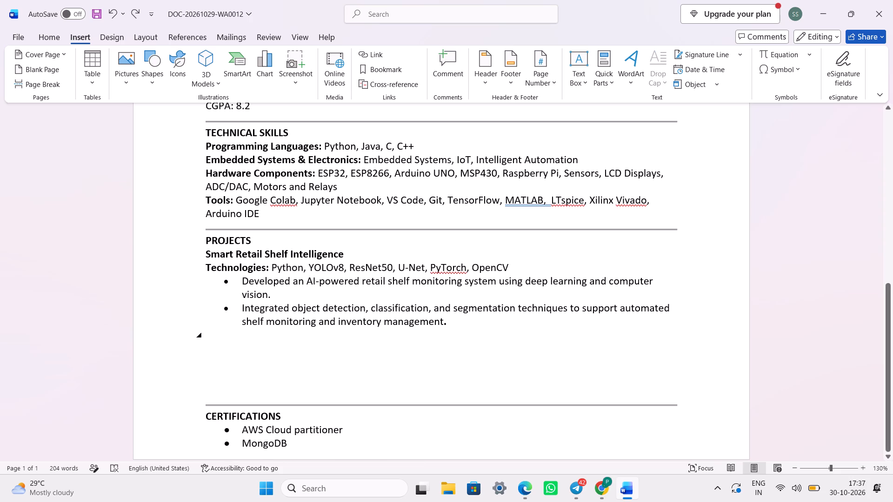
key(ctrl+v)
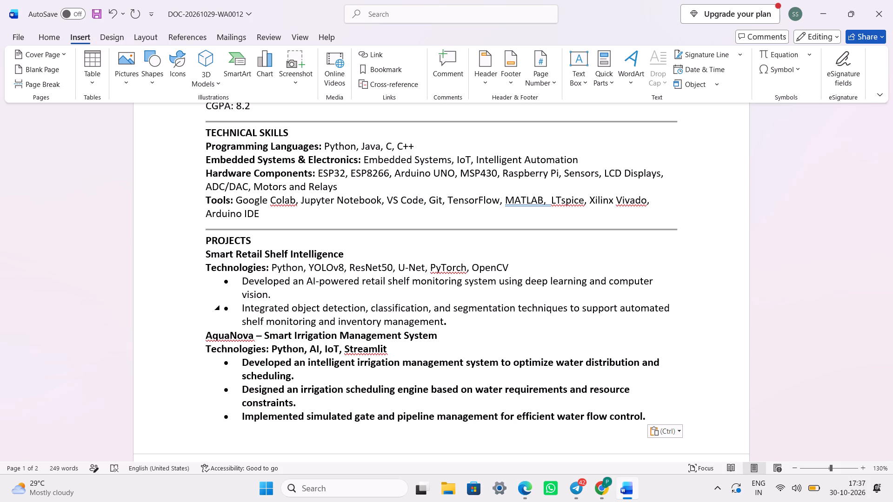
scroll(233, 350, down, 1)
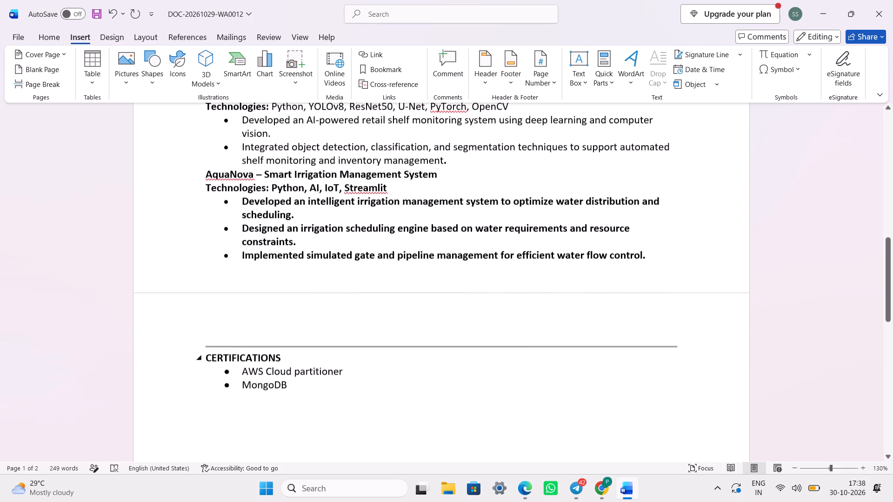
scroll(233, 350, down, 1)
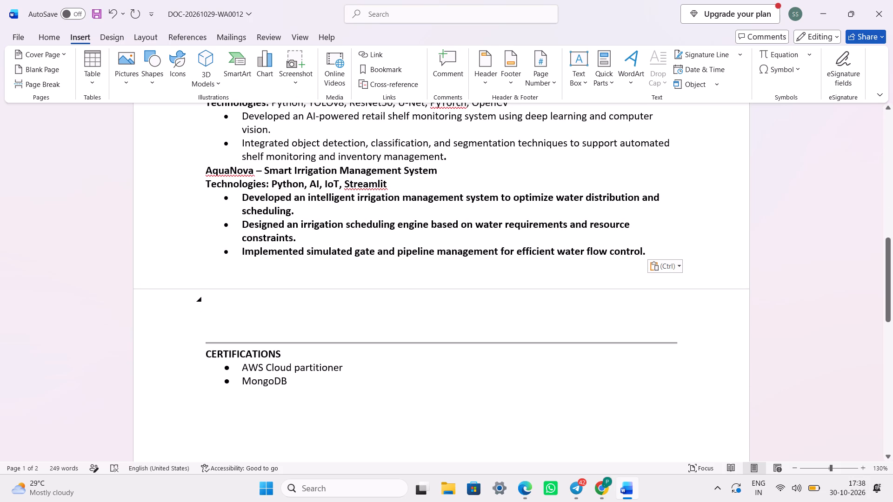
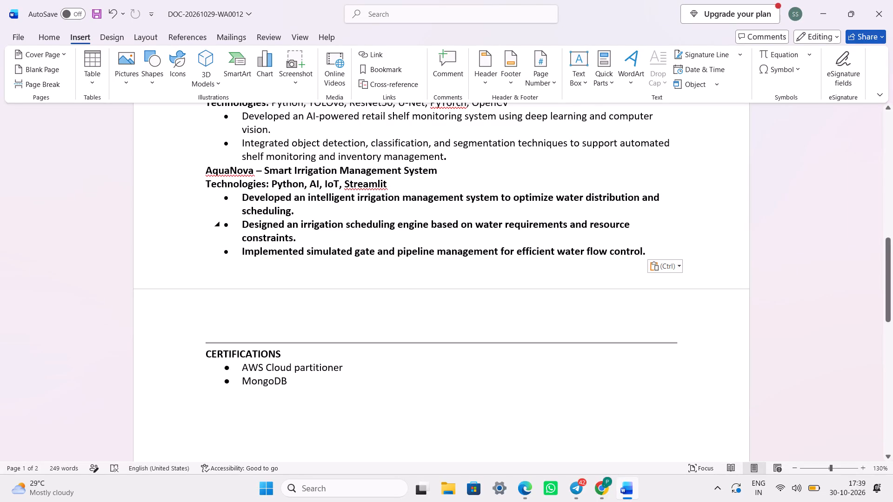
Delete the AquaNova bullets about the irrigation scheduling engine and the simulated gate and pipeline management.
drag(245, 222, 583, 244)
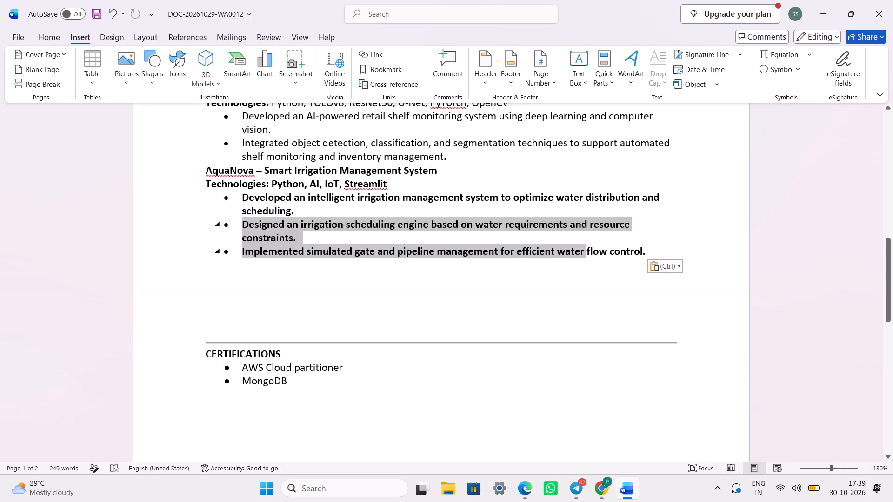
drag(583, 244, 683, 252)
key(BackSpace)
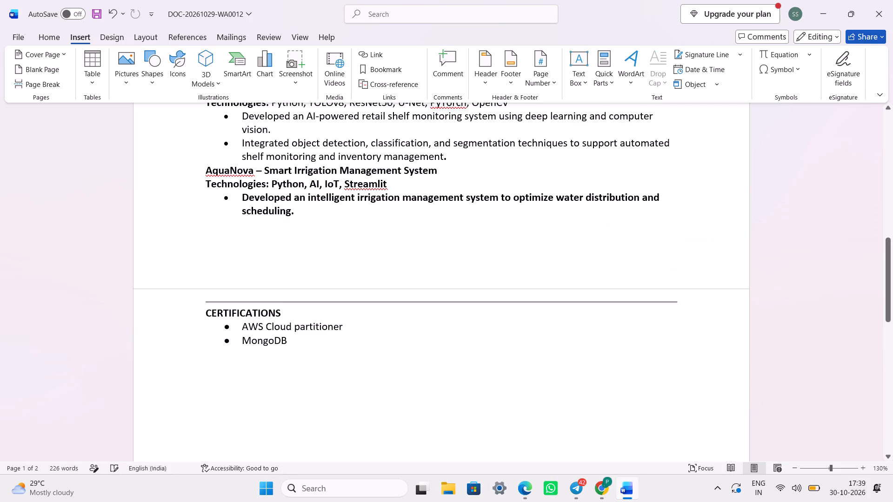
key(BackSpace)
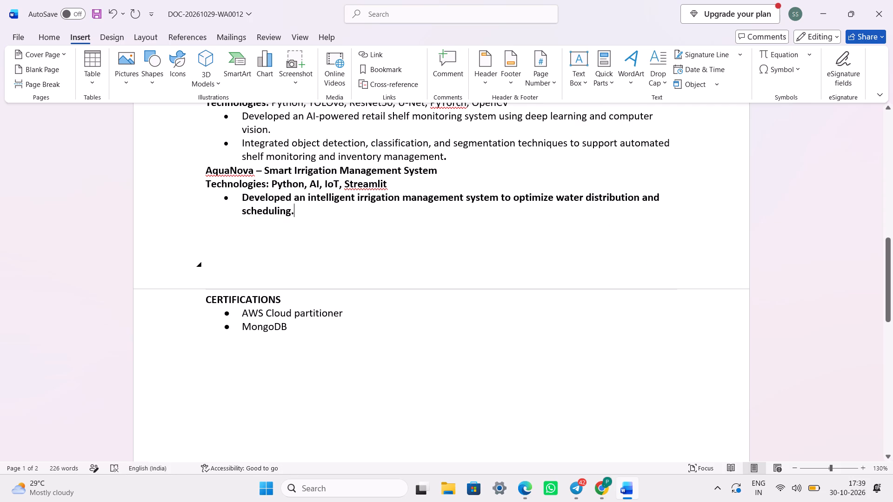
Remove surplus empty lines between the remaining AquaNova bullet and the divider above CERTIFICATIONS.
click(526, 269)
key(BackSpace)
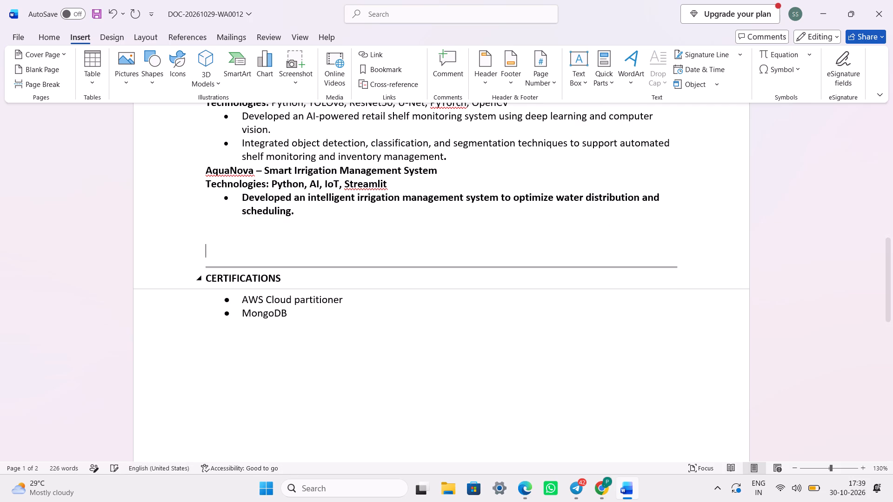
key(BackSpace)
key(BackSpace)
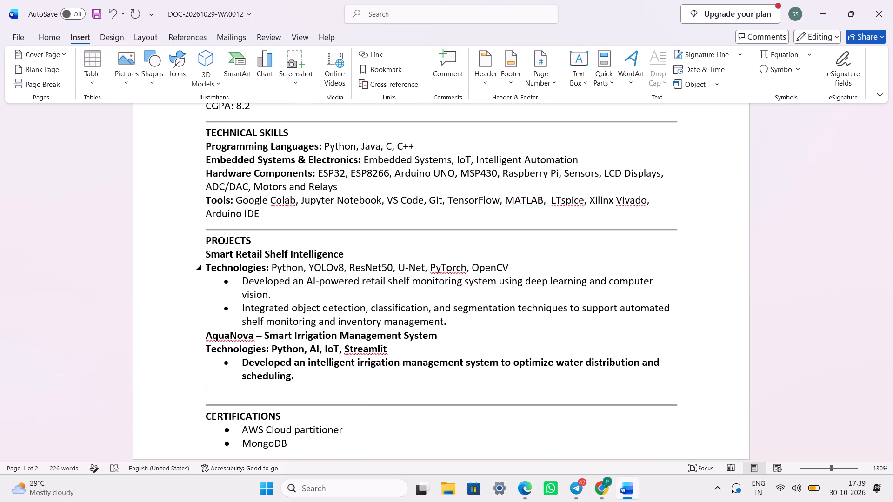
Remove bold from AquaNova's technologies list "Python, AI, IoT, Streamlit" and the bullet beneath it, keeping the "Technologies:" label bold.
scroll(592, 293, up, 1)
scroll(504, 292, down, 2)
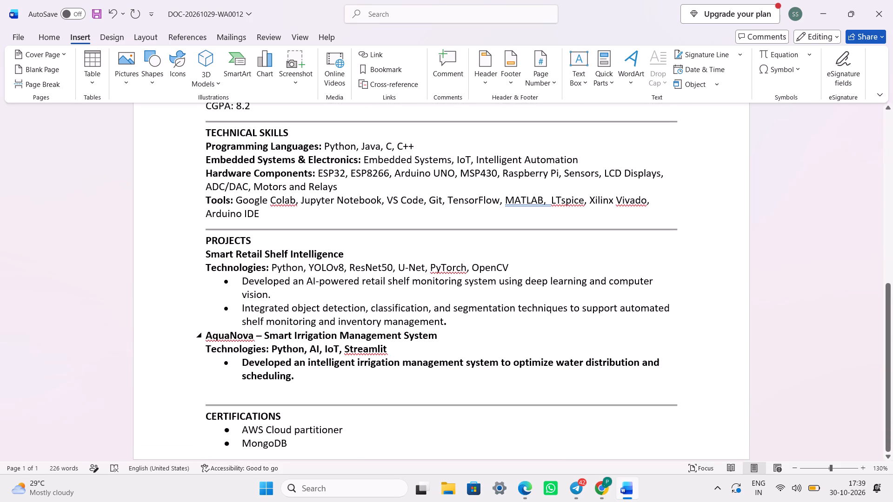
drag(206, 333, 233, 336)
click(277, 351)
drag(273, 349, 292, 366)
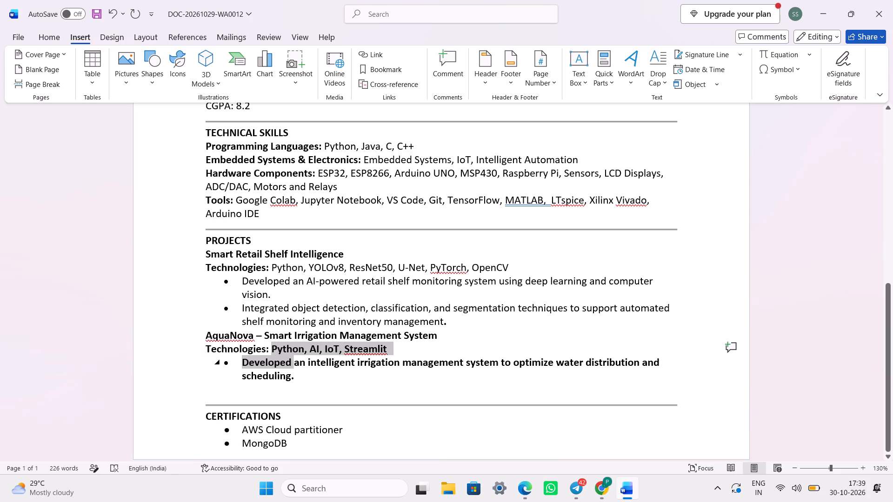
drag(292, 366, 303, 374)
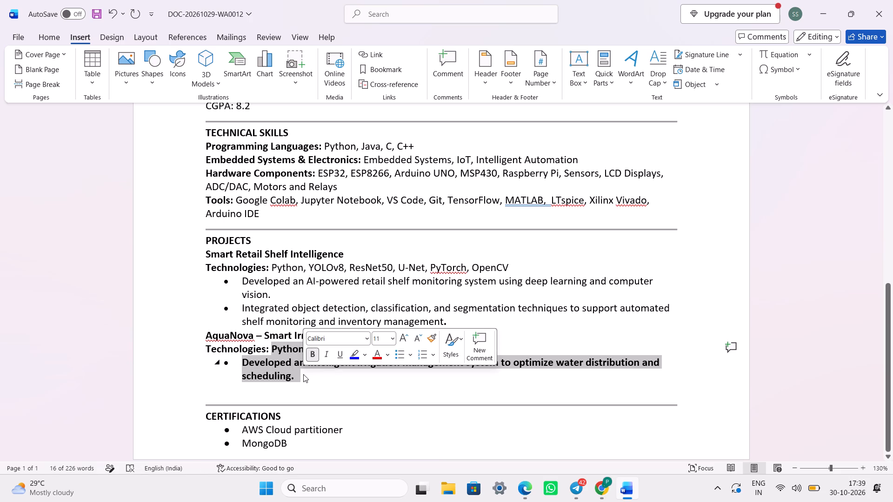
click(315, 354)
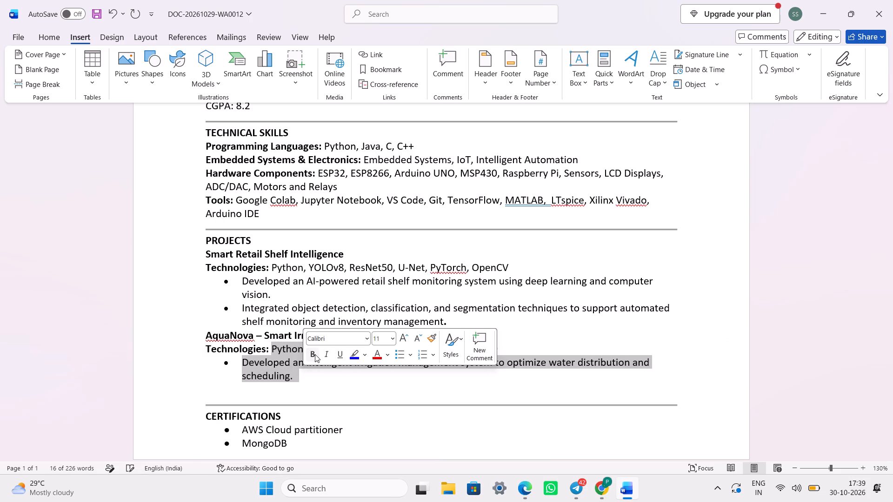
Delete the last empty line between the AquaNova bullet and the divider above CERTIFICATIONS.
click(268, 389)
key(BackSpace)
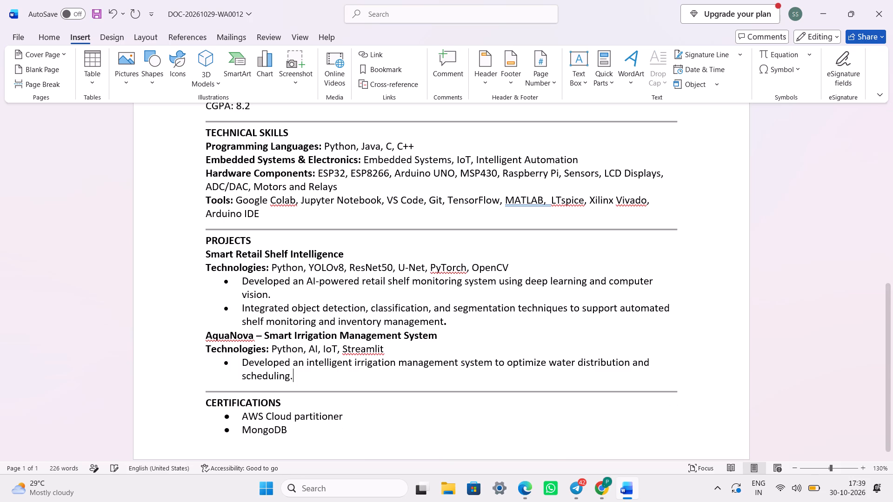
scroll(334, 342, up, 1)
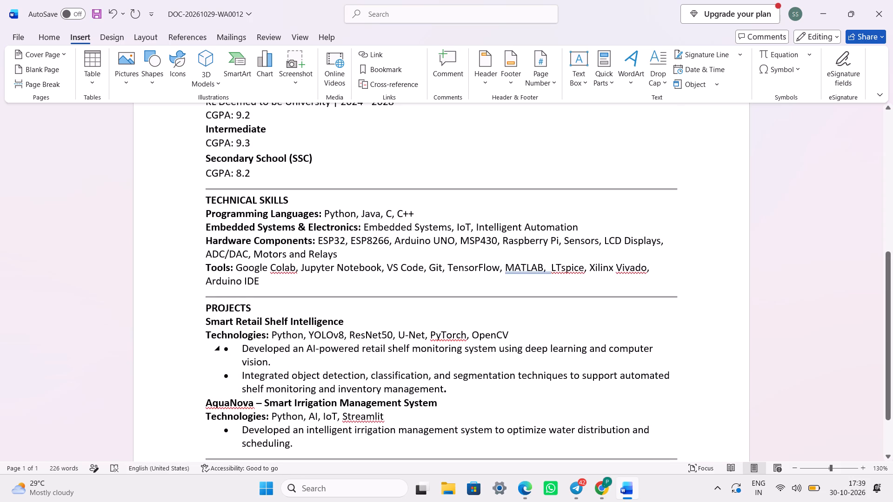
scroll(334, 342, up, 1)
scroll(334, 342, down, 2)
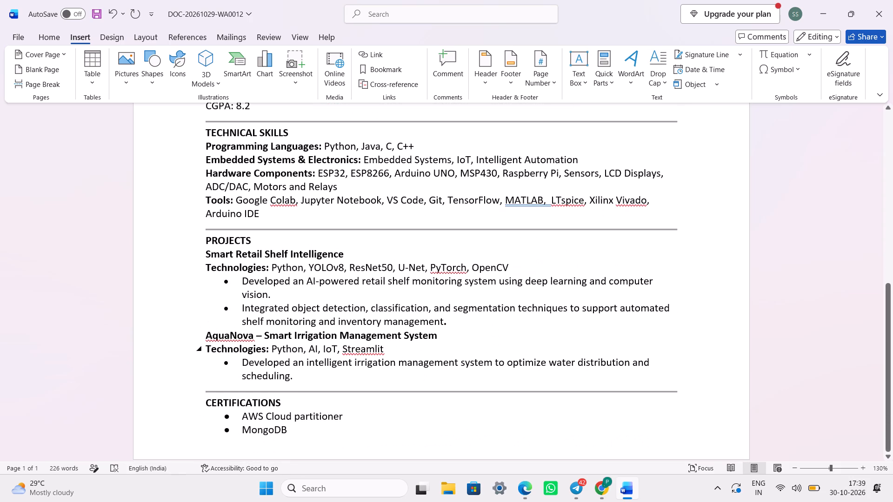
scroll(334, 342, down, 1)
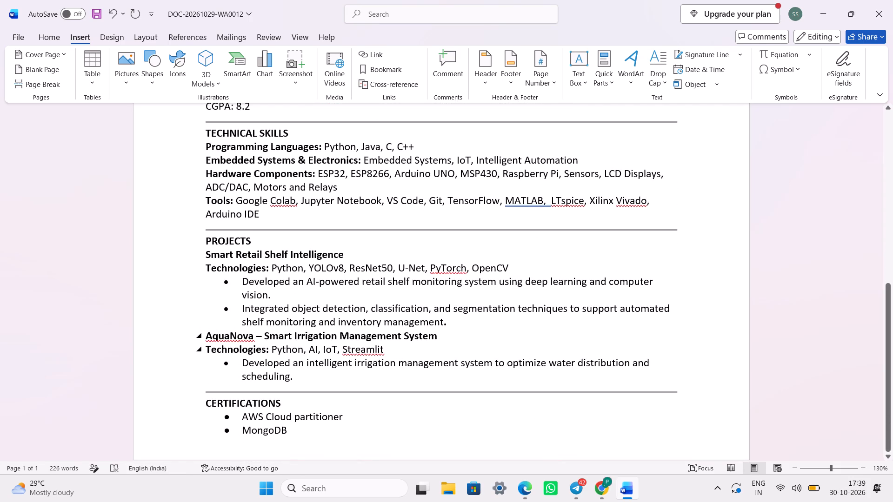
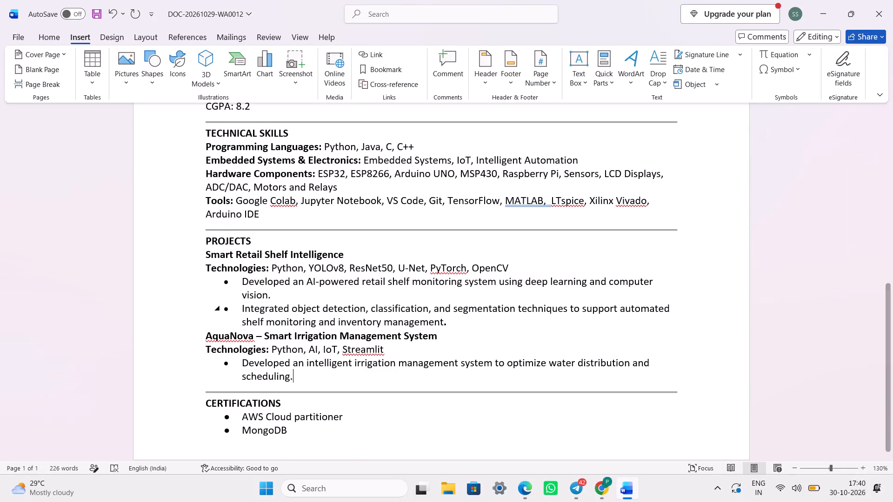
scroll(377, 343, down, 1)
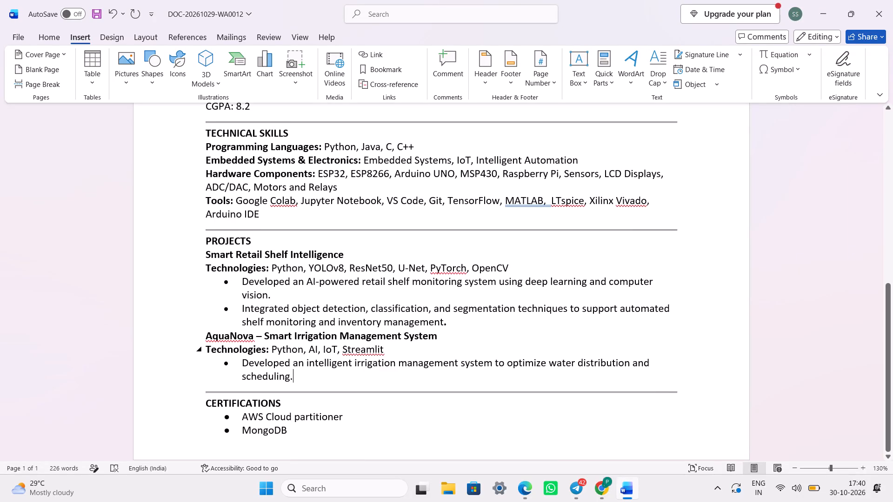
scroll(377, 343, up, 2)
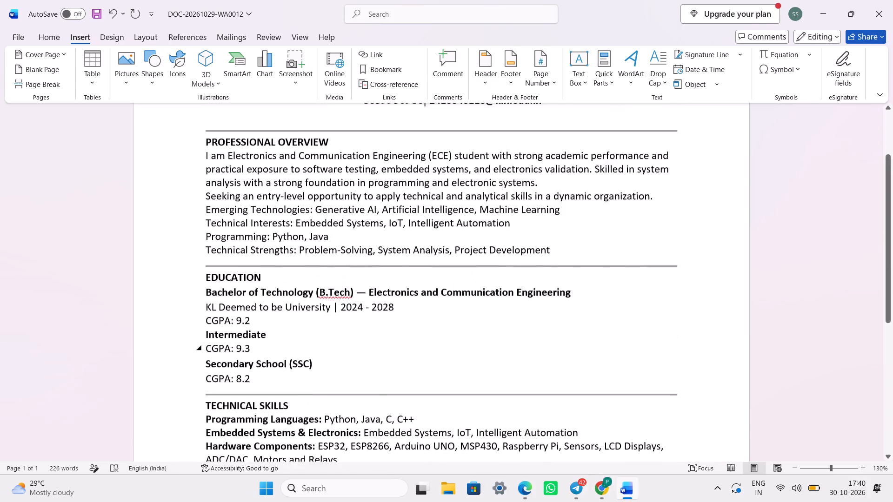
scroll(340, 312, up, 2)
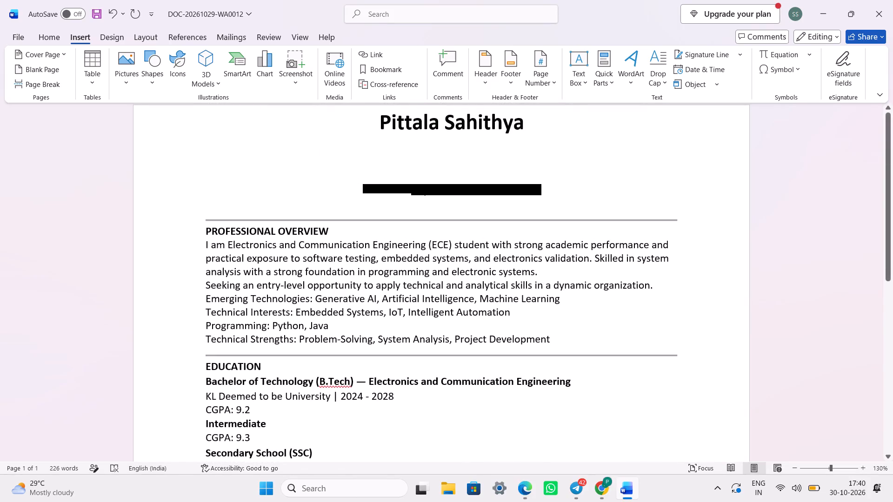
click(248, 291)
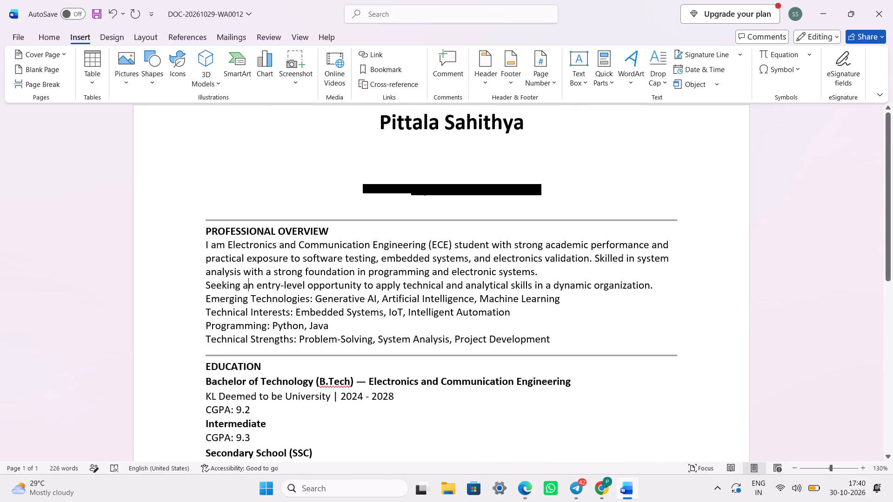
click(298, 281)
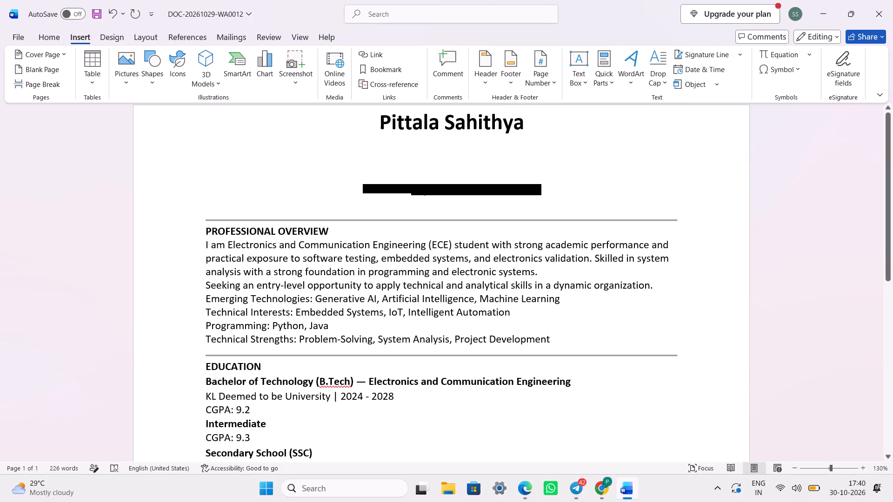
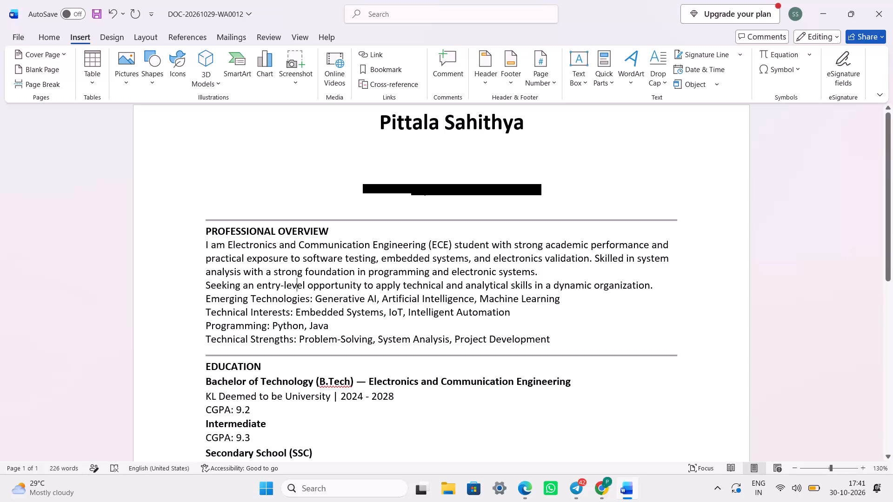
Delete the "Programming: Python, Java" line from the Professional Overview section.
click(480, 263)
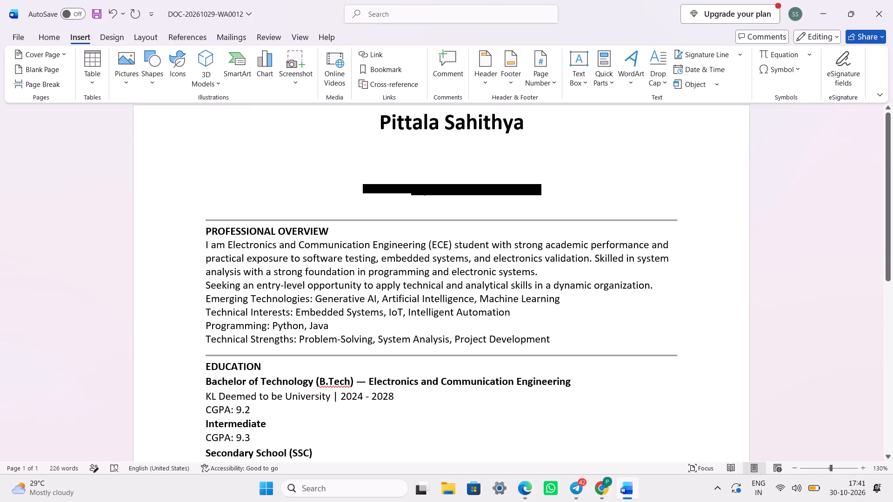
drag(332, 325, 223, 327)
key(BackSpace)
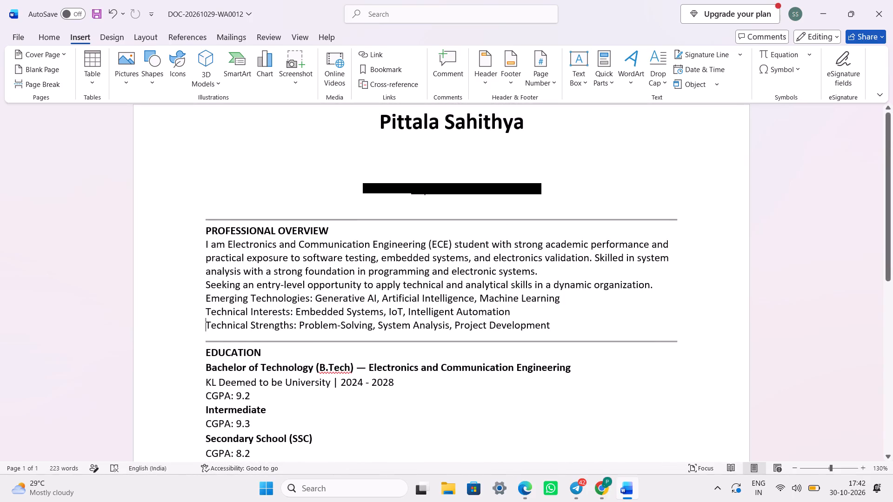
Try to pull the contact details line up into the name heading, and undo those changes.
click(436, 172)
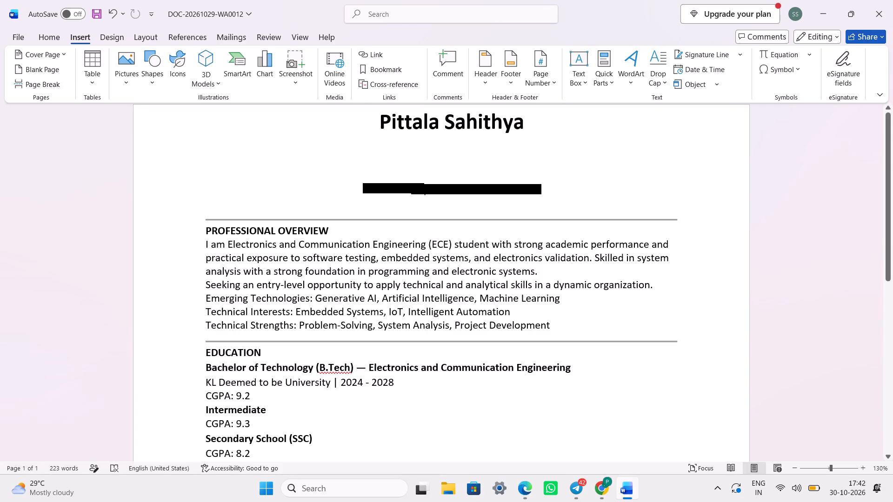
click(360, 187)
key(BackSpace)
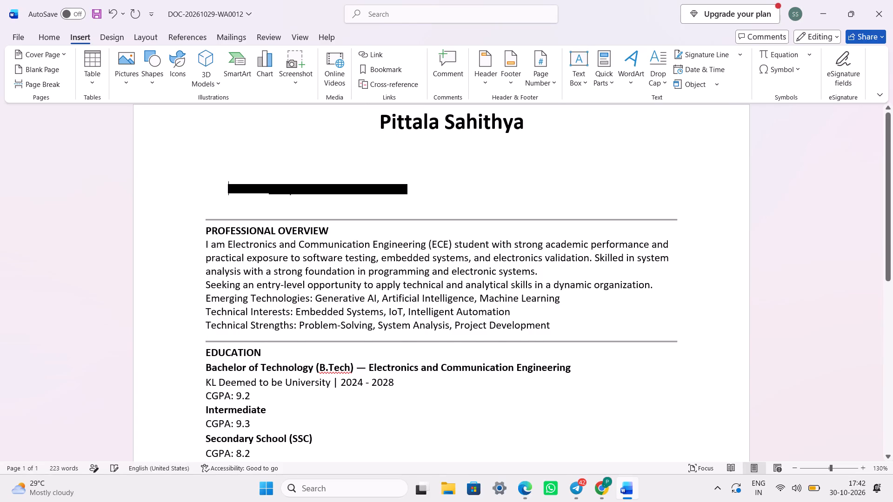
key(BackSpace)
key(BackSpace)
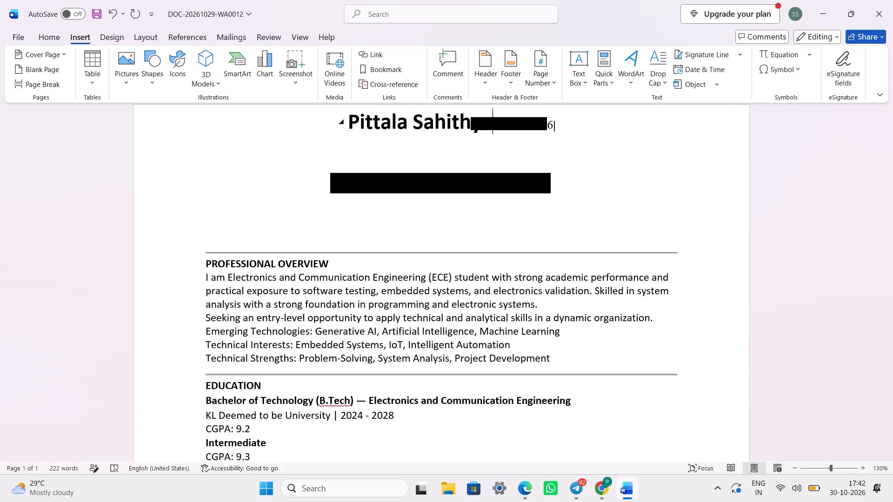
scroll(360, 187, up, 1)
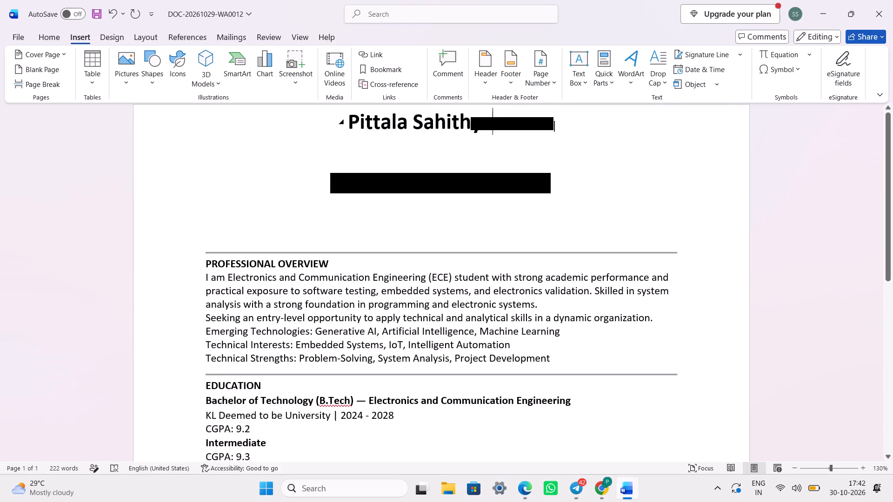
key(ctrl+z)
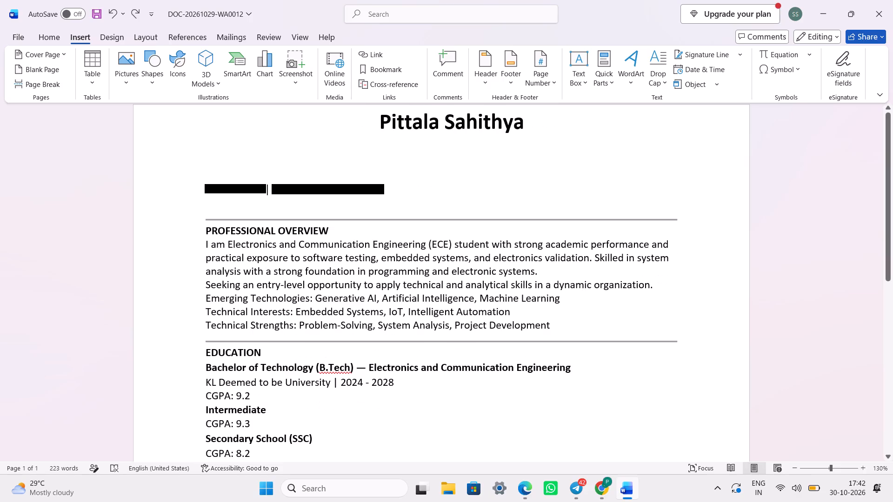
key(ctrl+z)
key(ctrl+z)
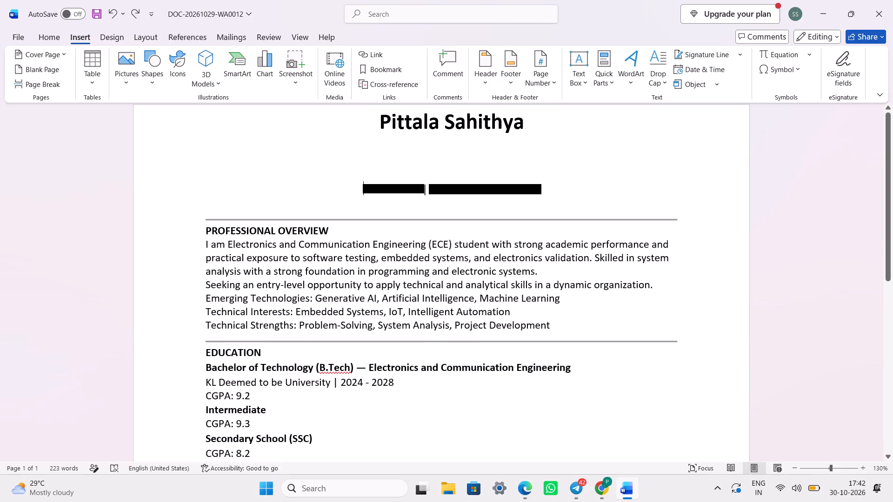
Remove the contact details line's centring and indent so it aligns left, and delete the blank line beneath it.
key(BackSpace)
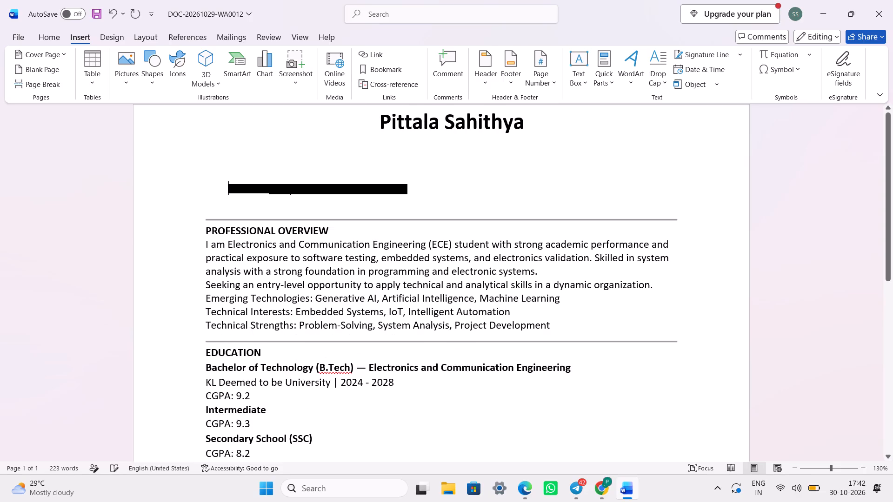
key(BackSpace)
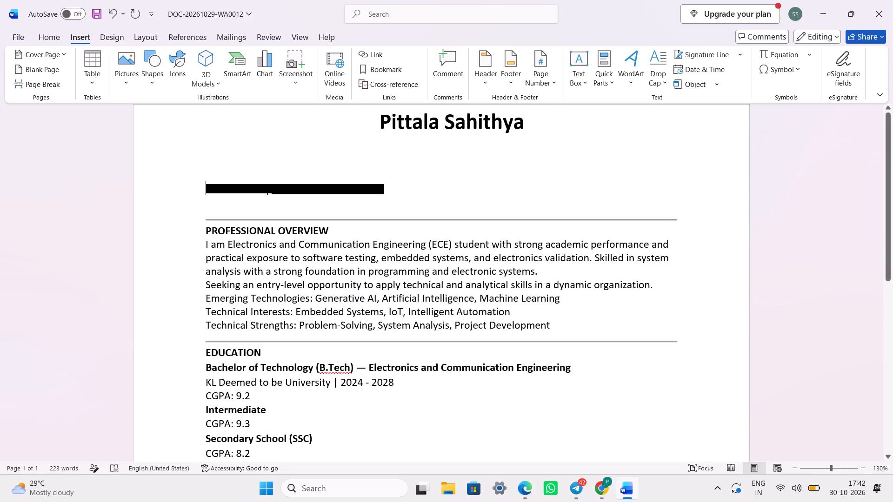
click(452, 192)
click(349, 211)
key(BackSpace)
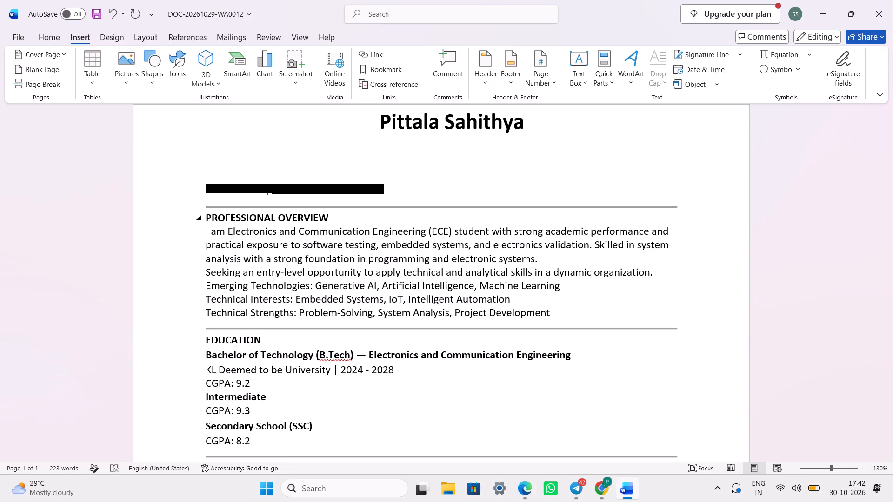
Add a new empty line after the AquaNova project's bullet about optimizing water distribution and scheduling.
scroll(406, 188, up, 3)
scroll(406, 188, down, 4)
scroll(406, 188, up, 1)
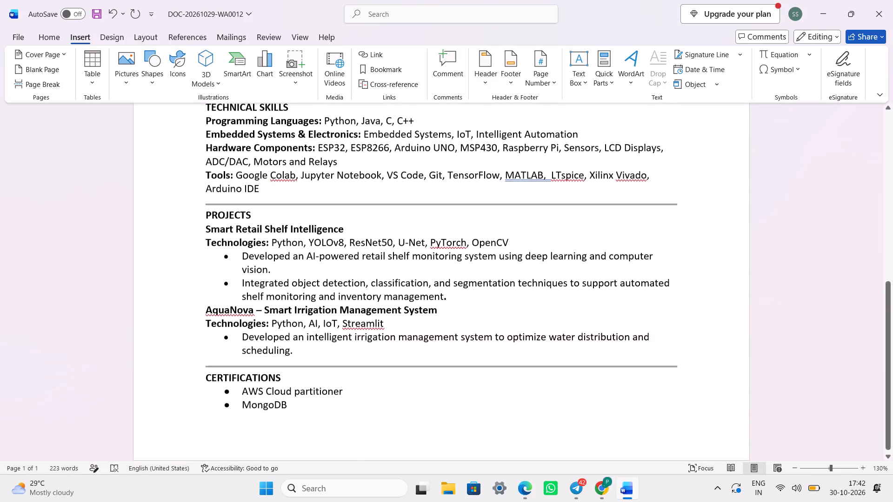
scroll(406, 188, up, 2)
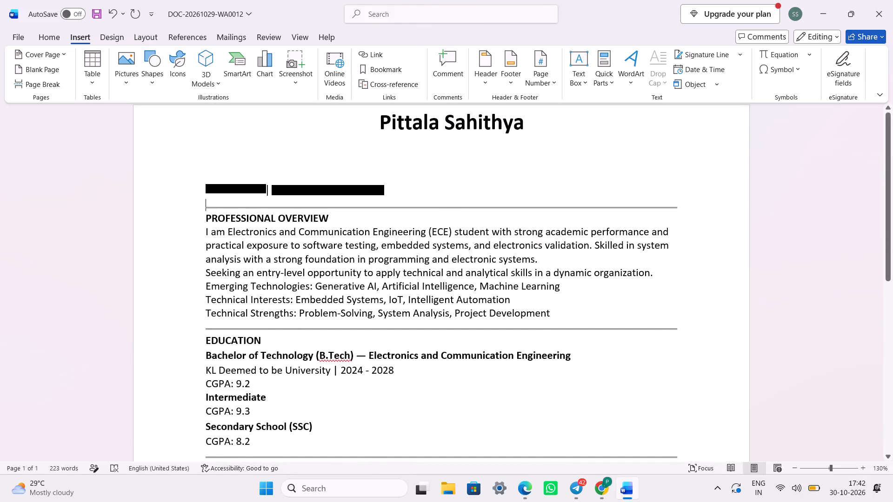
scroll(456, 143, down, 1)
scroll(455, 255, down, 2)
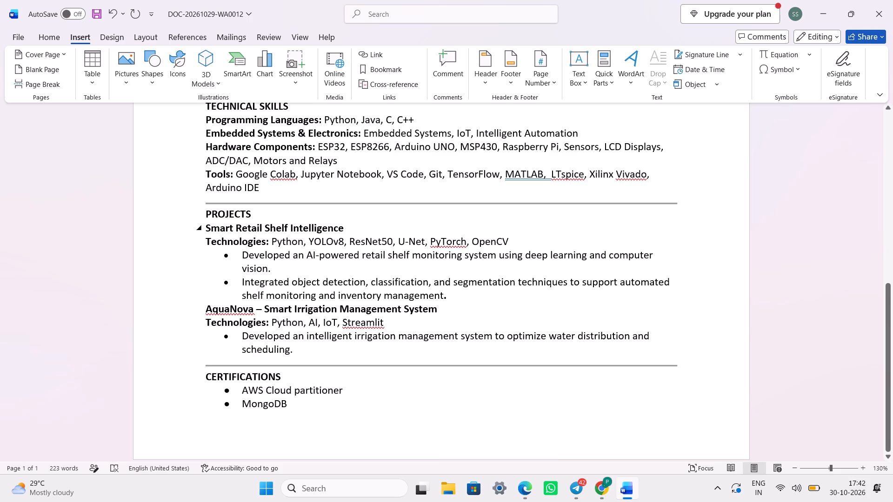
click(299, 352)
key(Return)
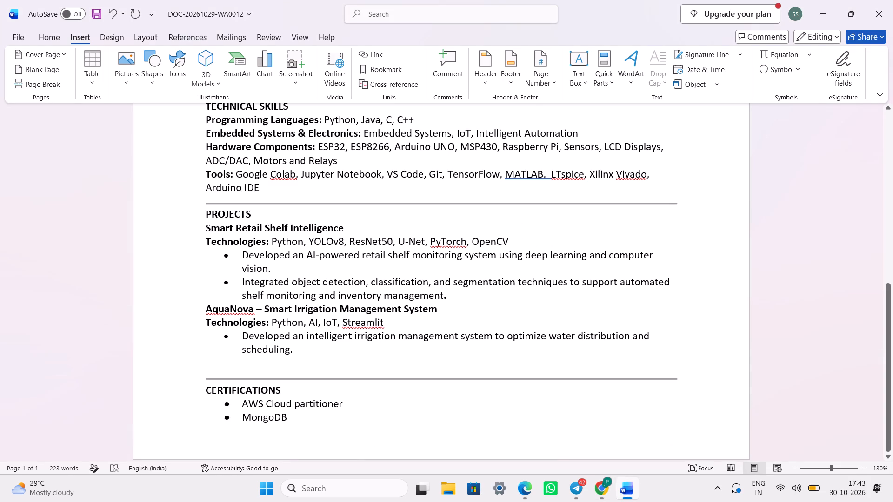
key(ctrl+v)
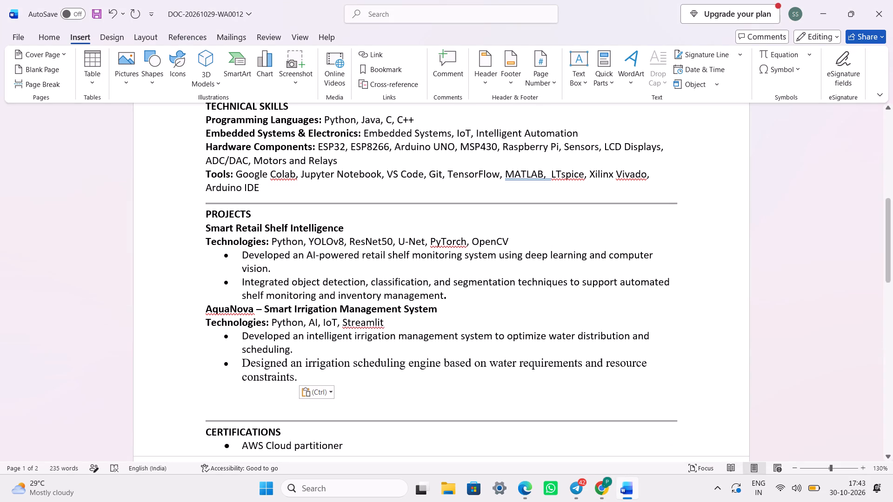
click(245, 400)
key(BackSpace)
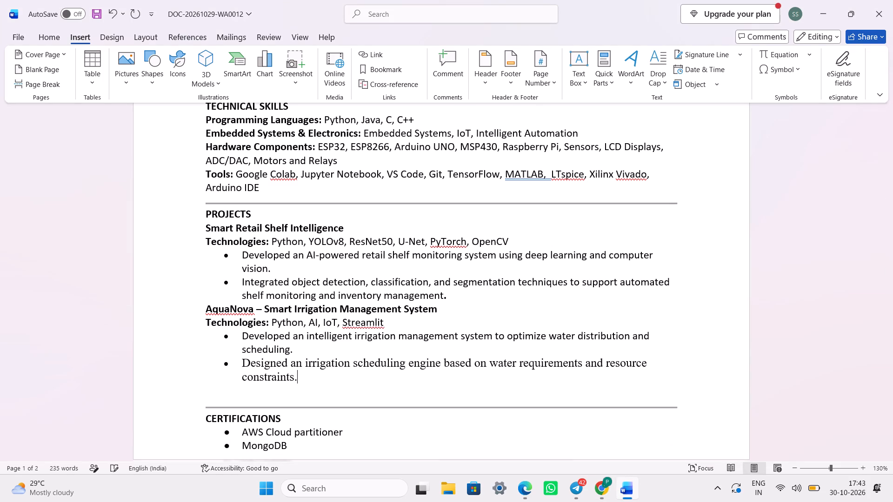
key(Down)
key(BackSpace)
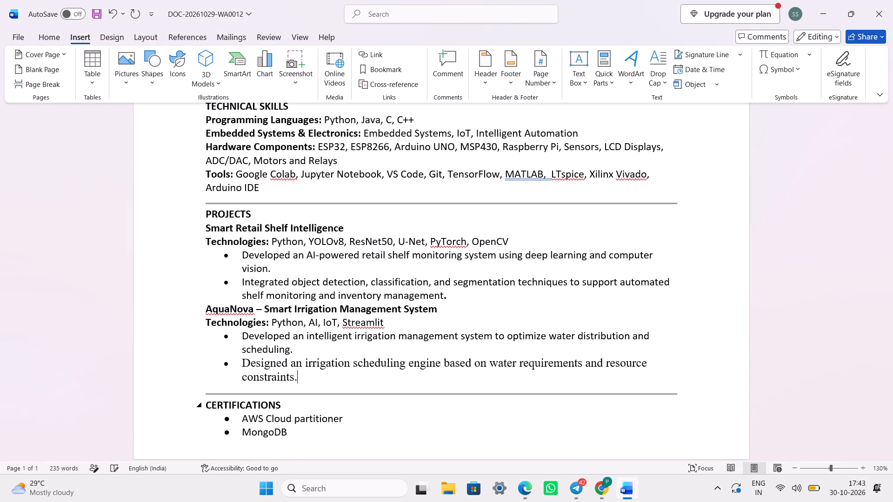
Set the font of the pasted irrigation scheduling engine bullet to Calibri.
scroll(290, 367, down, 1)
scroll(290, 367, up, 1)
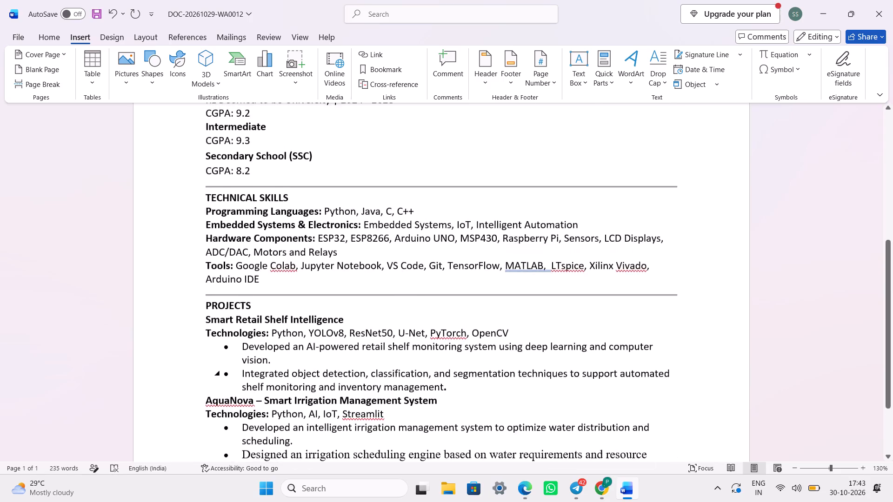
scroll(290, 367, up, 2)
scroll(290, 367, down, 2)
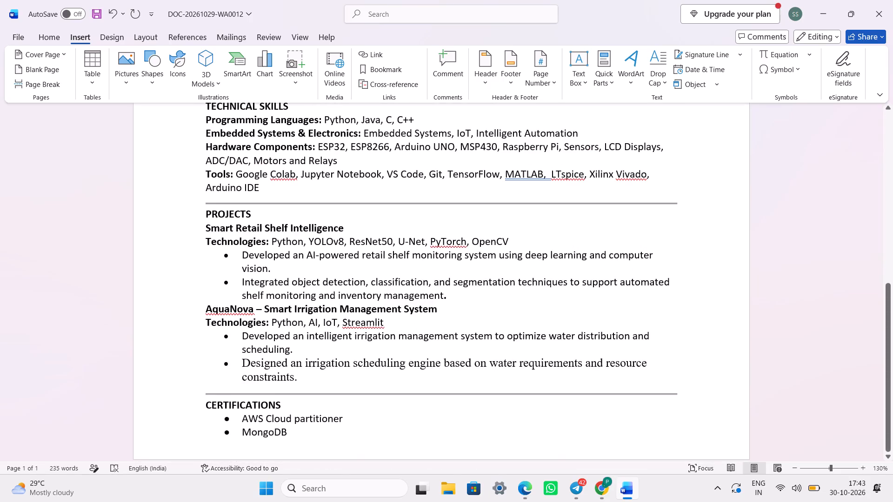
drag(251, 344, 279, 344)
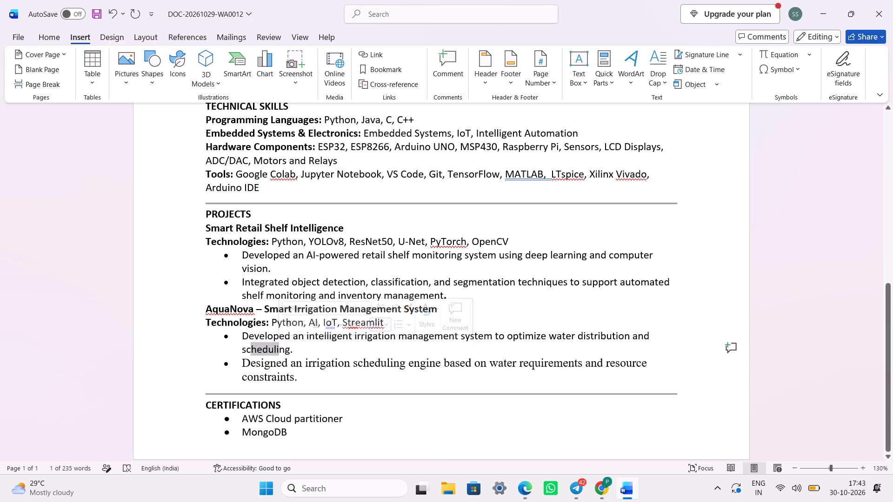
drag(241, 363, 296, 378)
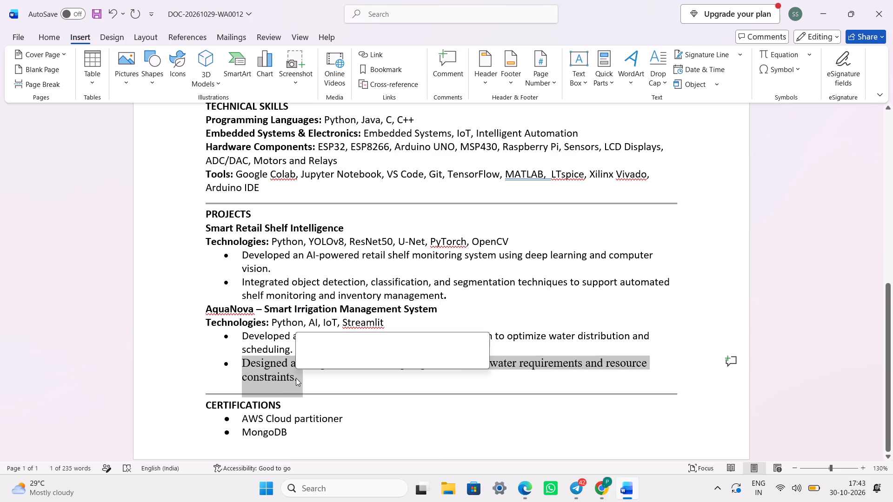
click(325, 343)
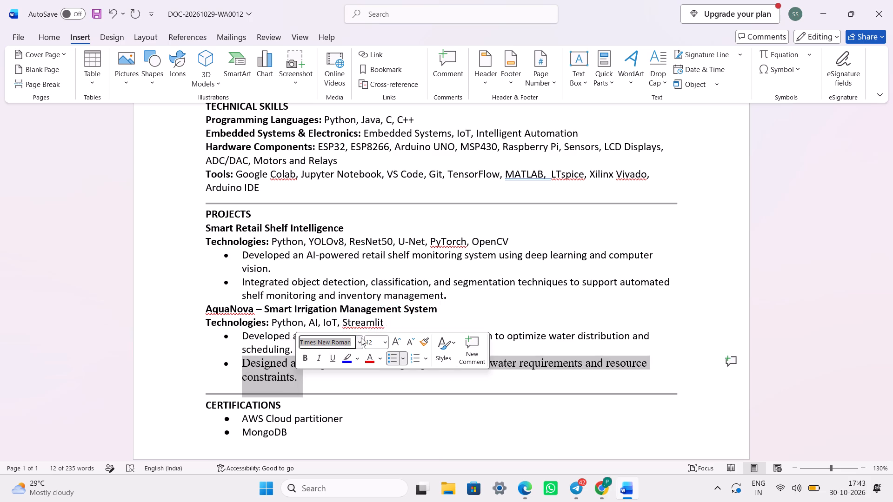
click(361, 338)
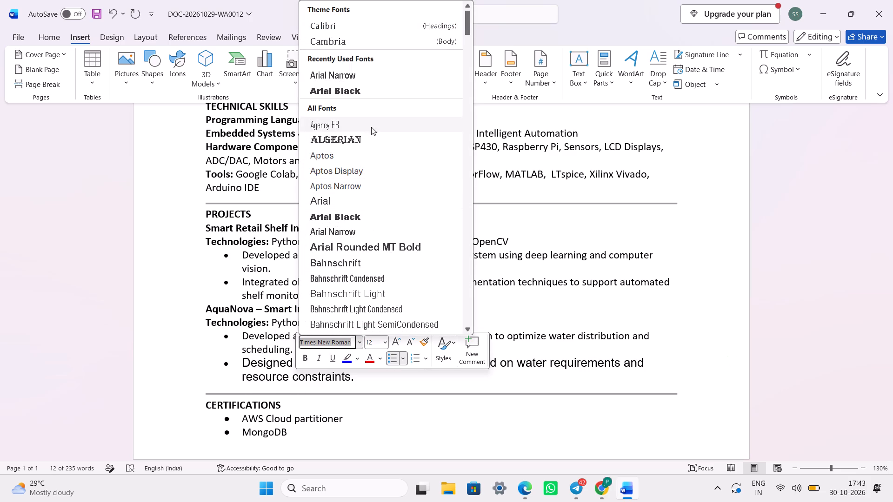
click(345, 25)
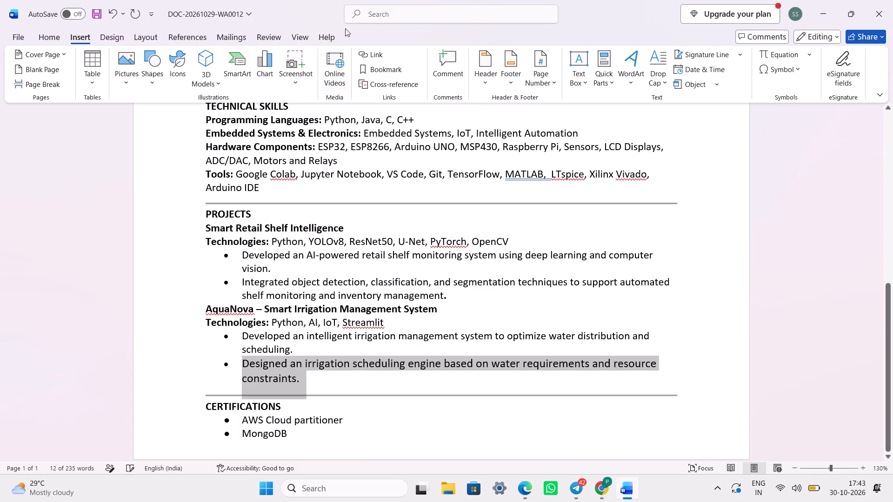
click(295, 282)
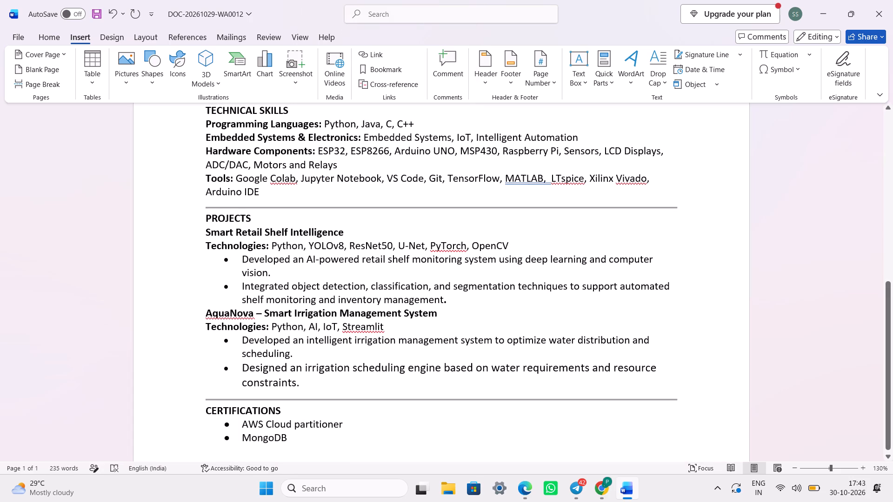
Set the font size of AquaNova's irrigation scheduling engine bullet to 11.
drag(241, 368, 251, 370)
drag(251, 370, 300, 380)
drag(270, 339, 287, 346)
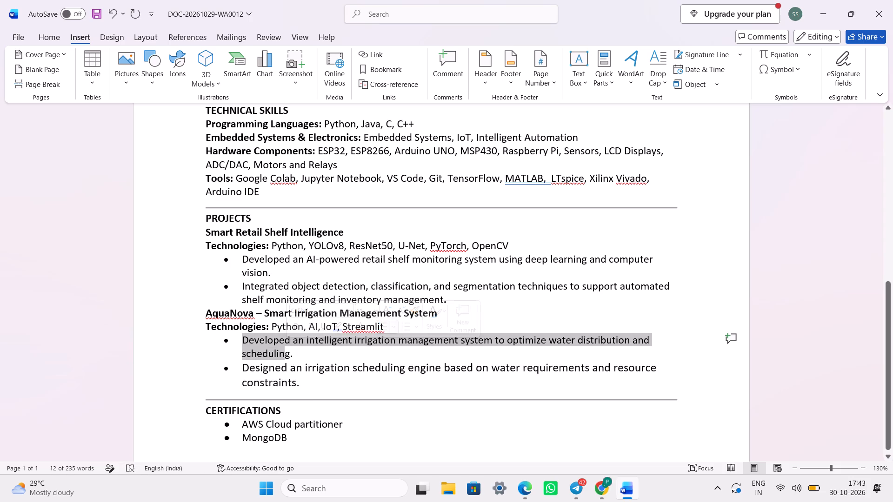
drag(242, 371, 301, 382)
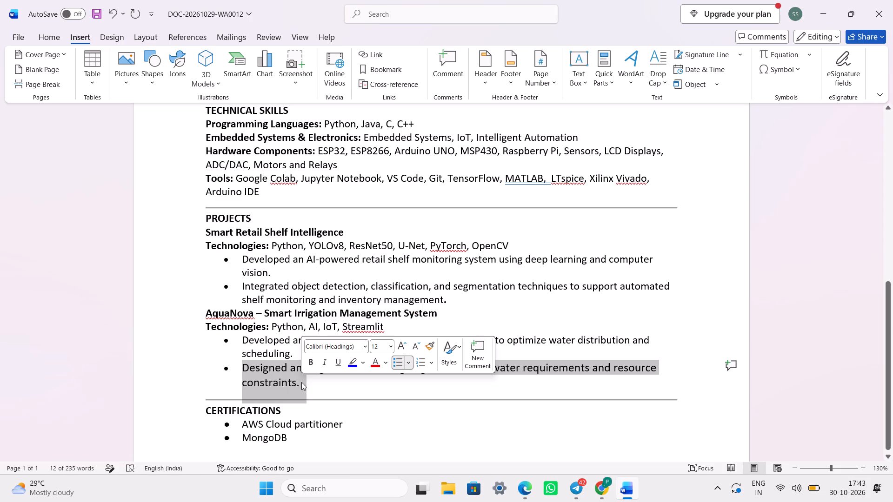
click(388, 347)
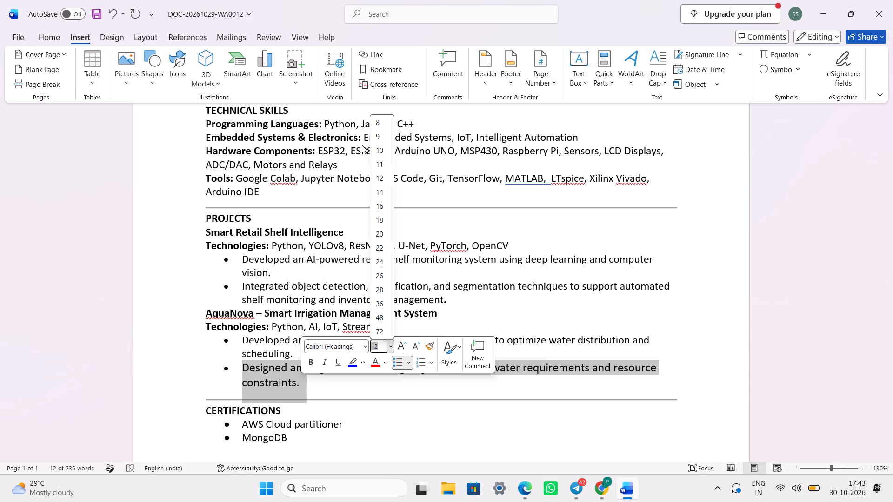
click(377, 159)
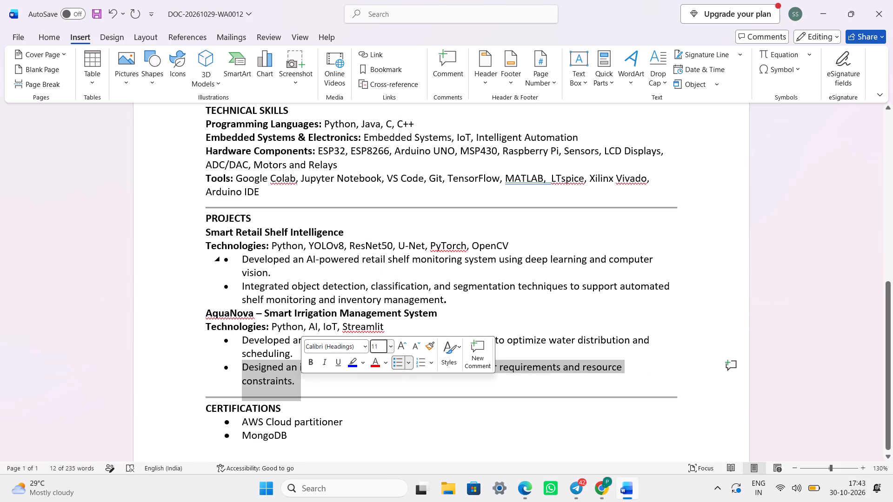
click(283, 262)
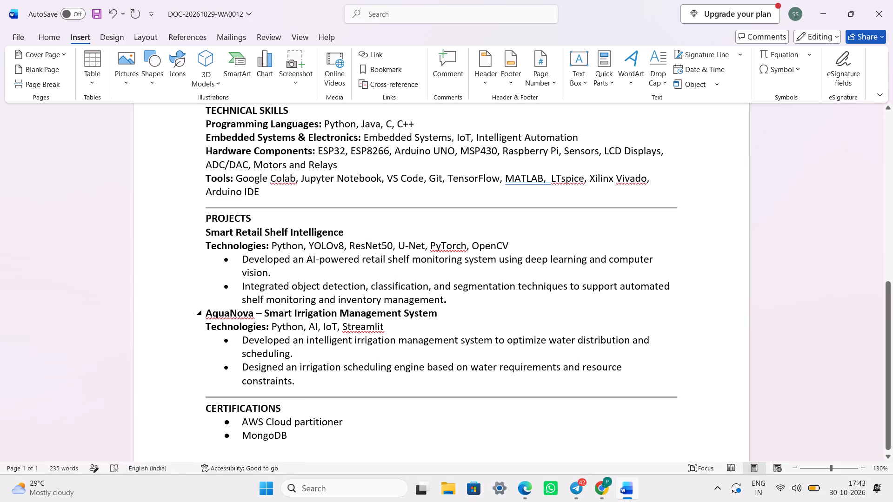
Look over the résumé's education, technical skills, projects and certifications sections to check the layout.
scroll(319, 263, up, 2)
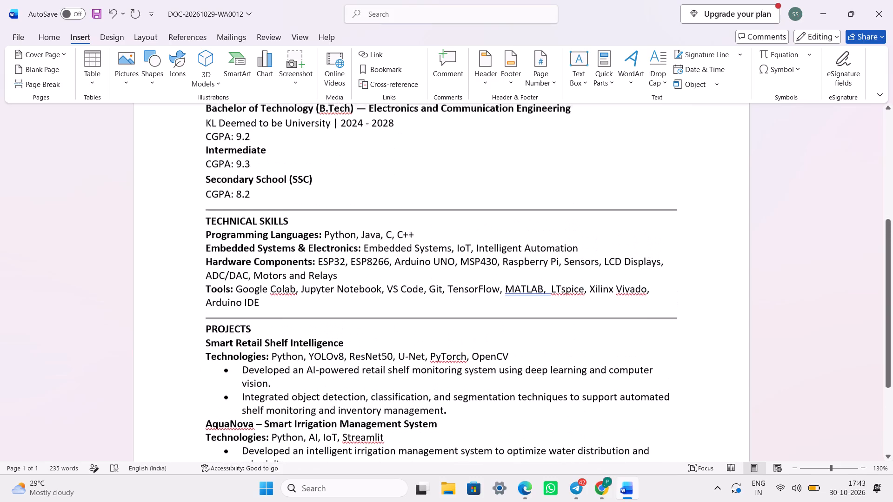
scroll(319, 263, up, 2)
scroll(319, 263, down, 6)
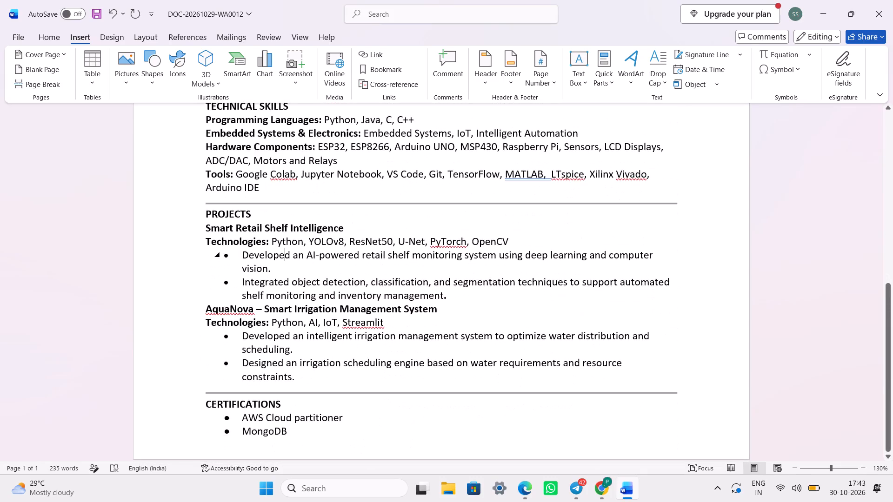
scroll(319, 263, down, 1)
scroll(319, 263, up, 4)
scroll(319, 263, down, 4)
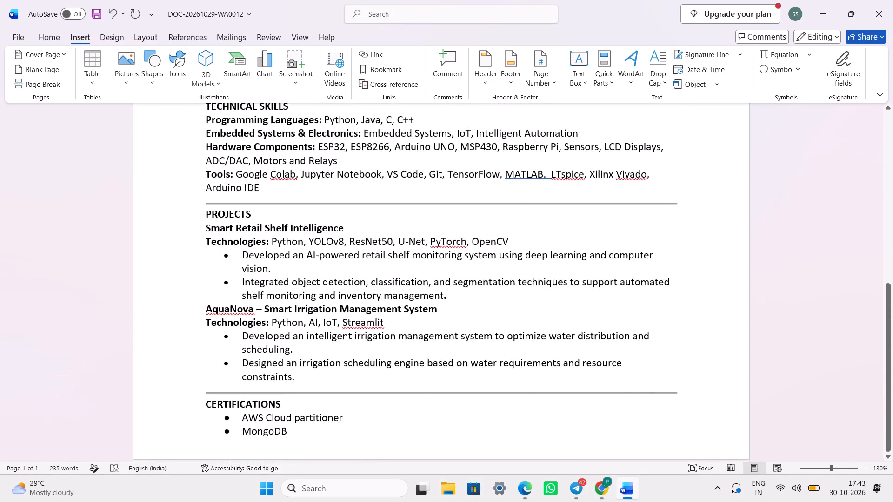
Extend the first certification bullet, after "AWS Cloud partitioner", with ", AWS Artificial Intelligence".
click(239, 448)
click(358, 416)
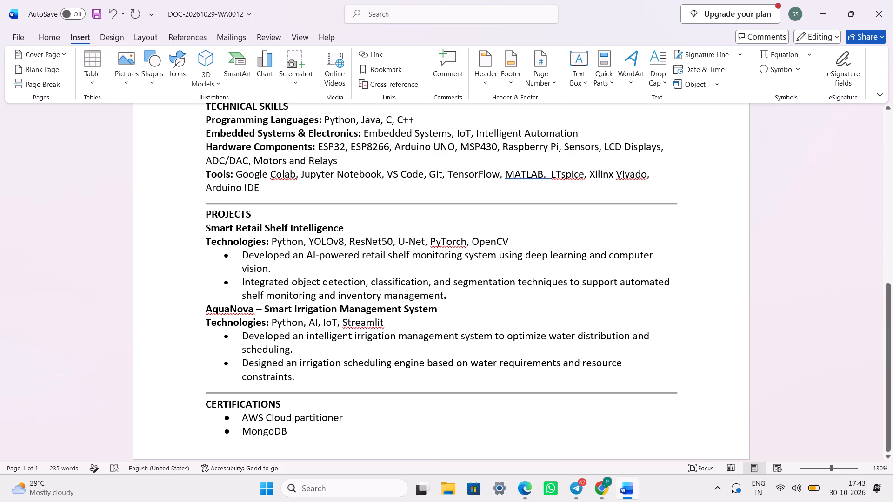
text(,)
key(space)
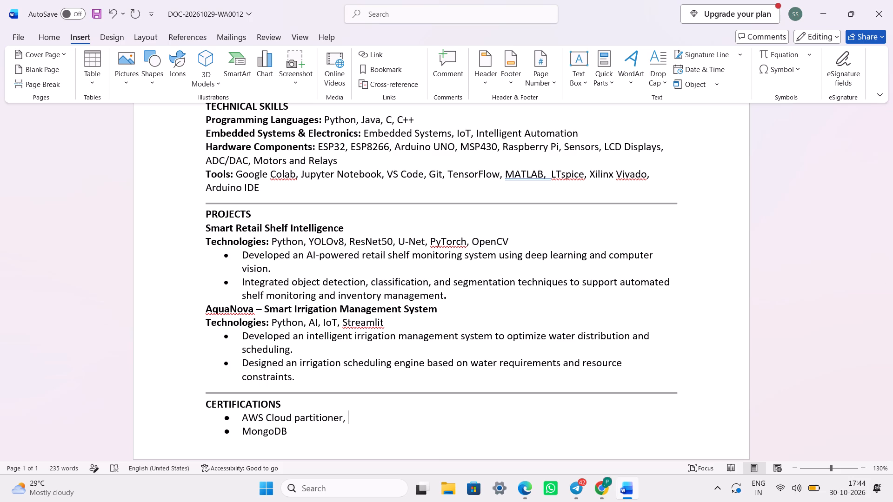
text(AWS)
key(space)
key(a)
key(i)
key(BackSpace)
text(pp)
key(BackSpace)
key(BackSpace)
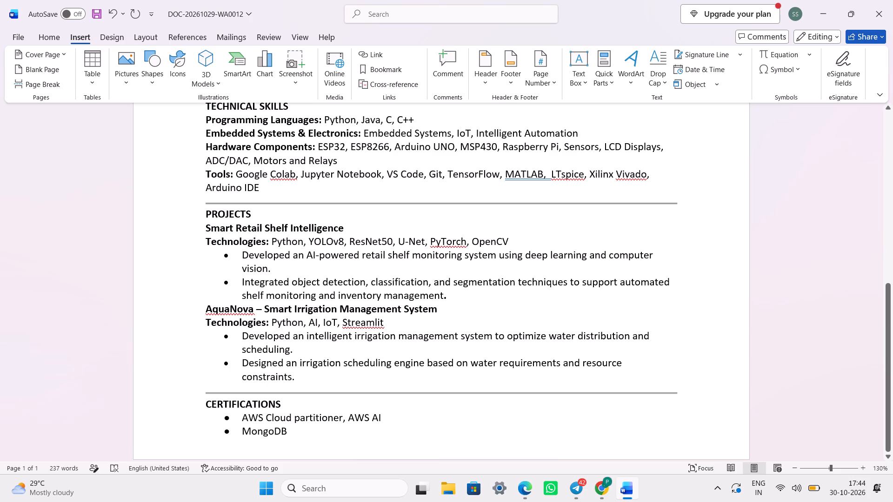
key(BackSpace)
key(BackSpace)
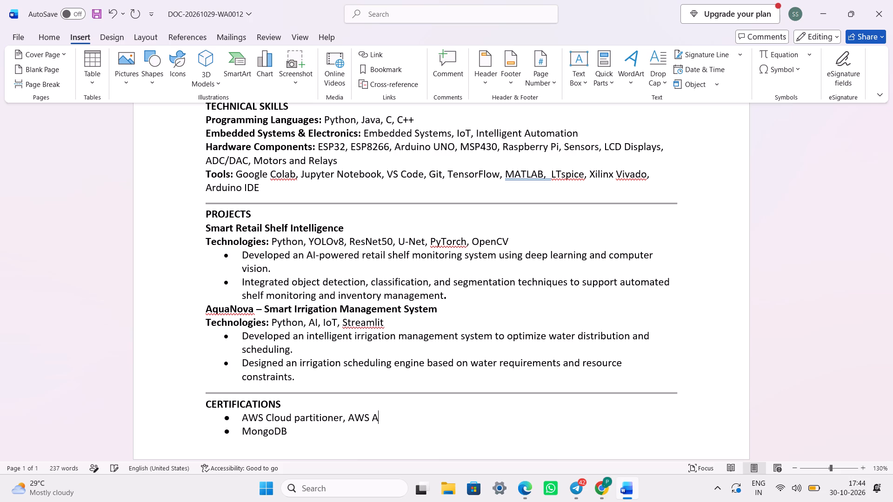
key(r)
text(tific)
text(ial)
key(space)
text(lli)
text(gence)
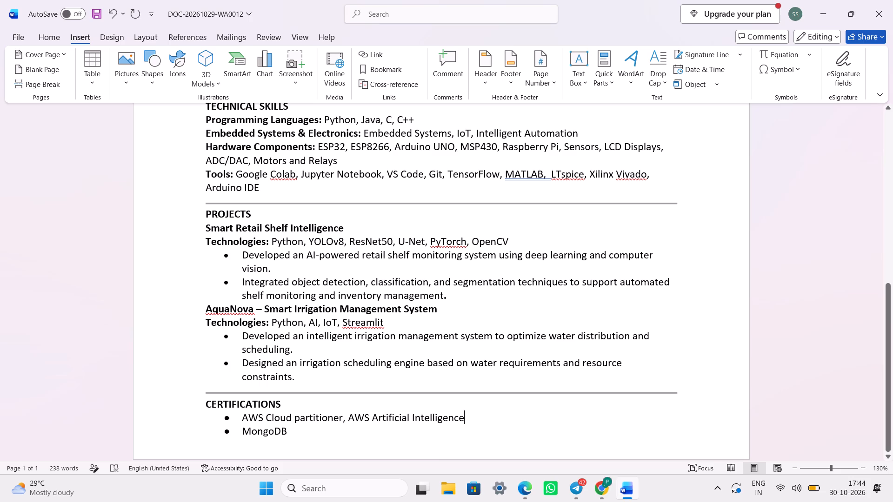
click(470, 420)
click(438, 426)
Review the résumé from the certifications up to the overview and back down, checking content and layout.
scroll(463, 396, down, 1)
scroll(464, 312, up, 2)
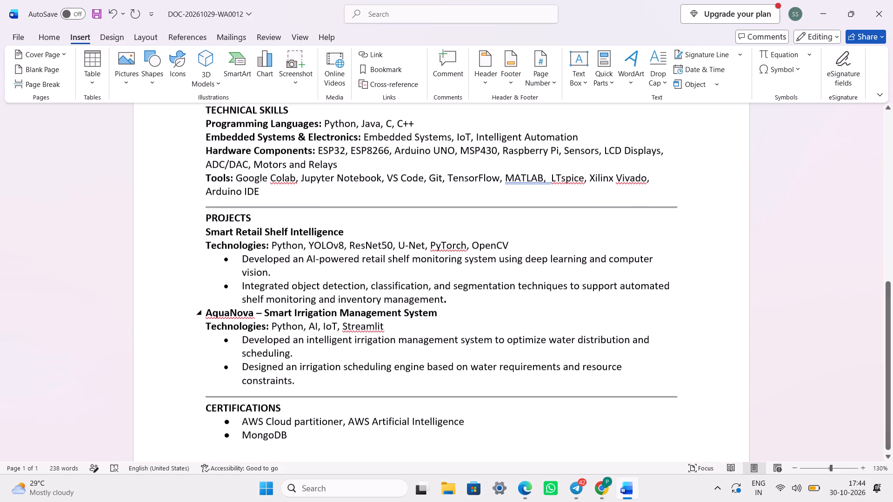
scroll(464, 312, up, 1)
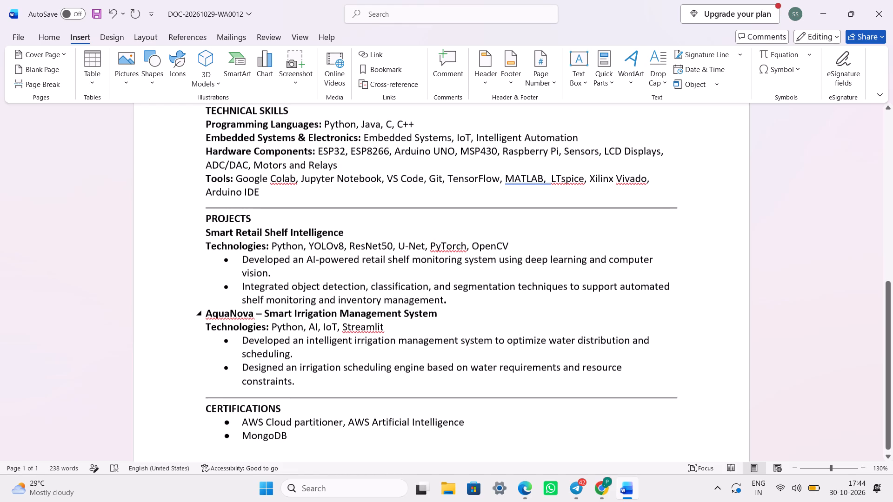
scroll(464, 312, up, 2)
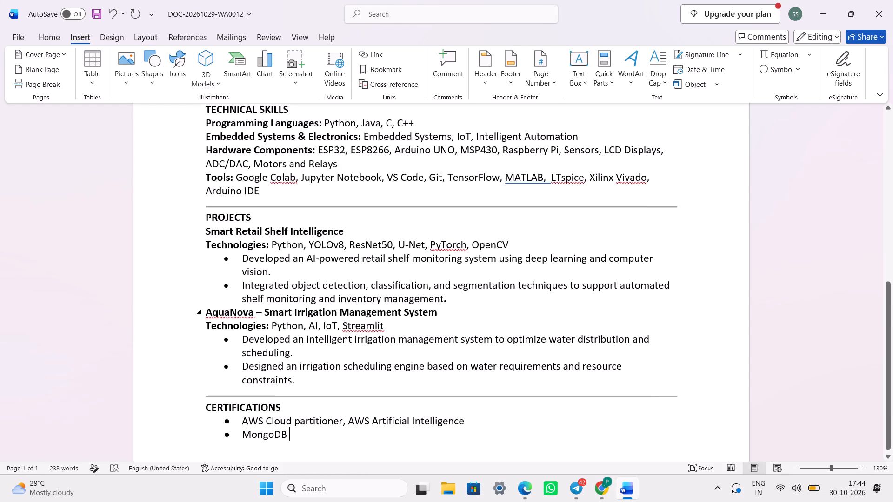
scroll(464, 312, up, 3)
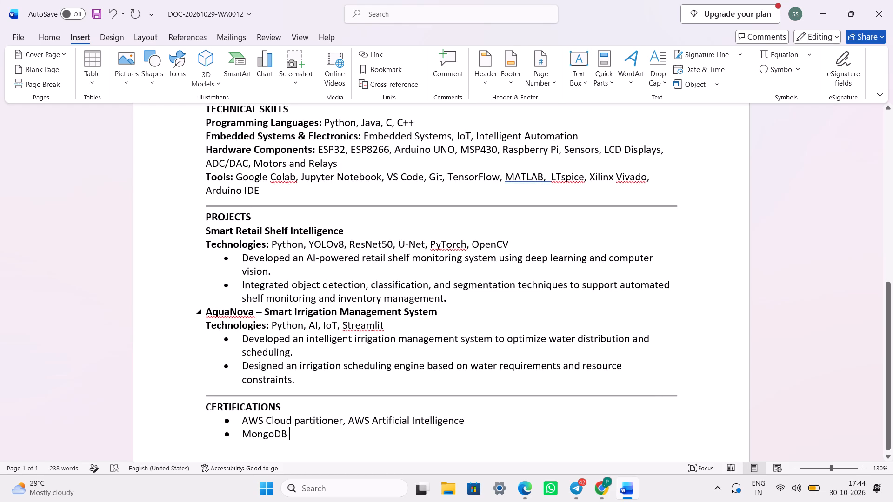
scroll(464, 312, up, 3)
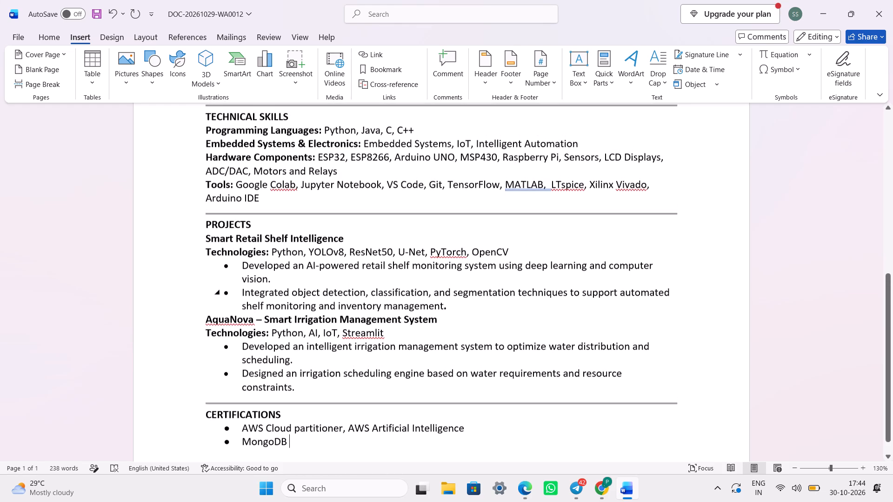
scroll(464, 312, up, 3)
scroll(464, 312, down, 1)
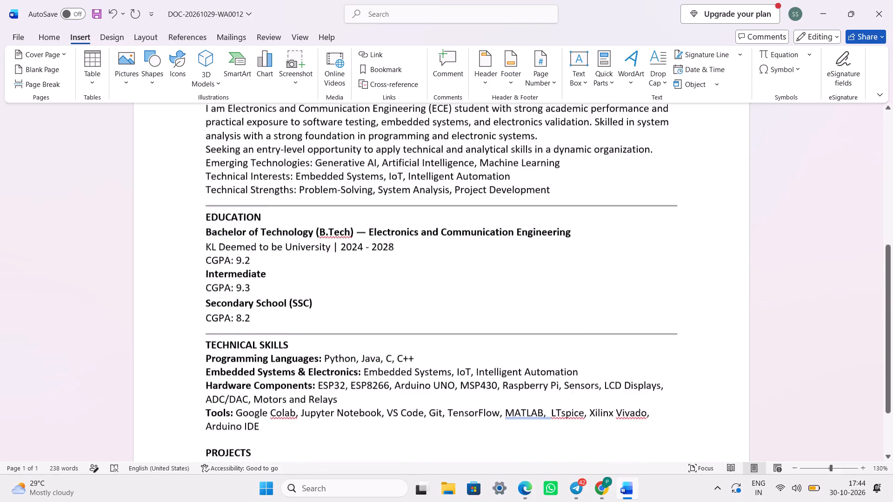
scroll(464, 312, down, 1)
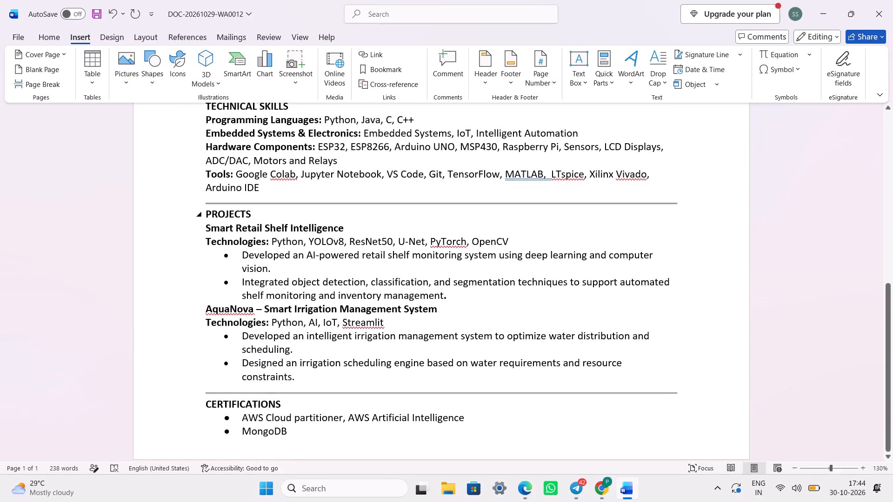
Open the hyperlink settings for the word MATLAB and browse the Telegram Desktop folder, recent files and browsed pages for a link target.
click(549, 173)
click(536, 175)
scroll(403, 232, up, 4)
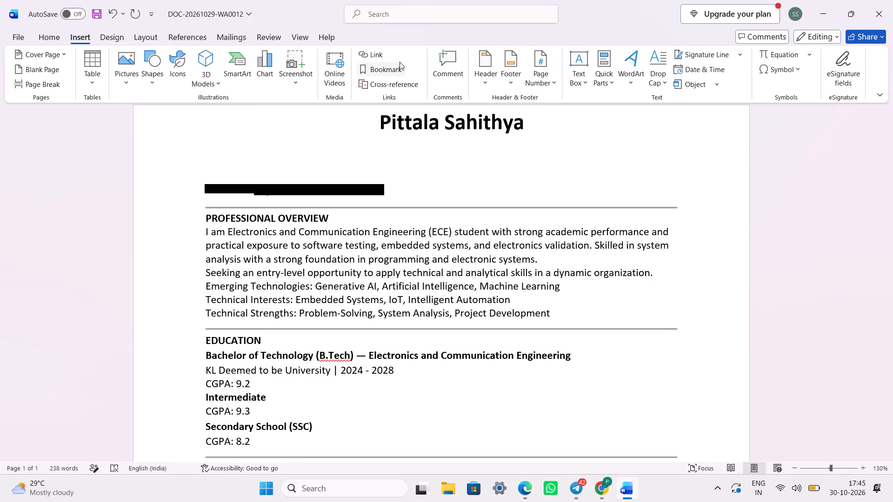
click(372, 54)
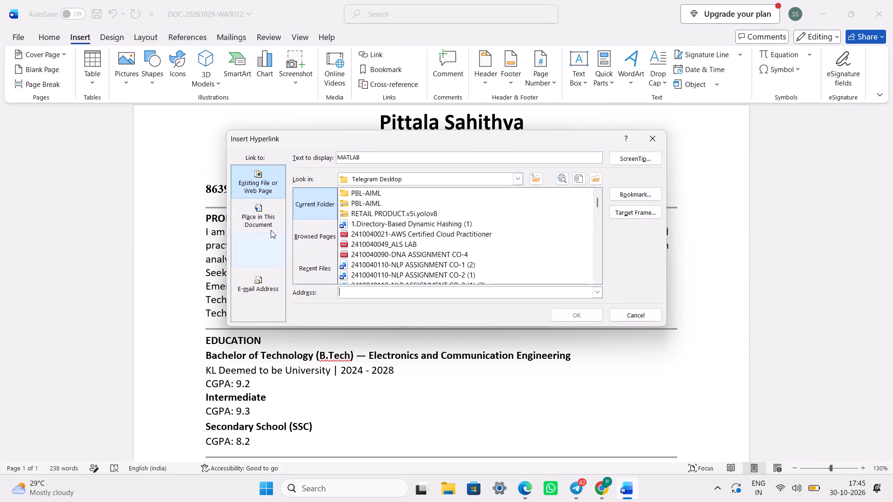
click(263, 256)
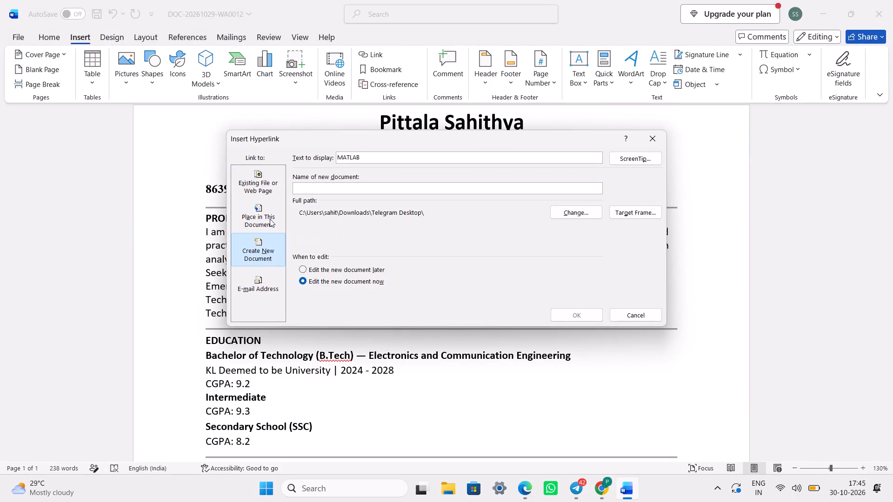
click(271, 211)
click(276, 170)
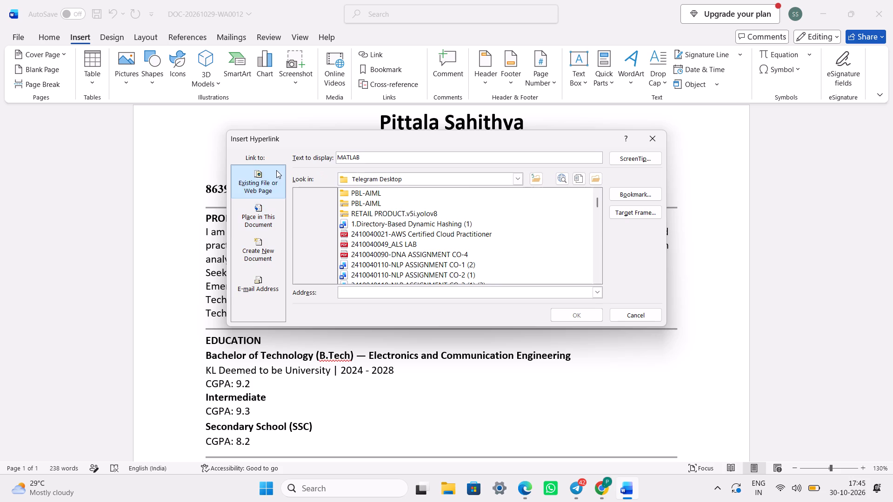
scroll(408, 238, down, 1)
scroll(408, 238, up, 1)
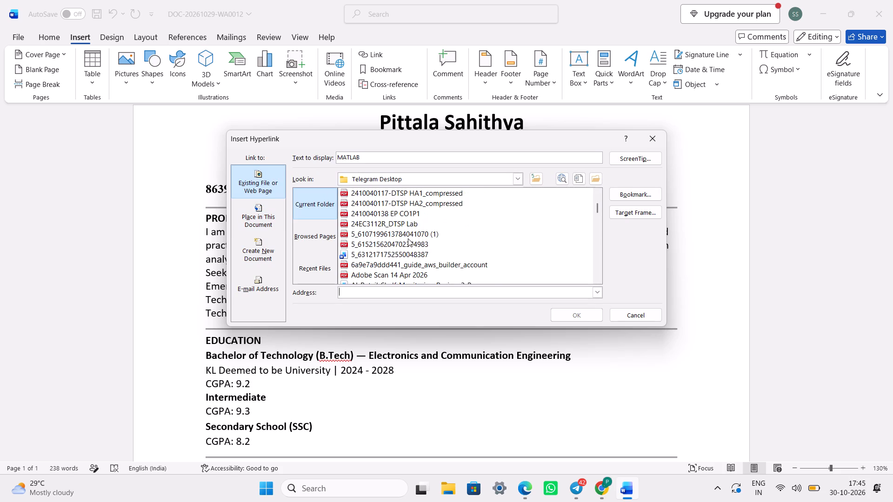
scroll(408, 238, up, 1)
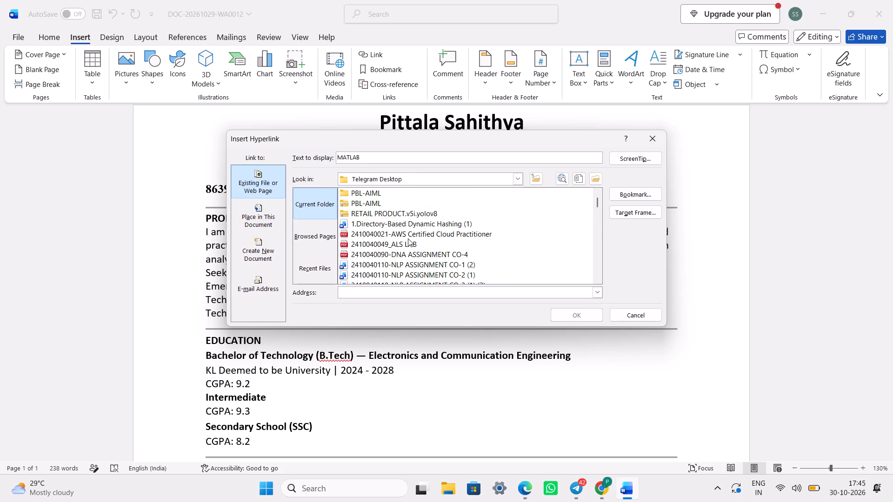
scroll(408, 238, up, 1)
scroll(398, 246, down, 2)
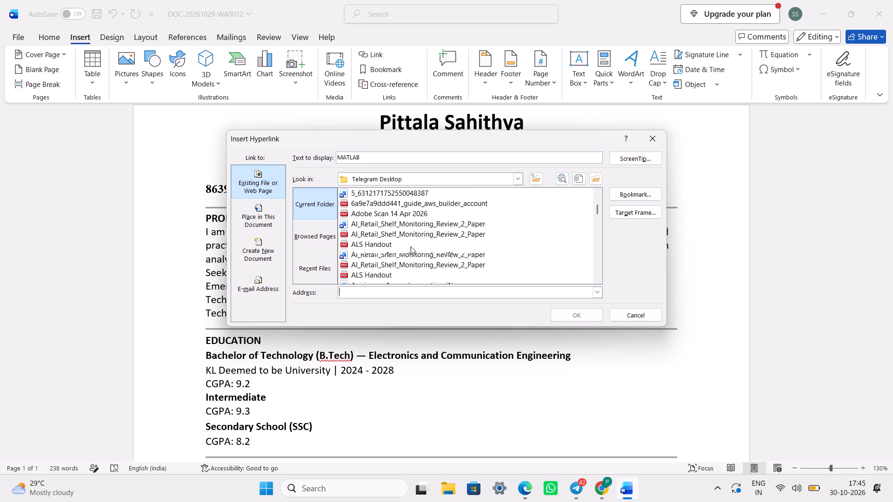
scroll(411, 246, down, 2)
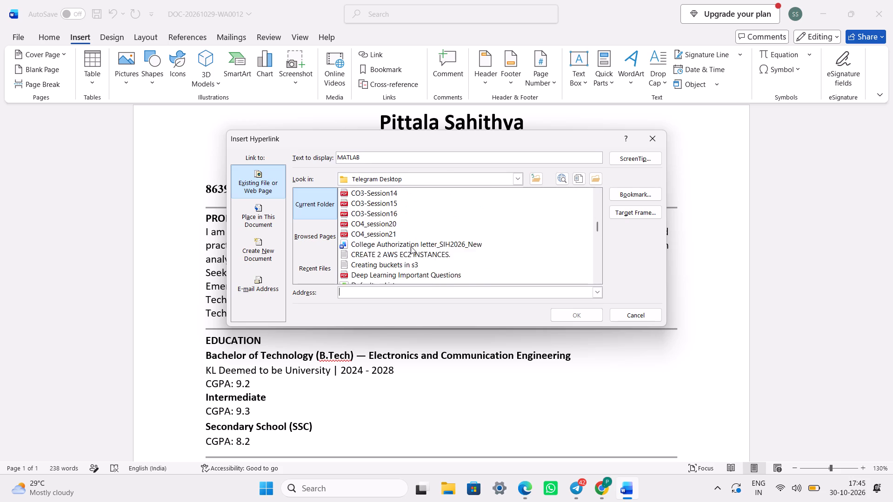
scroll(411, 246, down, 2)
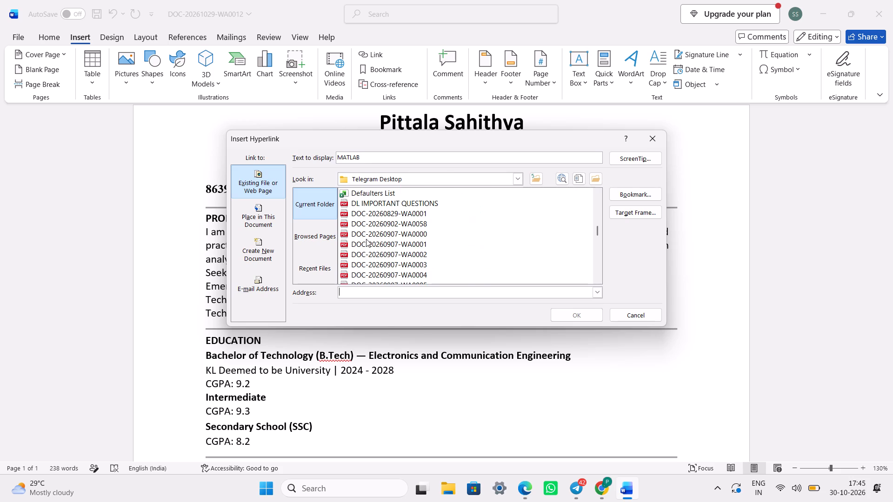
click(324, 262)
scroll(379, 230, up, 1)
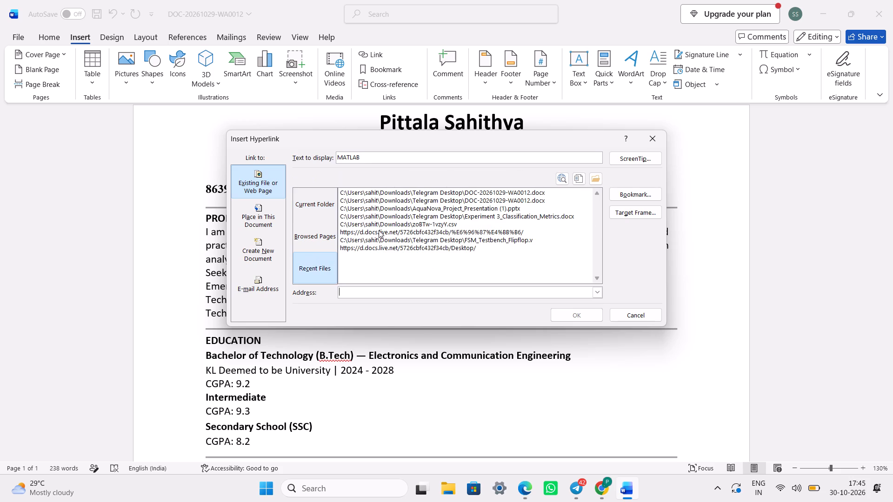
click(317, 229)
scroll(405, 222, up, 1)
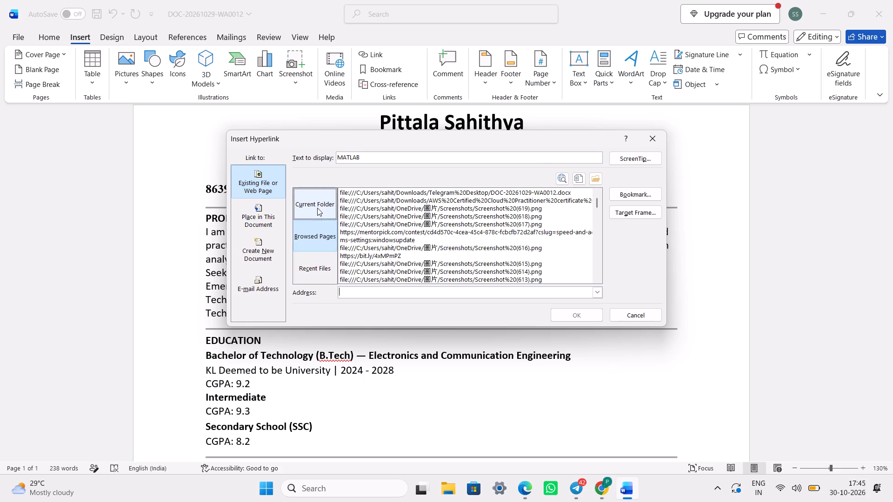
click(361, 295)
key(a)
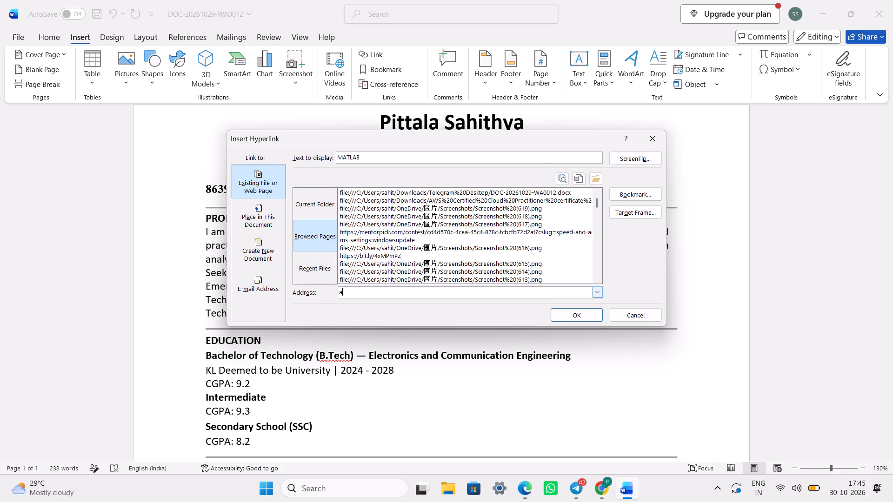
key(BackSpace)
click(480, 162)
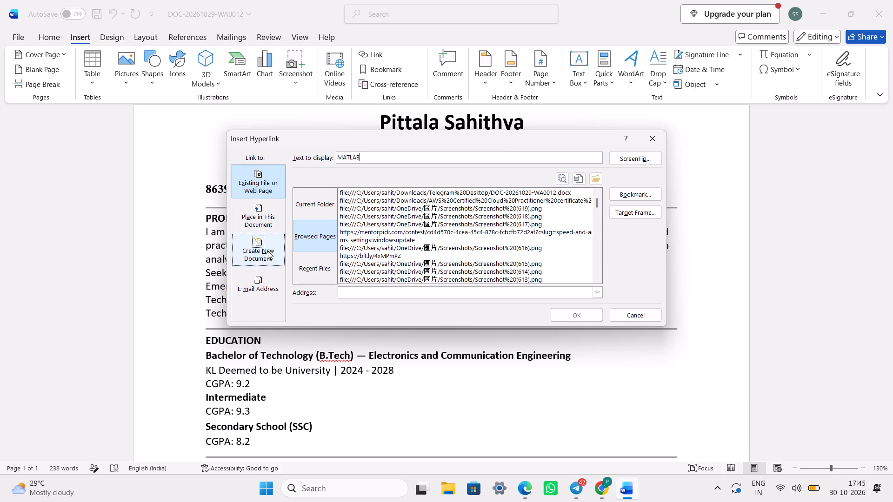
Link MATLAB in the Tools line to the file "AWS Certified Cloud Practitioner certificate (2)" in the Downloads folder.
click(313, 208)
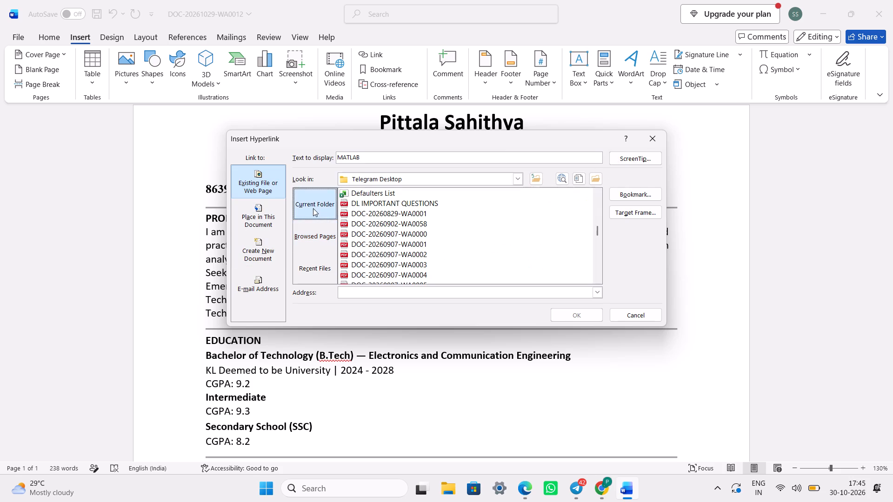
scroll(403, 202, up, 1)
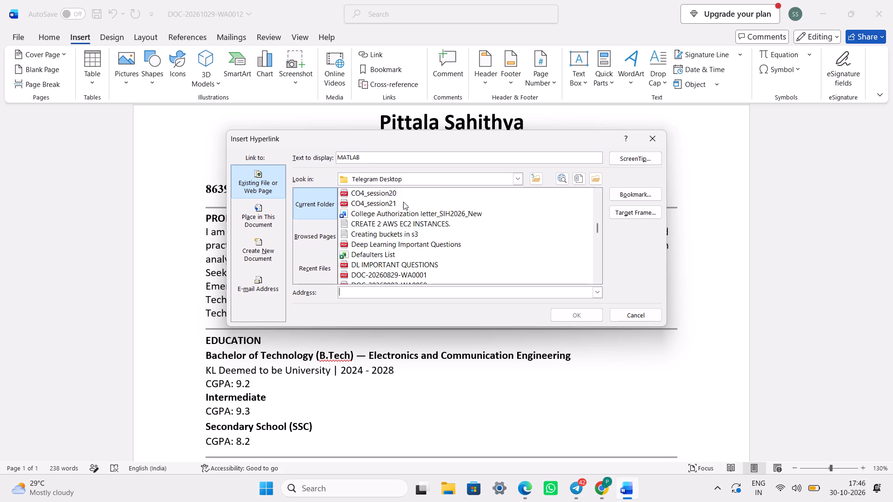
scroll(403, 202, up, 6)
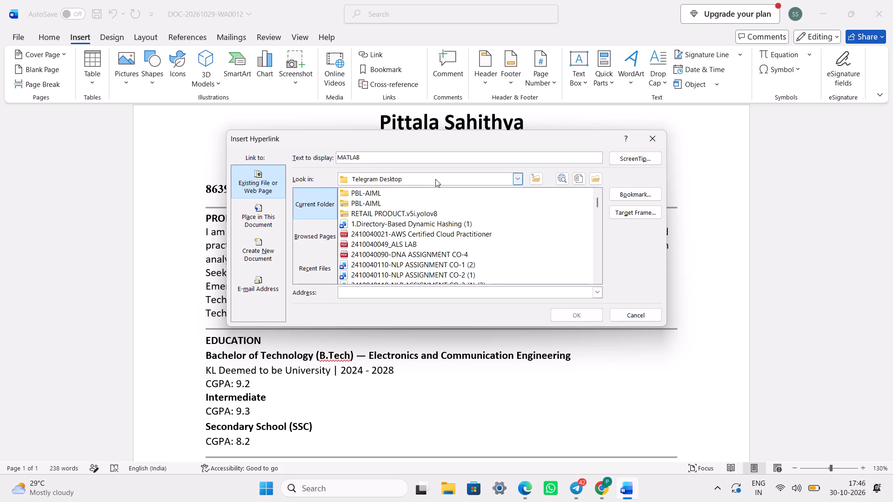
click(517, 177)
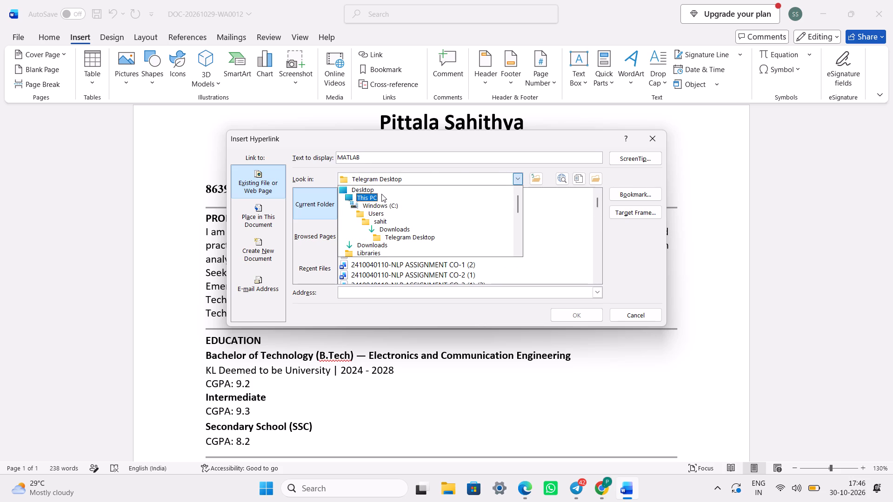
click(400, 227)
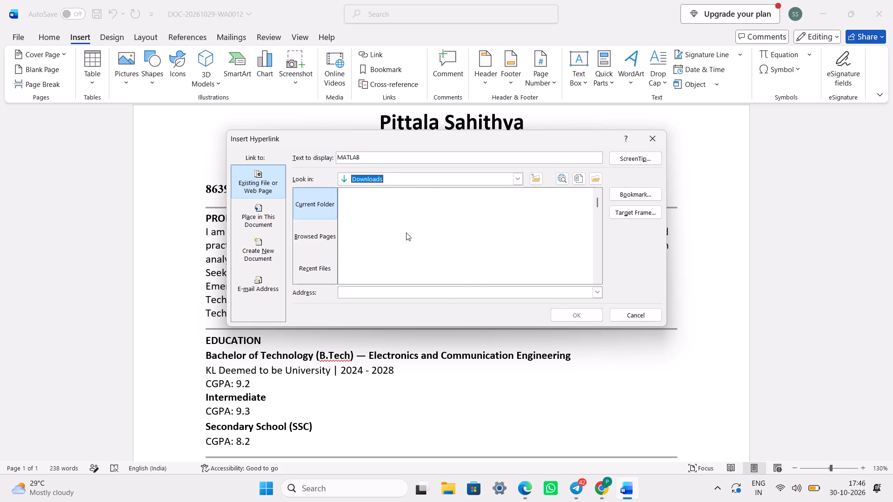
scroll(416, 232, down, 1)
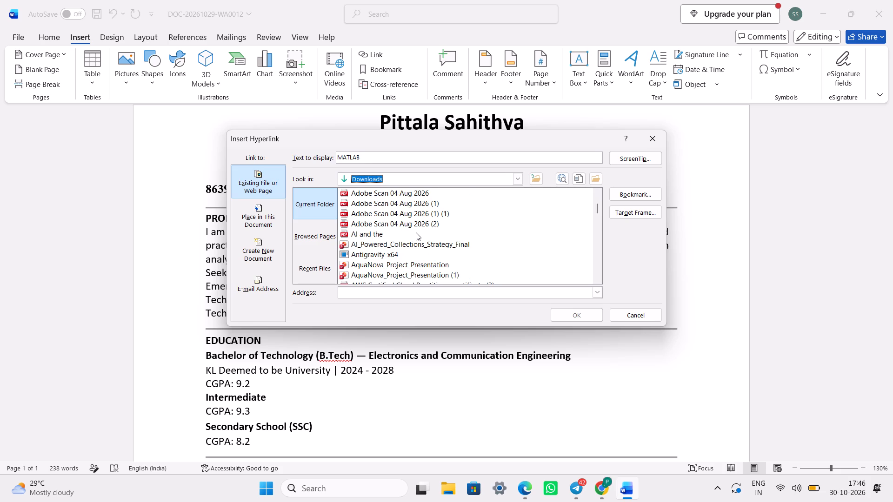
scroll(416, 232, down, 1)
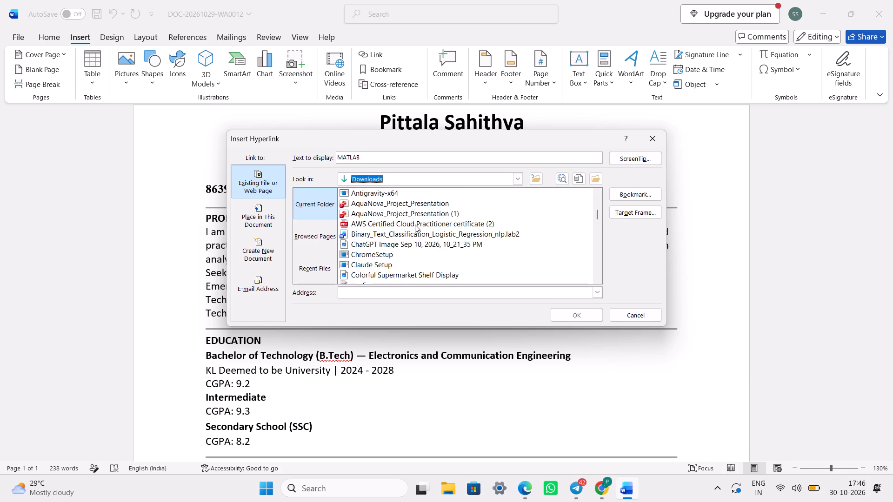
click(446, 223)
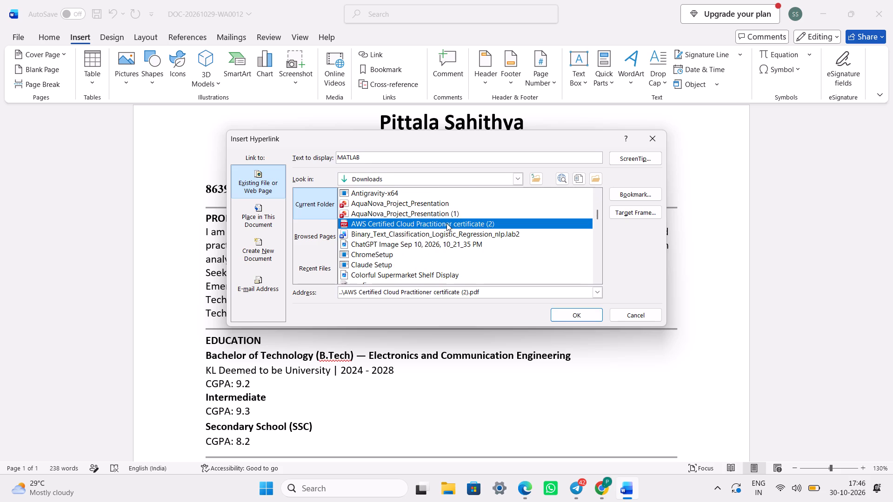
click(557, 313)
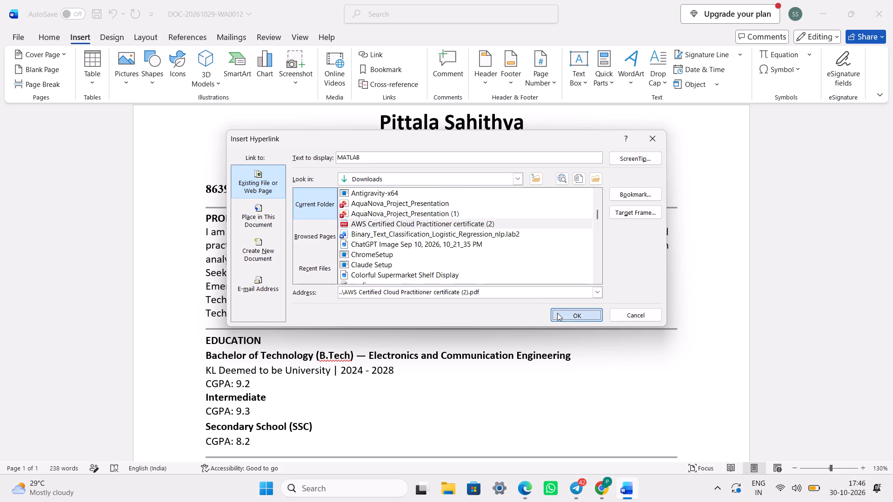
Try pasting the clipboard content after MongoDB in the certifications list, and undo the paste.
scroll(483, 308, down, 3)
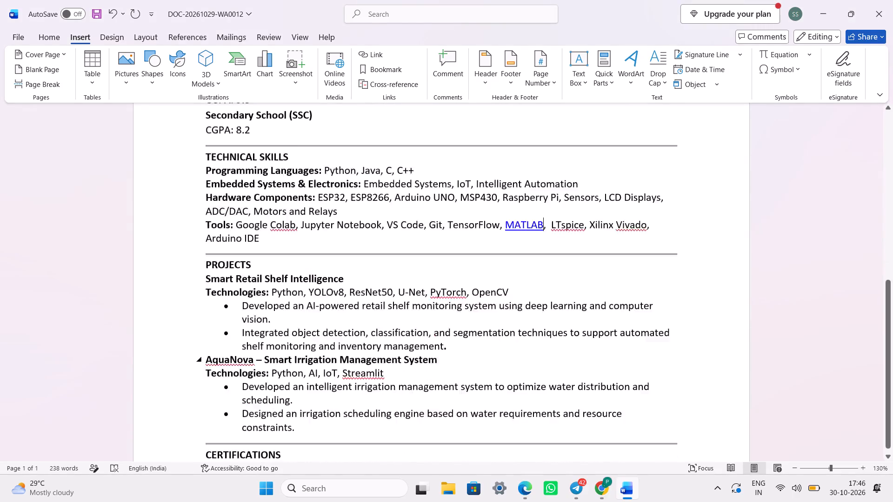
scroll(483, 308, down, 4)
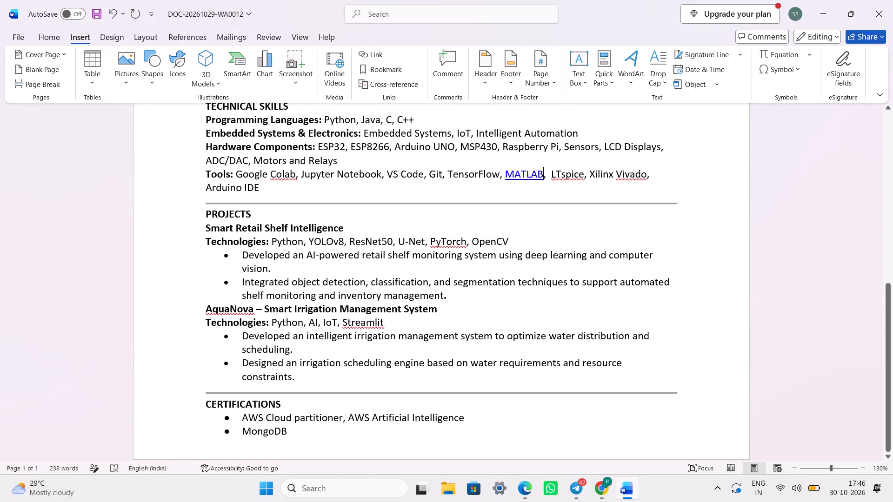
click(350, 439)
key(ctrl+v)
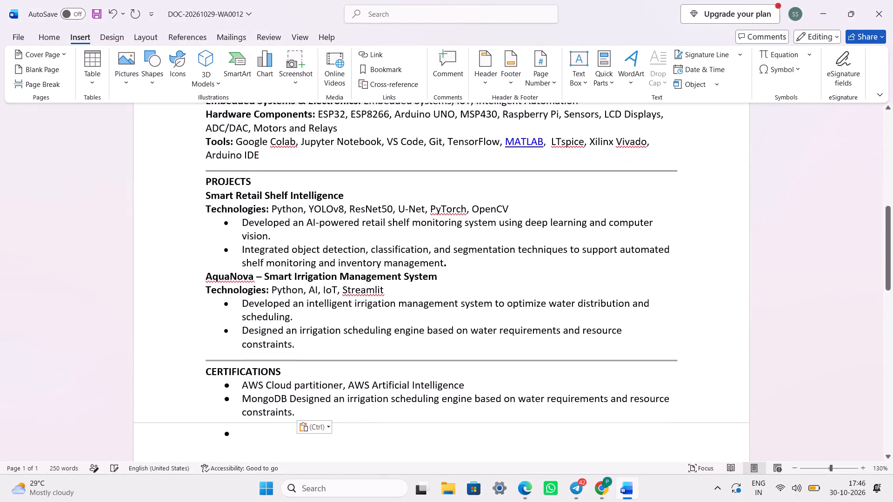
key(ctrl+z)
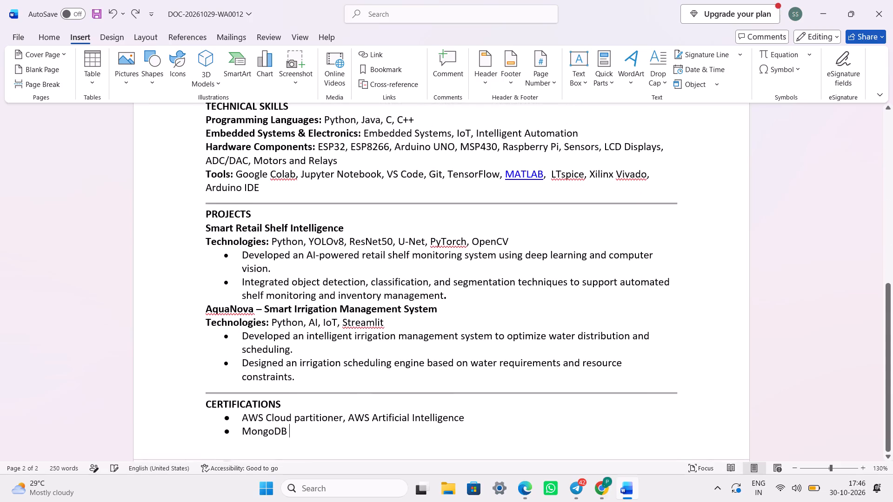
Set up a hyperlink after MongoDB to "AWS Certified Cloud Practitioner certificate.pdf" in the Telegram Desktop folder and open its ScreenTip text.
scroll(491, 270, up, 4)
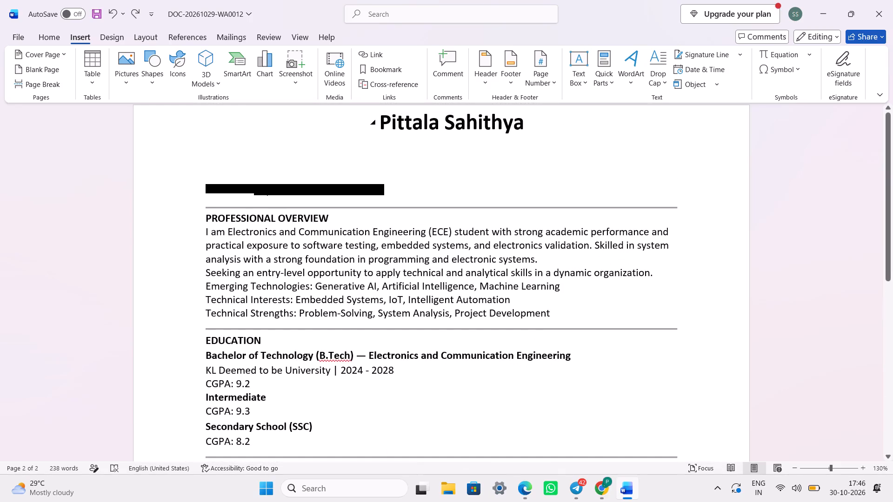
click(372, 51)
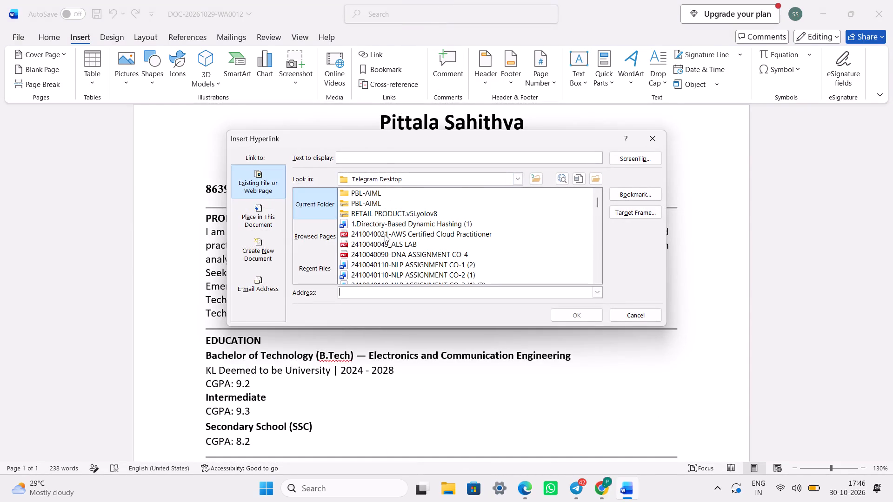
scroll(387, 250, down, 2)
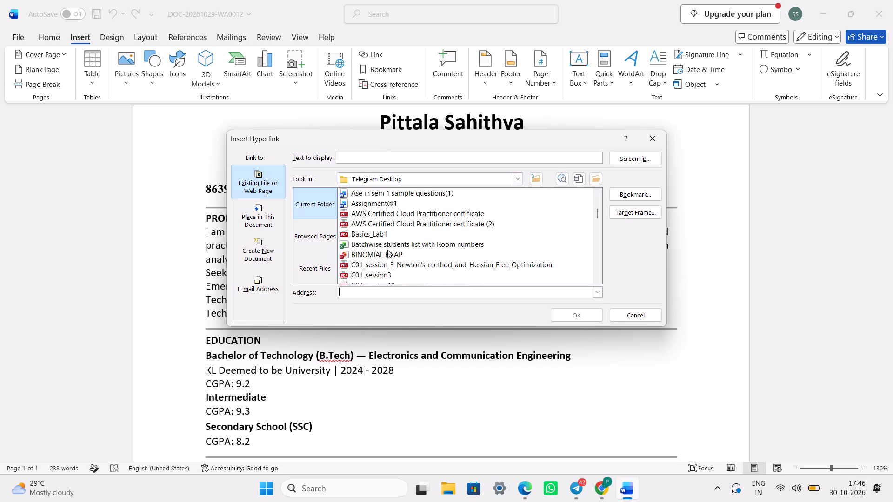
scroll(387, 250, down, 1)
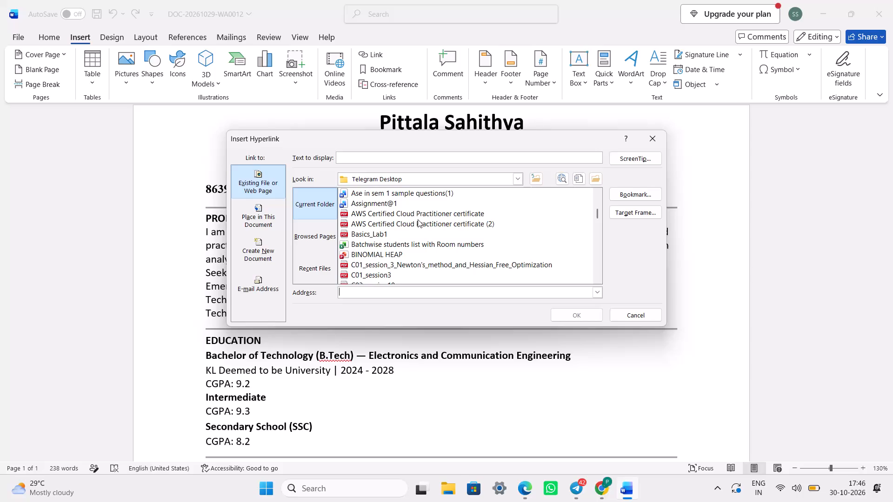
click(420, 214)
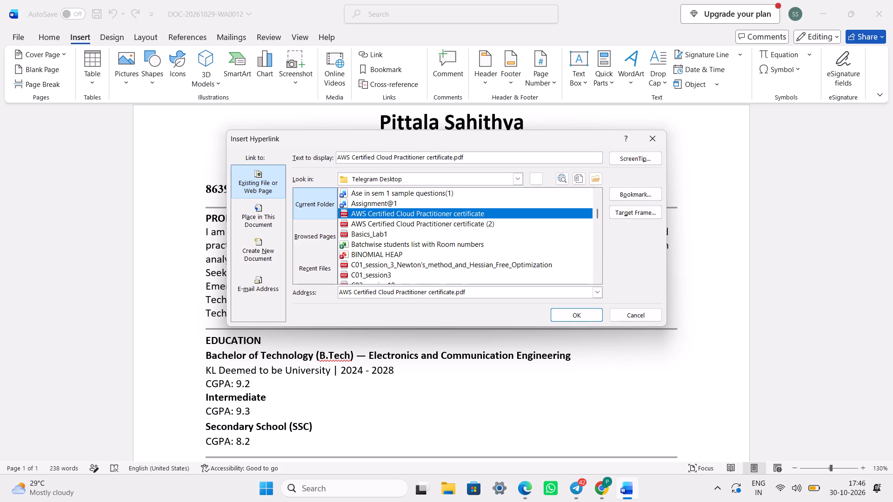
click(630, 161)
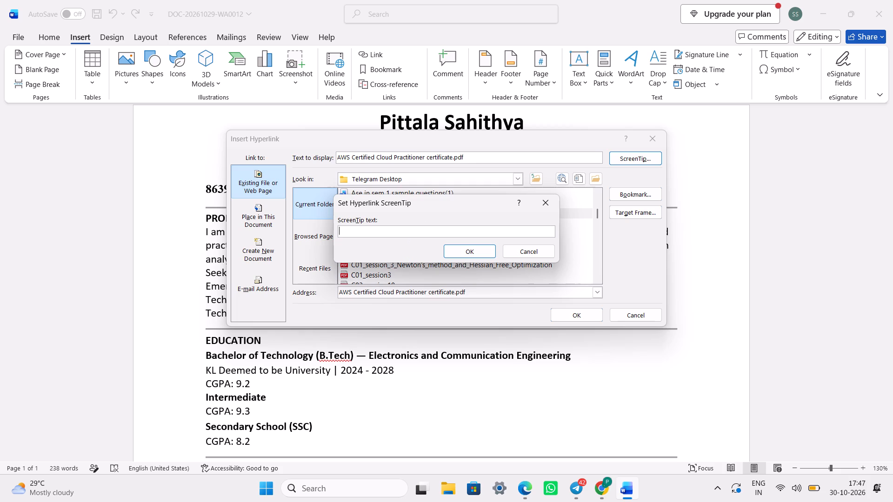
Insert a link to "AWS Certified Cloud Practitioner certificate.pdf" in the MongoDB certification bullet, with the ScreenTip "certification link".
text(certification link)
click(484, 253)
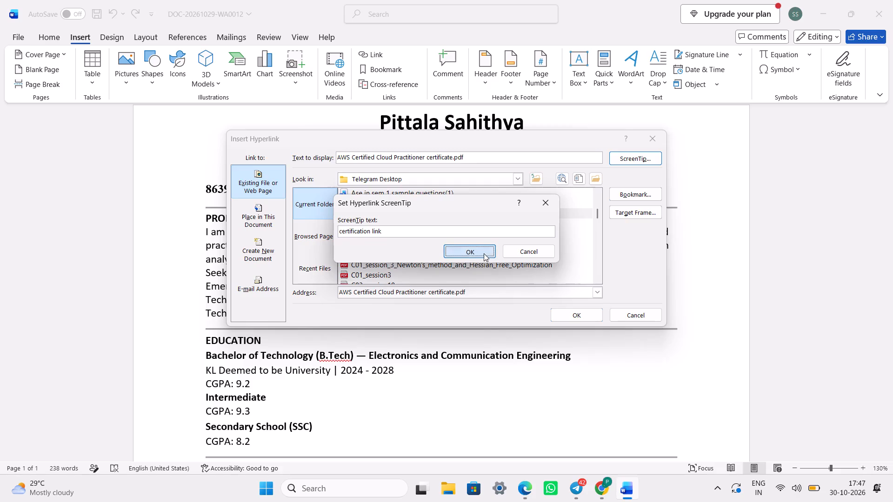
click(581, 312)
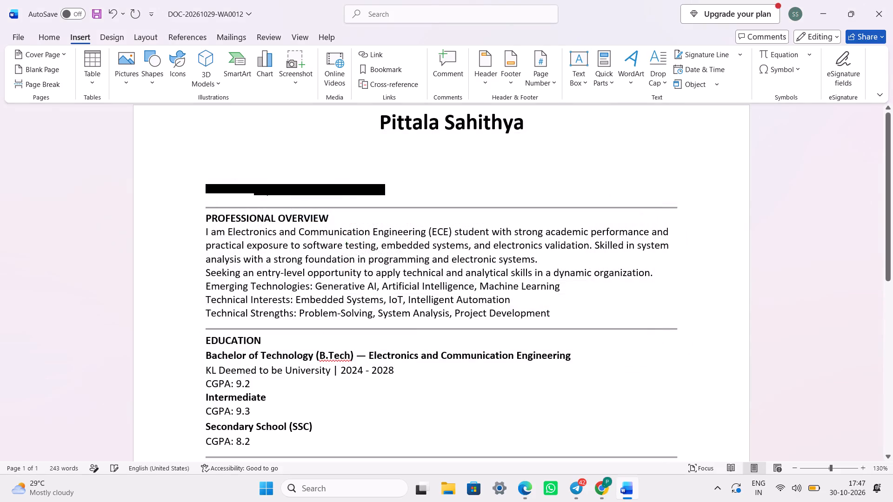
Open the certificate link beside MongoDB to check the PDF, close that PDF and return to the résumé in Word.
drag(447, 186, 492, 186)
scroll(492, 186, down, 3)
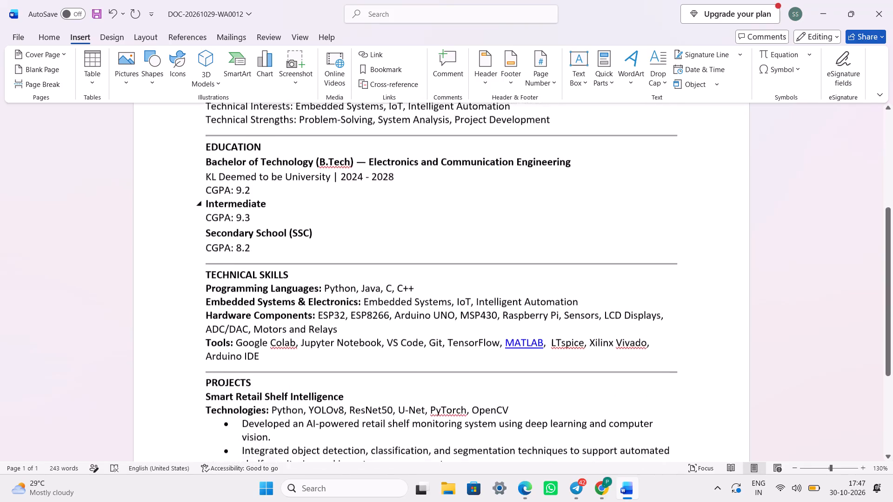
scroll(492, 186, down, 3)
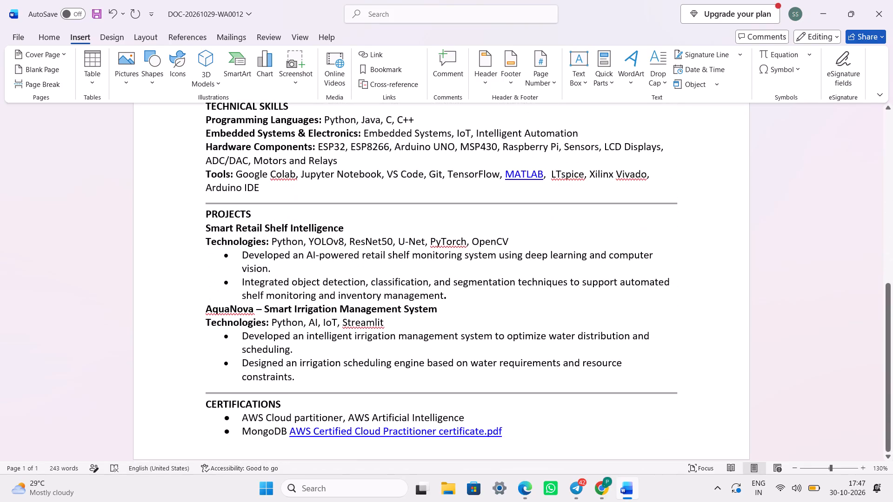
scroll(487, 408, down, 1)
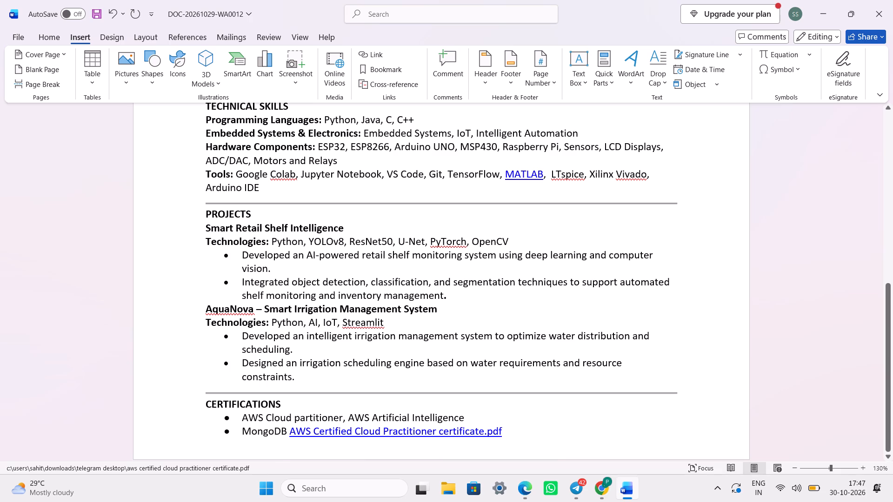
click(420, 432)
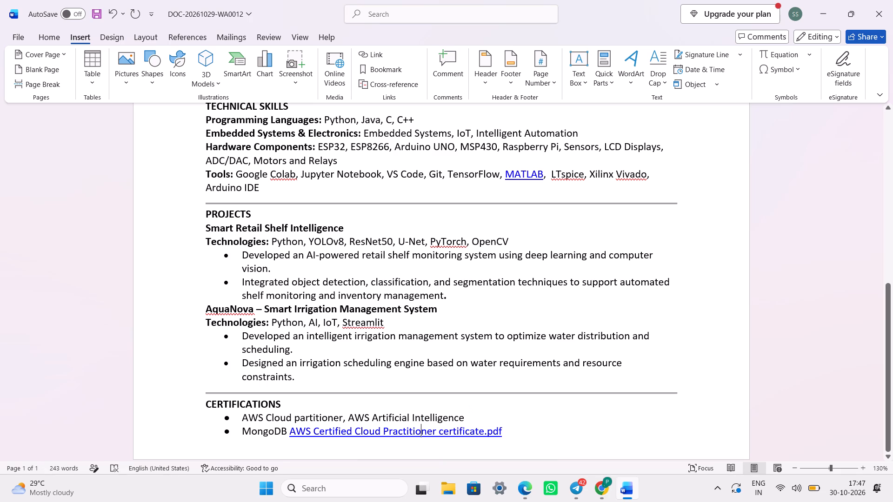
ctrl+click(437, 432)
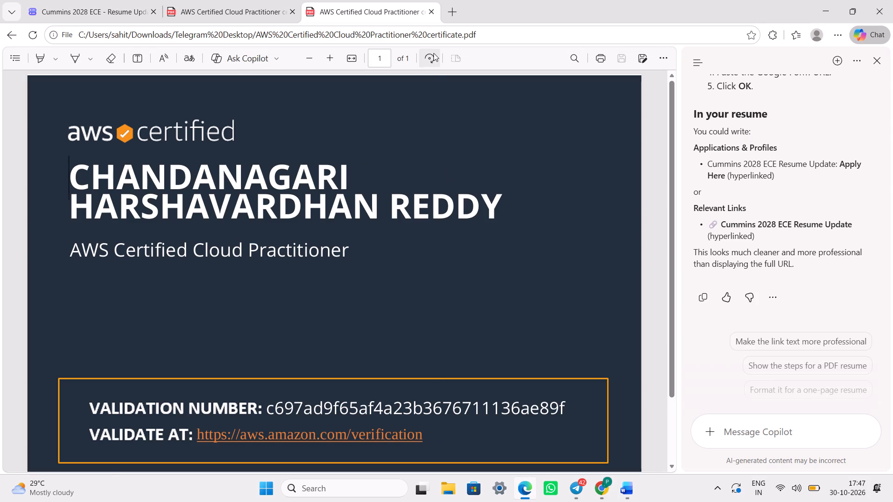
click(429, 12)
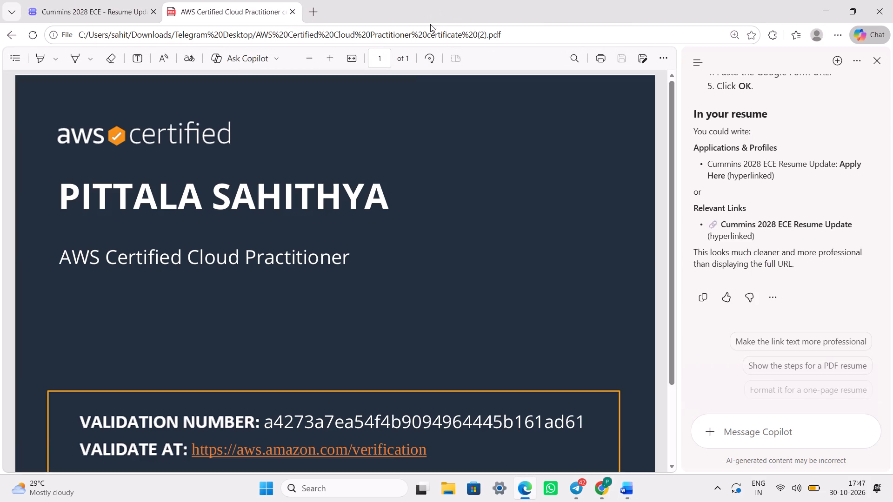
click(625, 497)
Delete ", AWS Artificial Intelligence" from the first certification bullet.
click(518, 413)
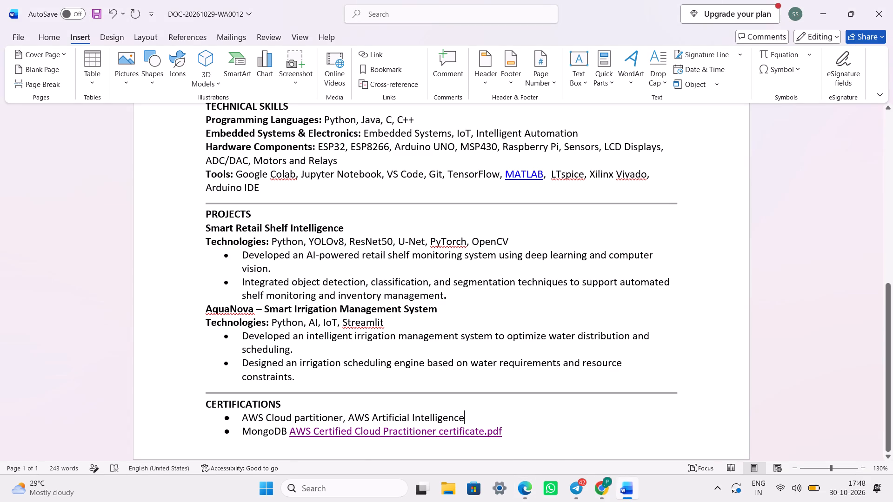
drag(347, 417, 471, 415)
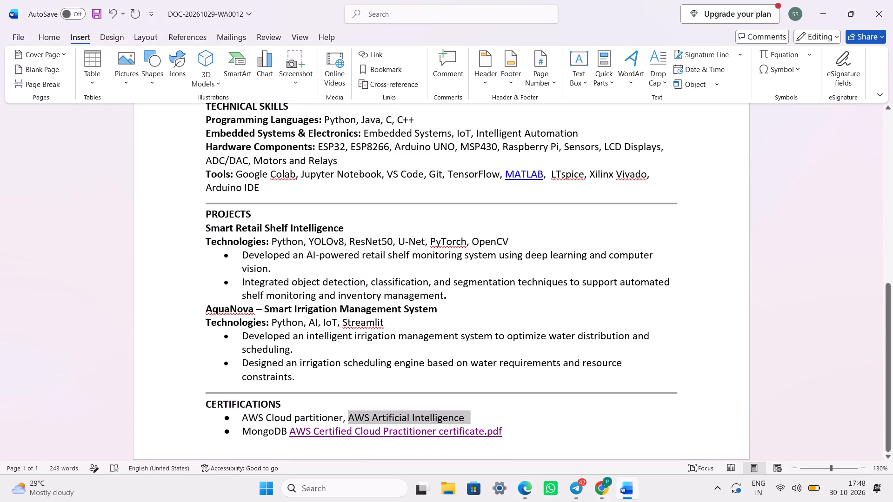
drag(471, 415, 471, 415)
key(BackSpace)
key(BackSpace)
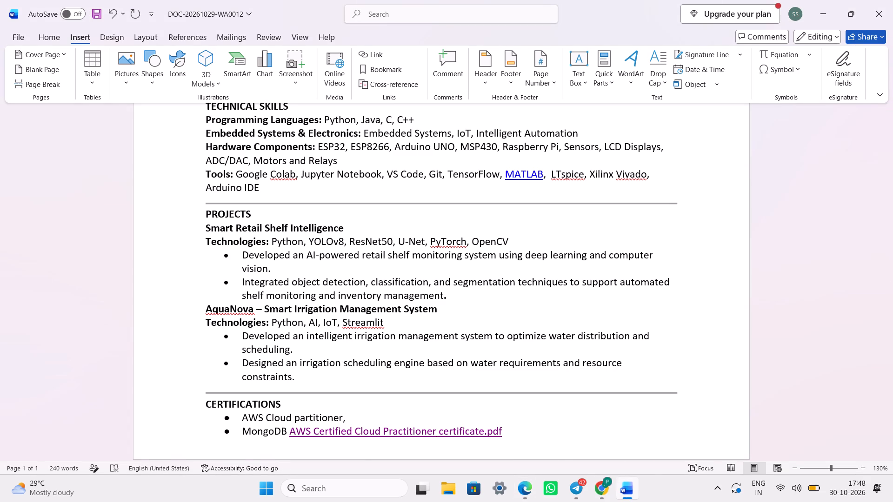
key(BackSpace)
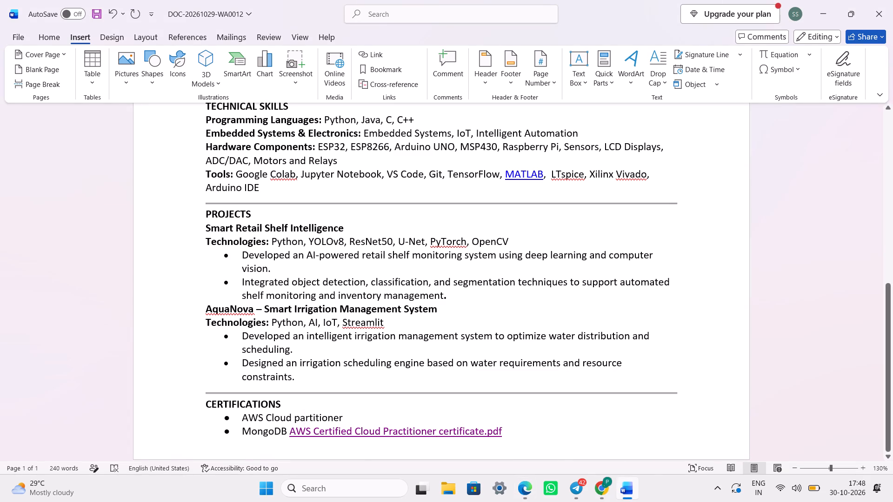
Replace "MongoDB" before the certificate link with the label "AWS Clound Partitioner:".
click(287, 430)
drag(287, 430, 249, 429)
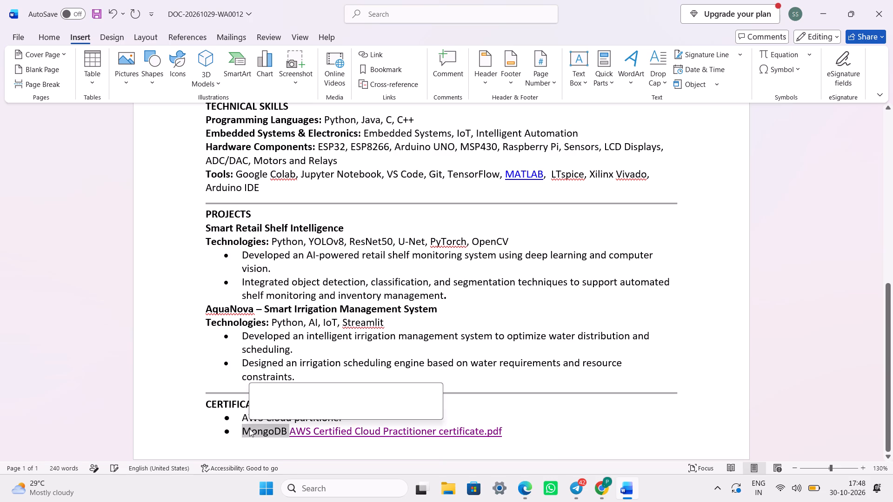
key(BackSpace)
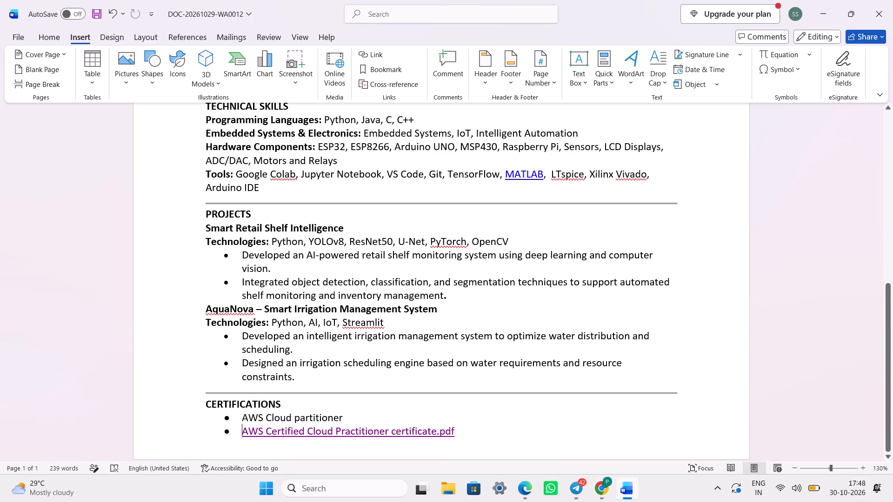
key(a)
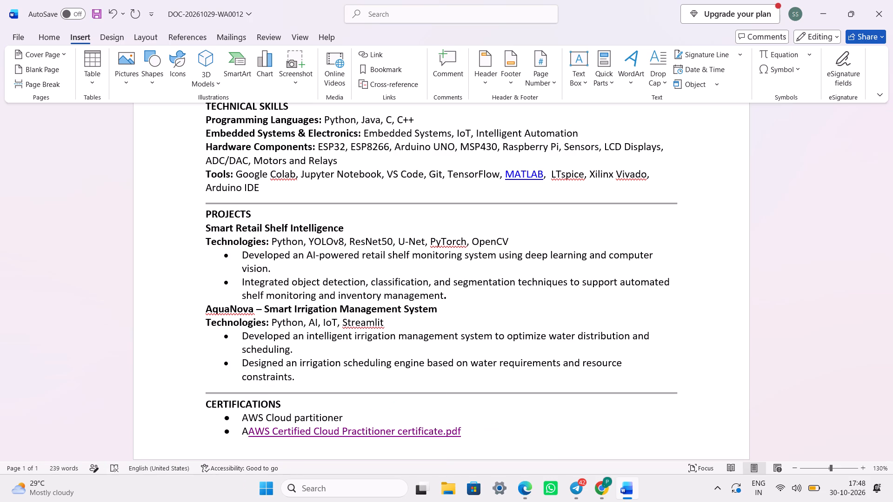
text(WS)
key(space)
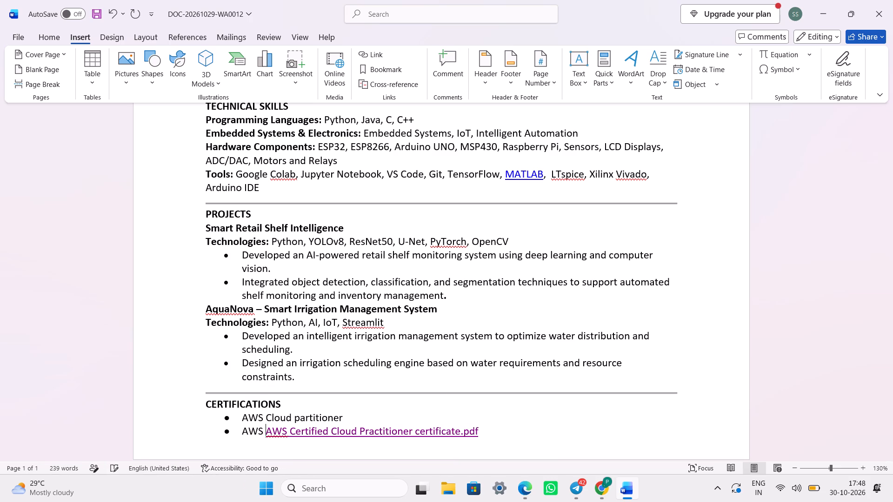
key(c)
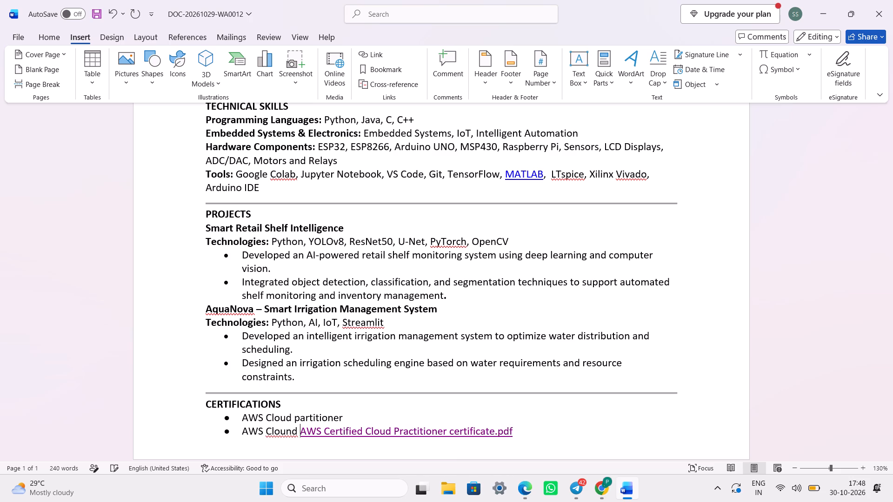
text(art)
key(i)
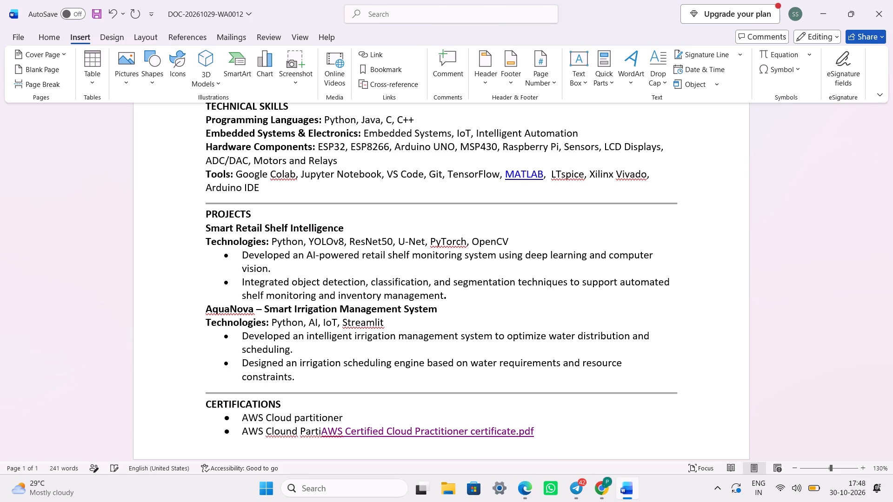
text(tioner)
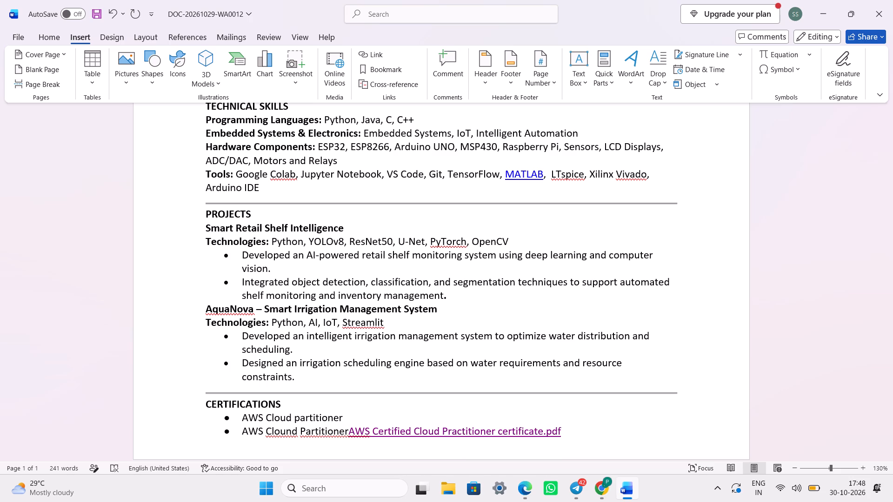
text(:)
key(space)
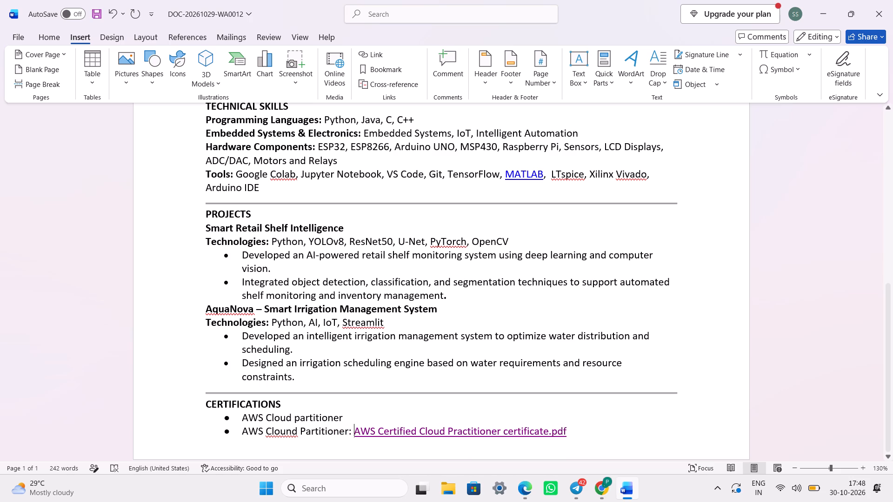
Correct "Clound" to "Cloud" in the label before the certificate link.
click(292, 436)
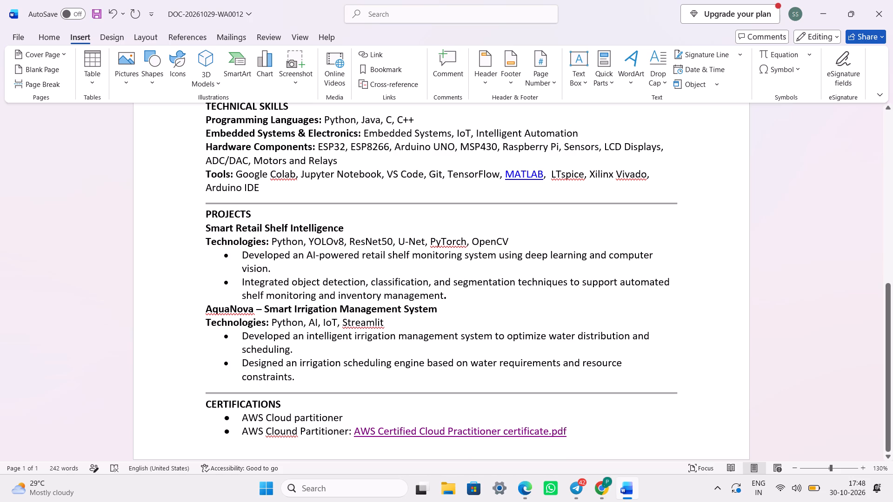
click(292, 436)
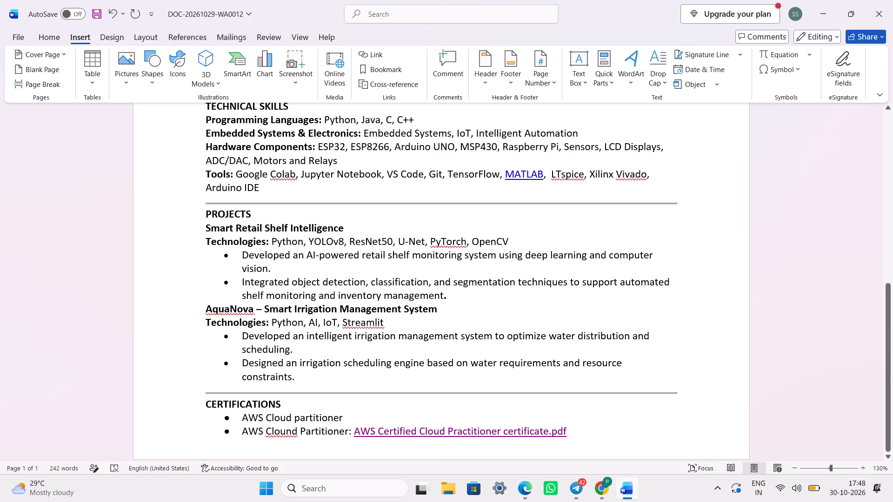
click(288, 433)
key(Up)
key(Right)
key(Down)
key(BackSpace)
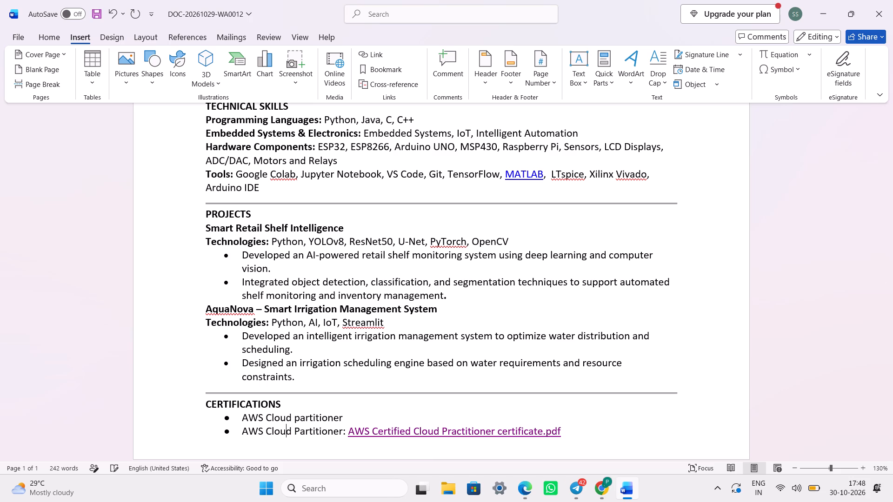
Delete the unlinked "AWS Cloud partitioner" bullet above the linked certification.
drag(343, 415, 339, 415)
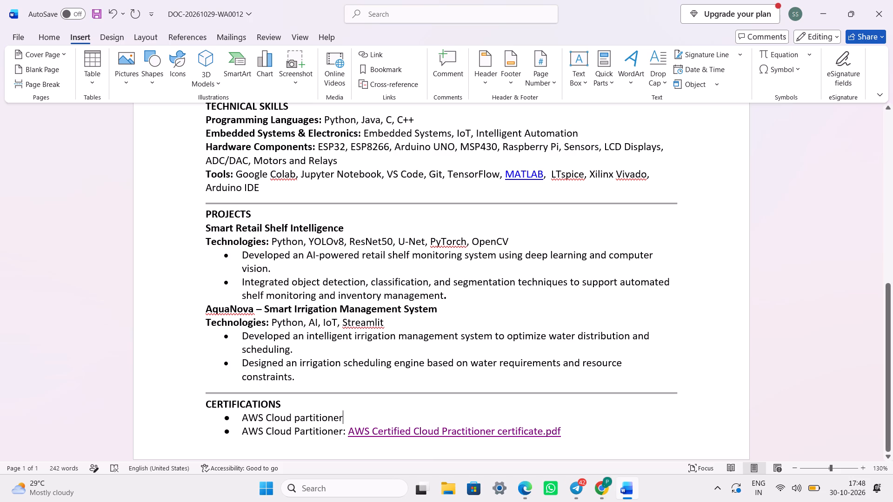
drag(339, 415, 256, 418)
key(BackSpace)
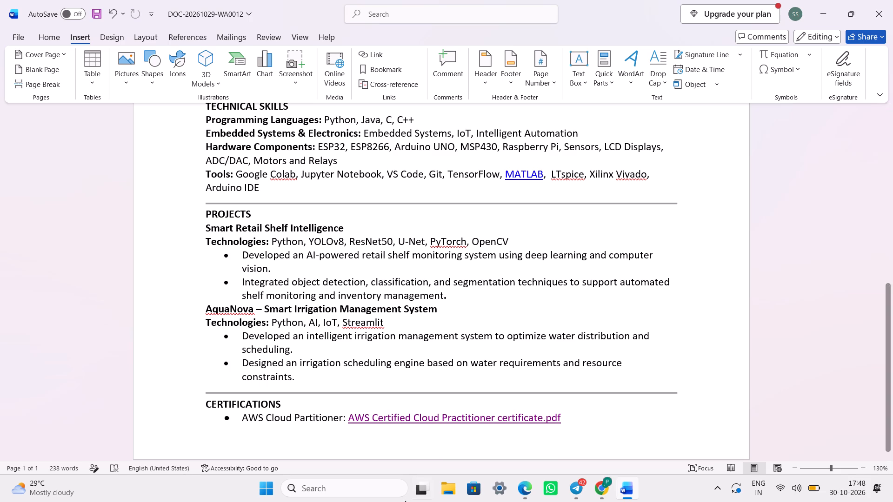
Open the Windows search to look for an app or file.
click(367, 486)
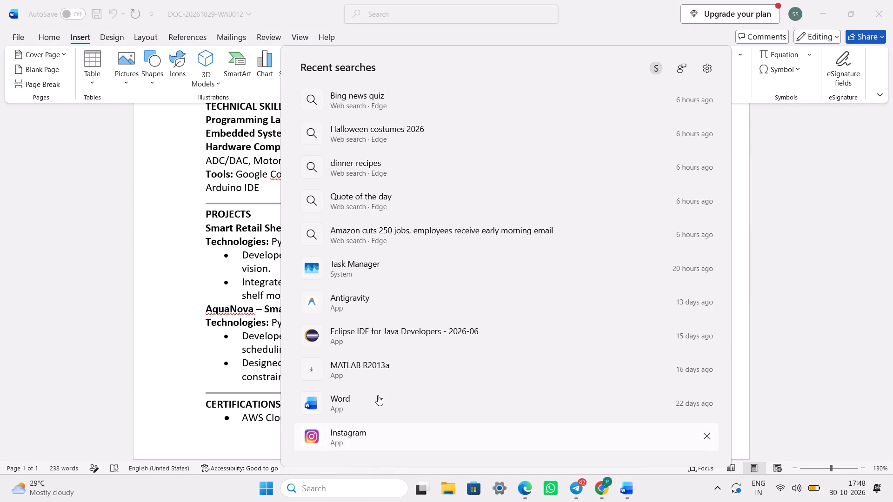
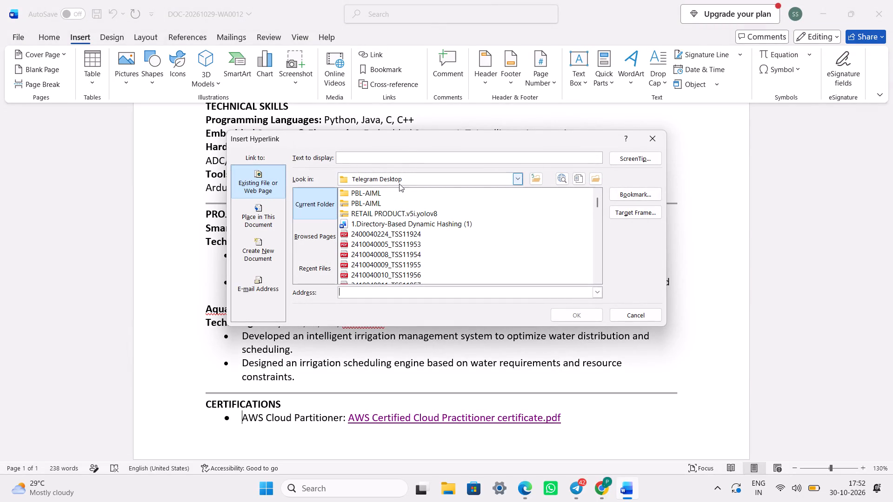
Look through the Telegram Desktop folder in Downloads for the MongoDB certificate file to hyperlink.
click(516, 175)
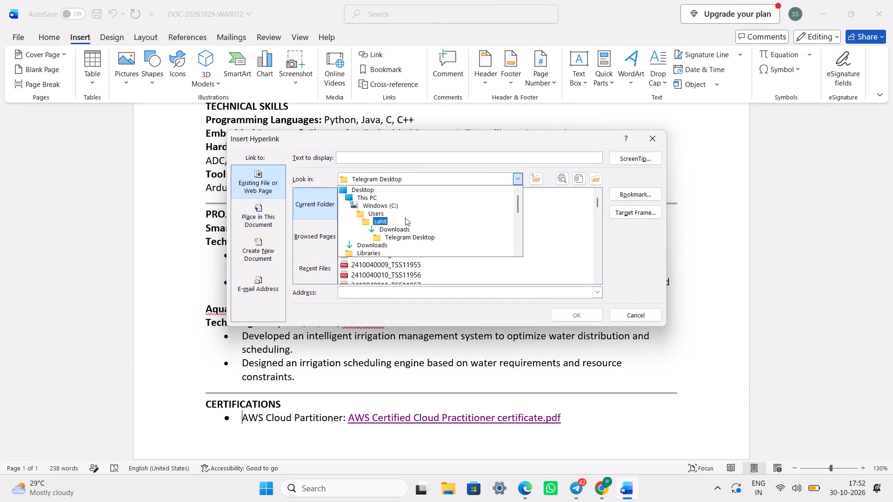
click(389, 229)
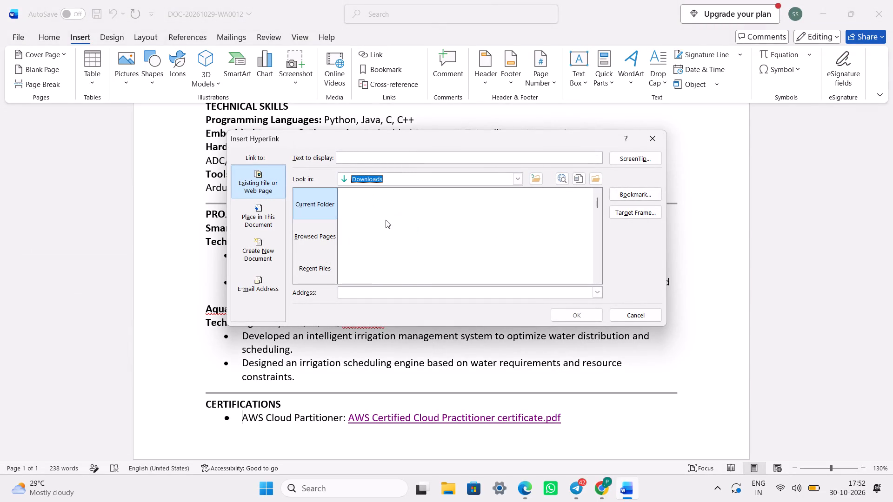
scroll(378, 192, up, 2)
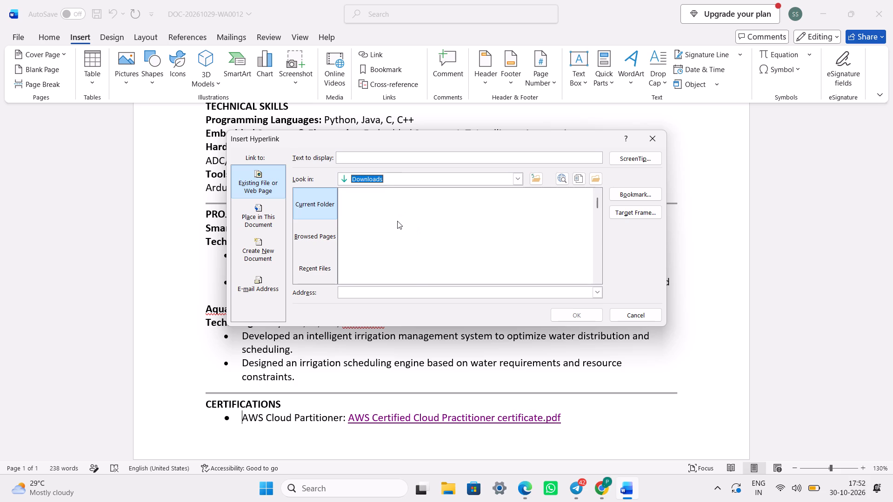
click(395, 211)
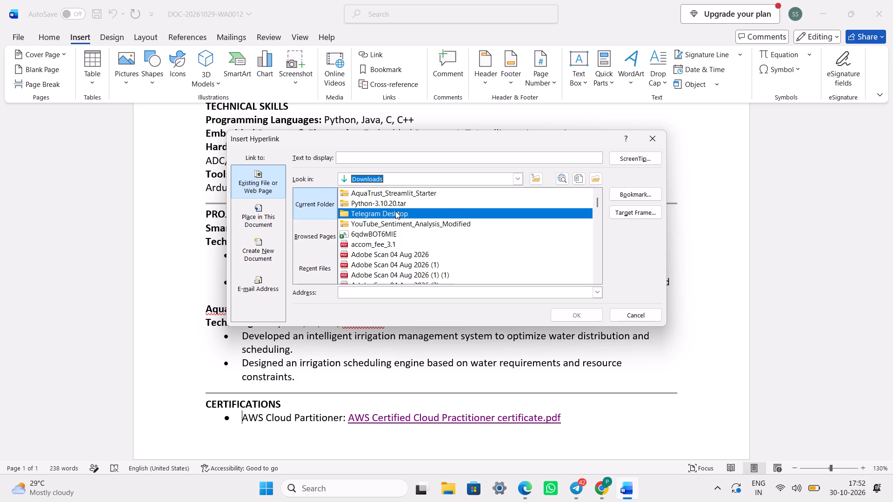
double_click(395, 211)
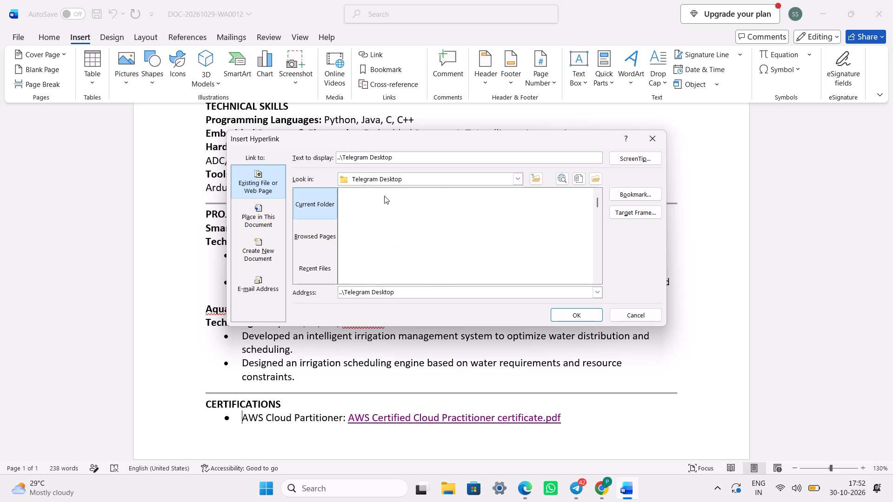
scroll(400, 227, right, 2)
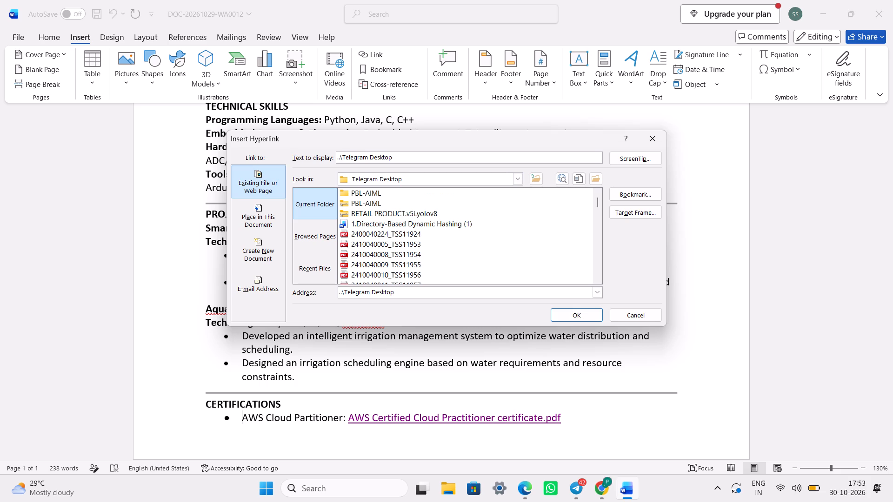
scroll(442, 238, down, 2)
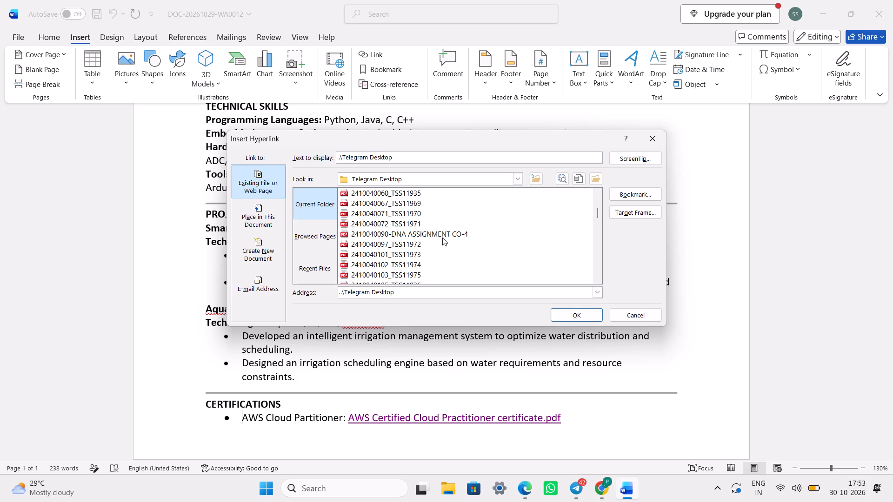
scroll(442, 238, down, 4)
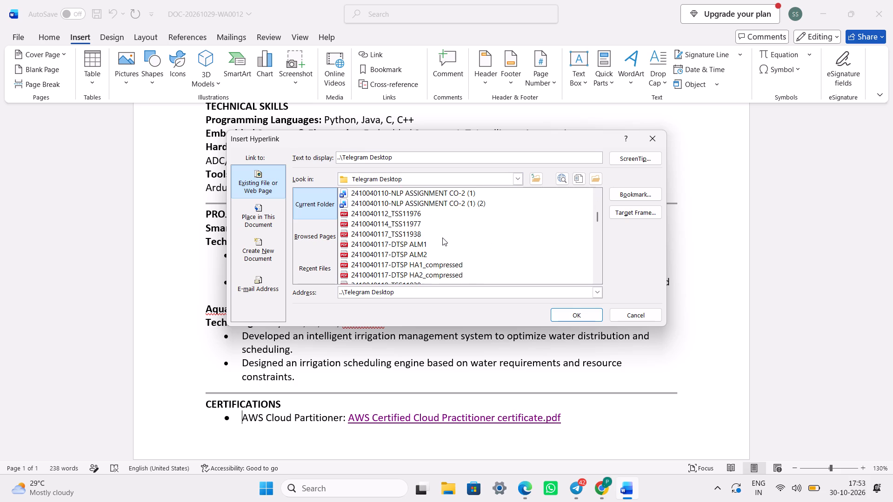
scroll(442, 238, down, 1)
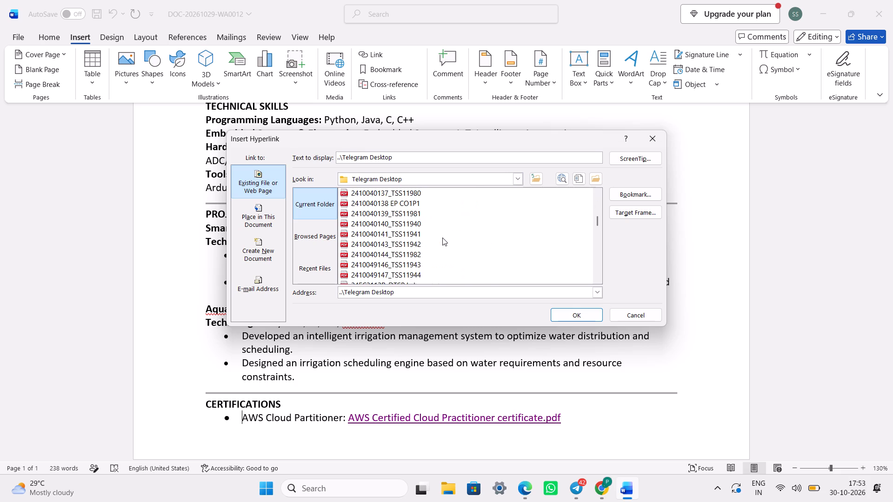
scroll(442, 238, down, 3)
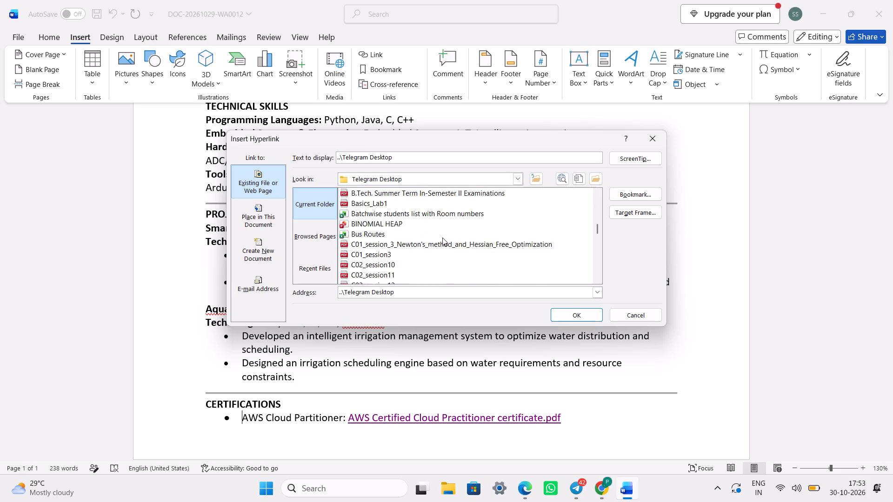
scroll(442, 238, down, 3)
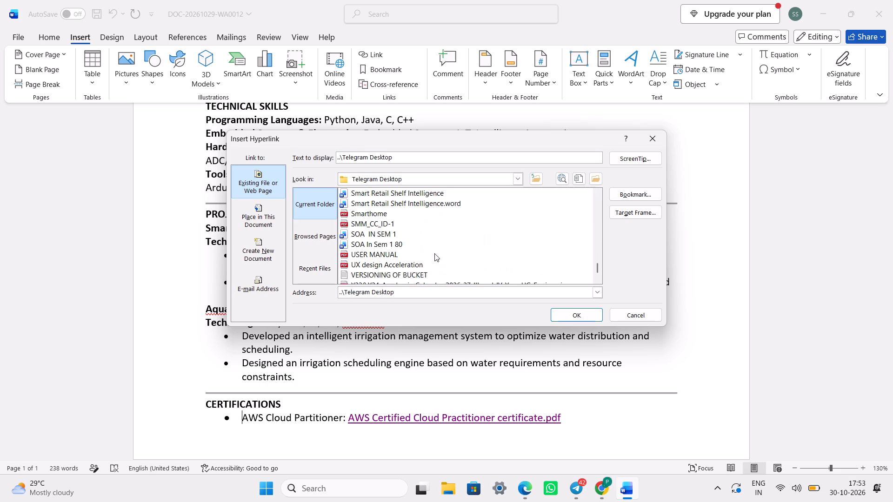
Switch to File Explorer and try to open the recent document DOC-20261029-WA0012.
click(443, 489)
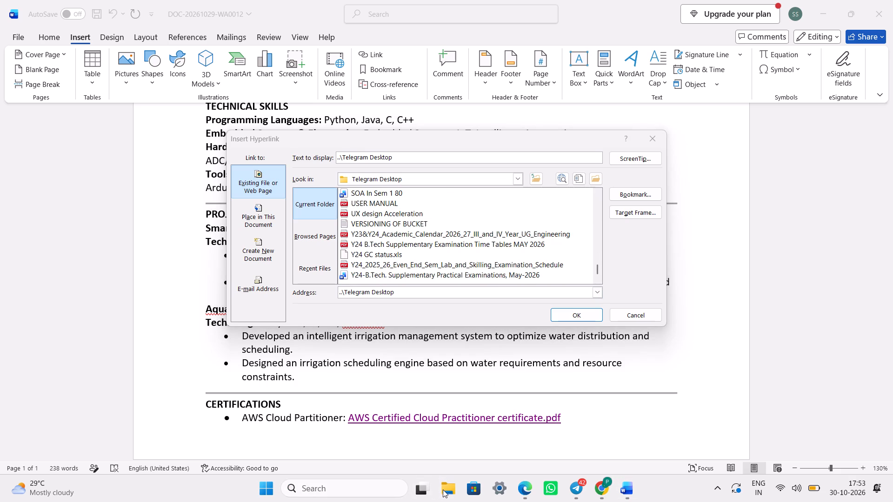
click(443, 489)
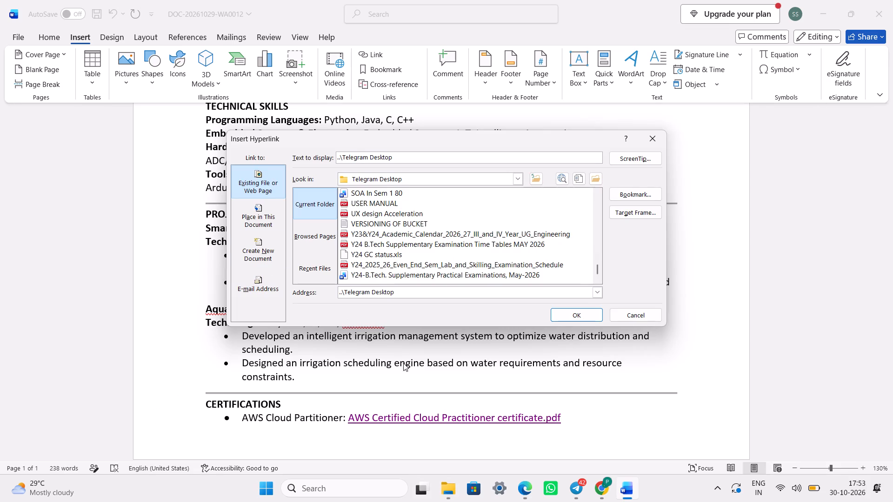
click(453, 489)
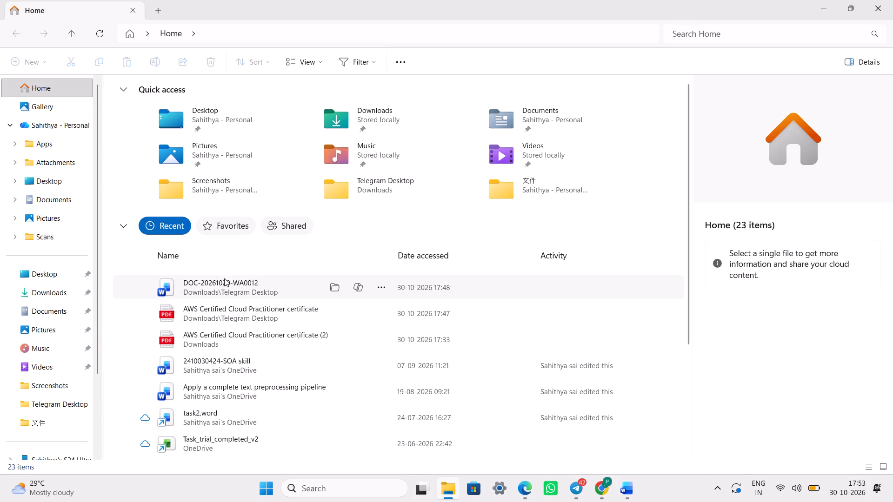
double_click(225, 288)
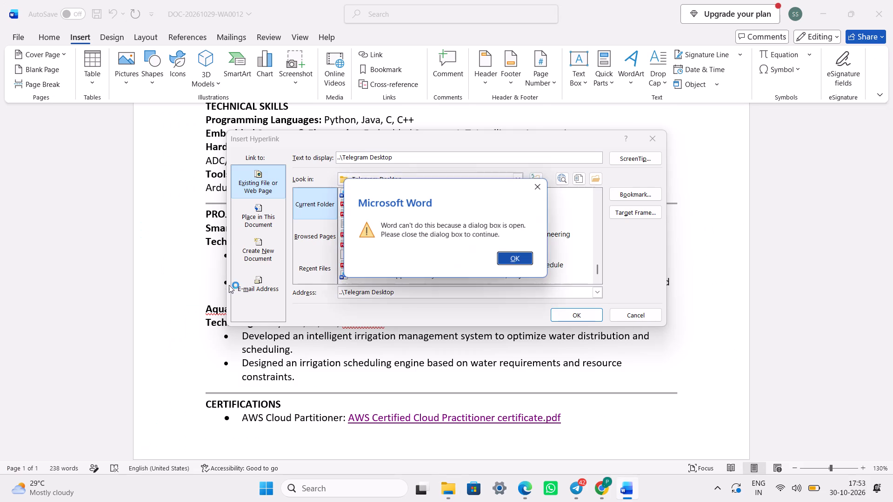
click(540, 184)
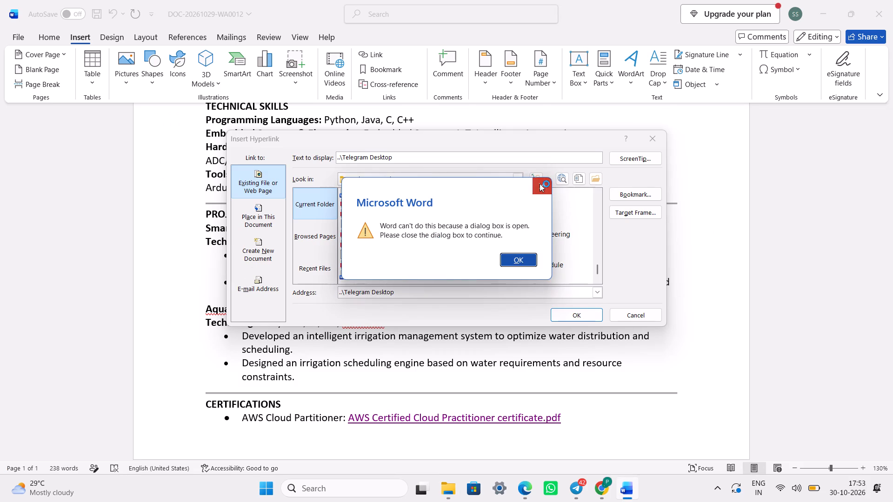
In File Explorer, rename the newest photo in the Telegram Desktop folder of Downloads, the MongoDB certificate image, as mongodb_cert.
click(453, 483)
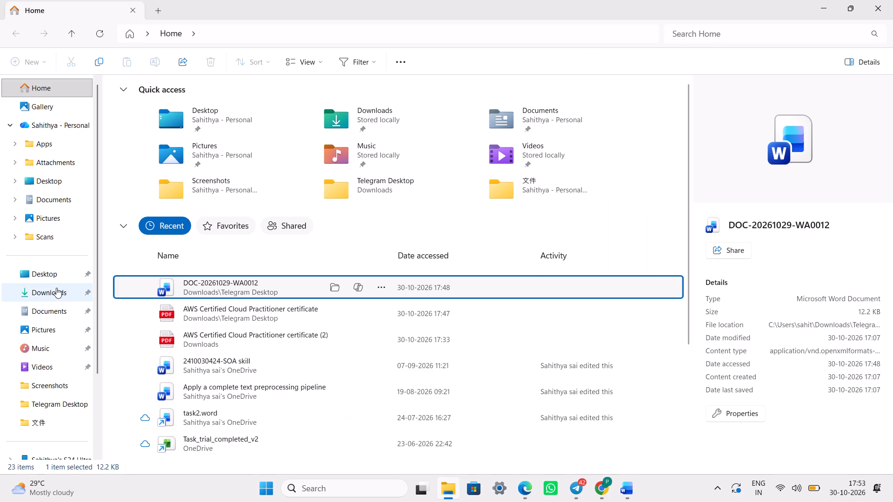
click(55, 287)
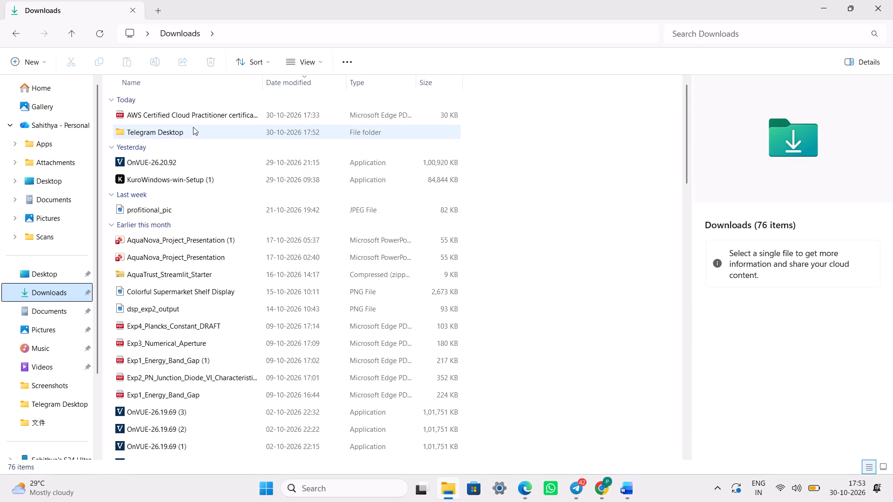
scroll(202, 118, up, 2)
double_click(181, 138)
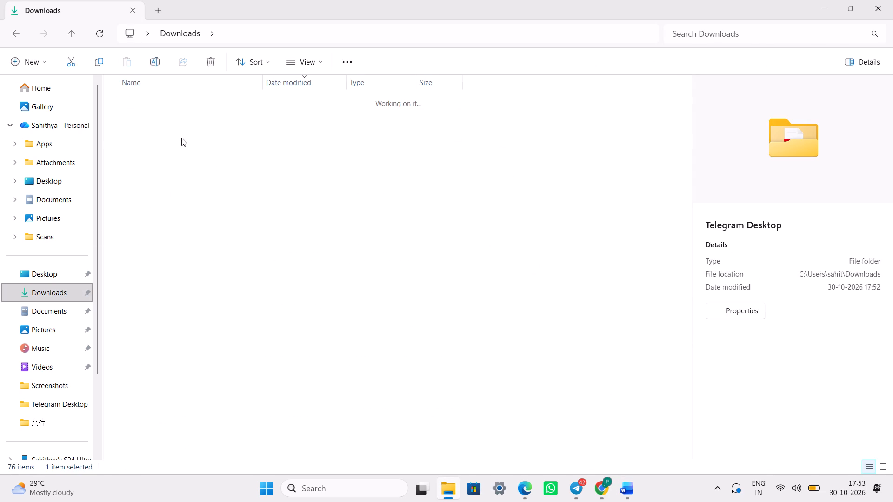
click(198, 116)
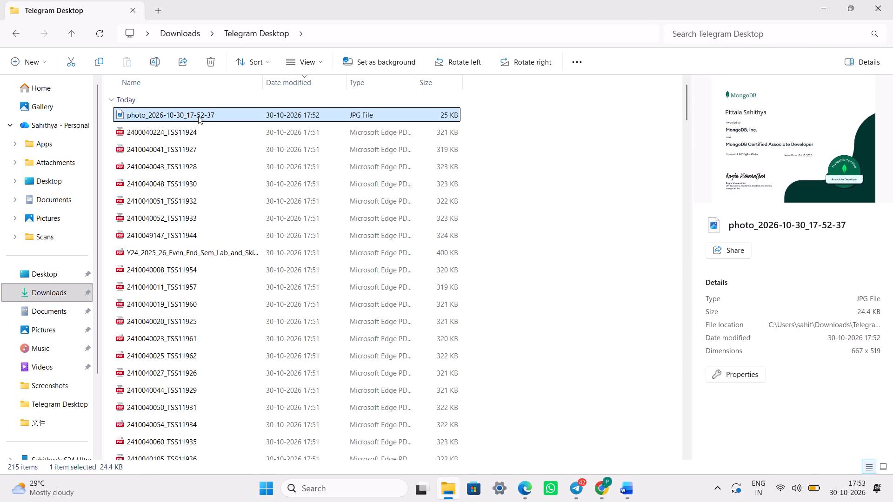
right_click(198, 116)
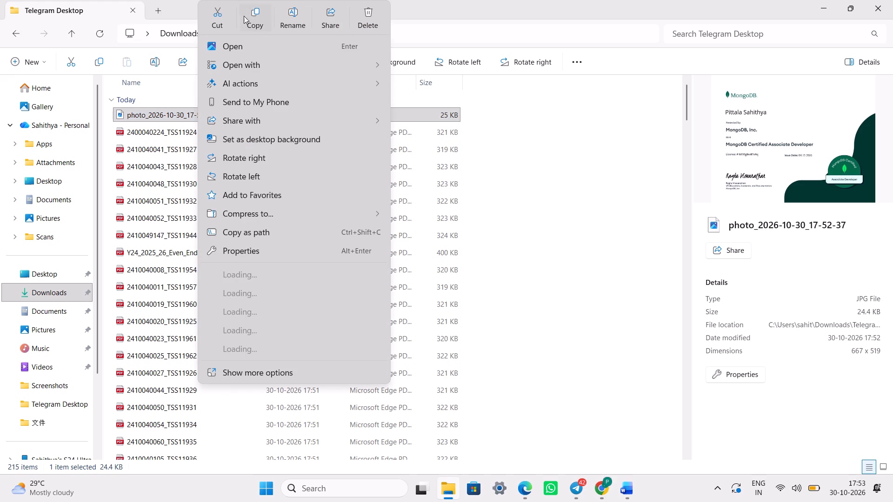
click(289, 13)
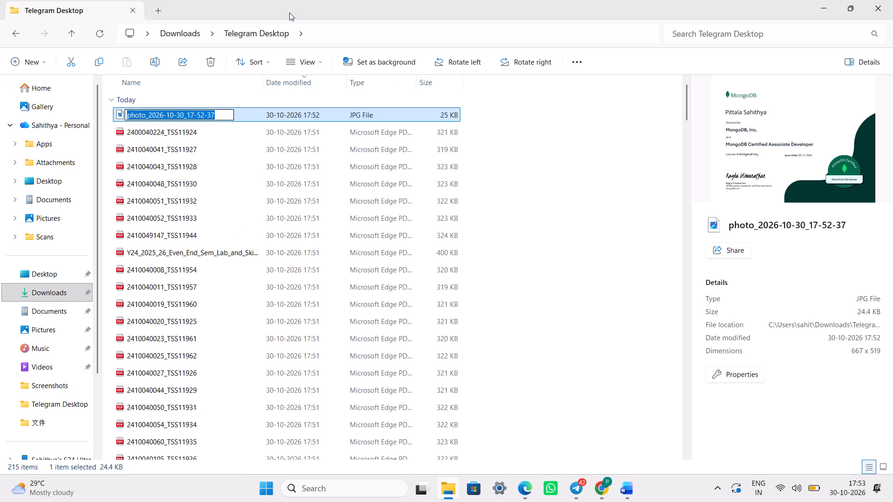
key(BackSpace)
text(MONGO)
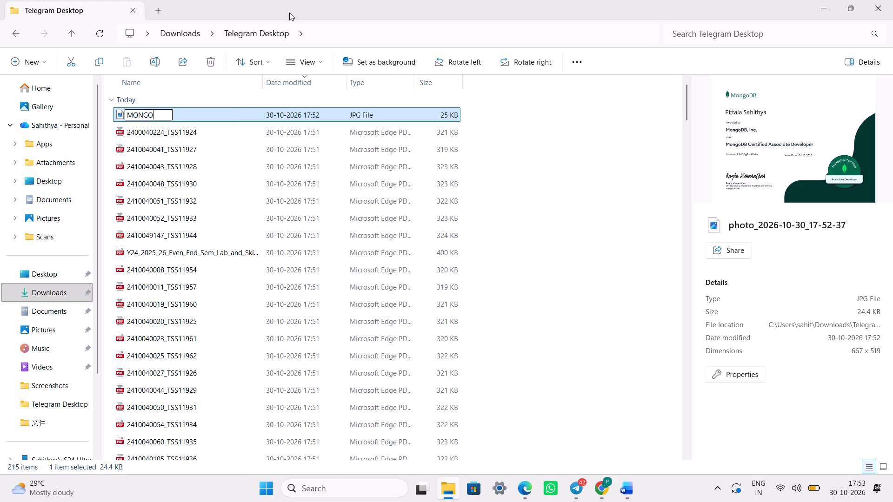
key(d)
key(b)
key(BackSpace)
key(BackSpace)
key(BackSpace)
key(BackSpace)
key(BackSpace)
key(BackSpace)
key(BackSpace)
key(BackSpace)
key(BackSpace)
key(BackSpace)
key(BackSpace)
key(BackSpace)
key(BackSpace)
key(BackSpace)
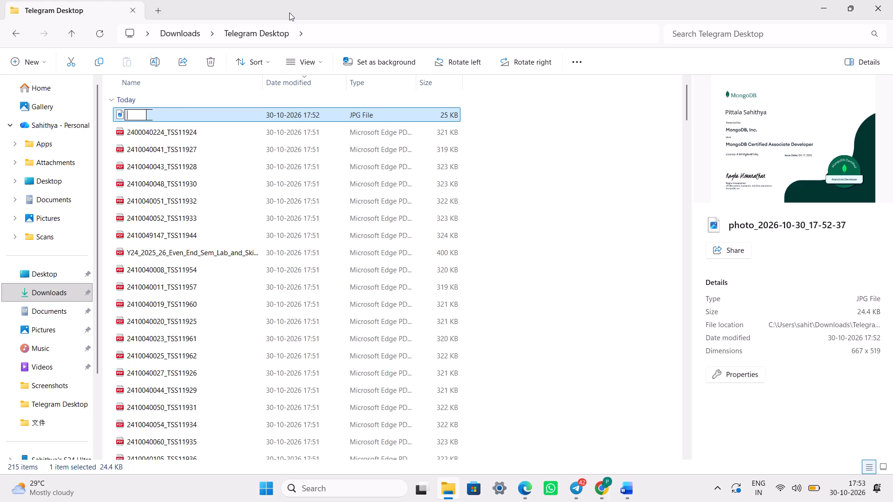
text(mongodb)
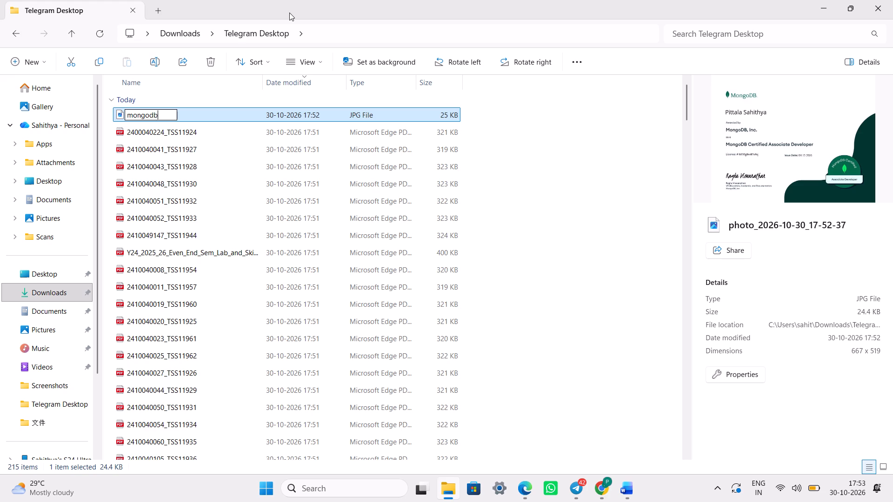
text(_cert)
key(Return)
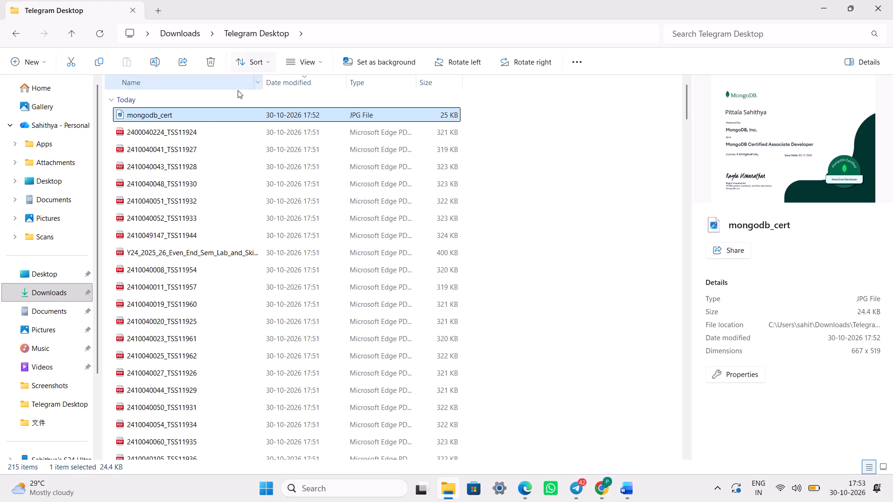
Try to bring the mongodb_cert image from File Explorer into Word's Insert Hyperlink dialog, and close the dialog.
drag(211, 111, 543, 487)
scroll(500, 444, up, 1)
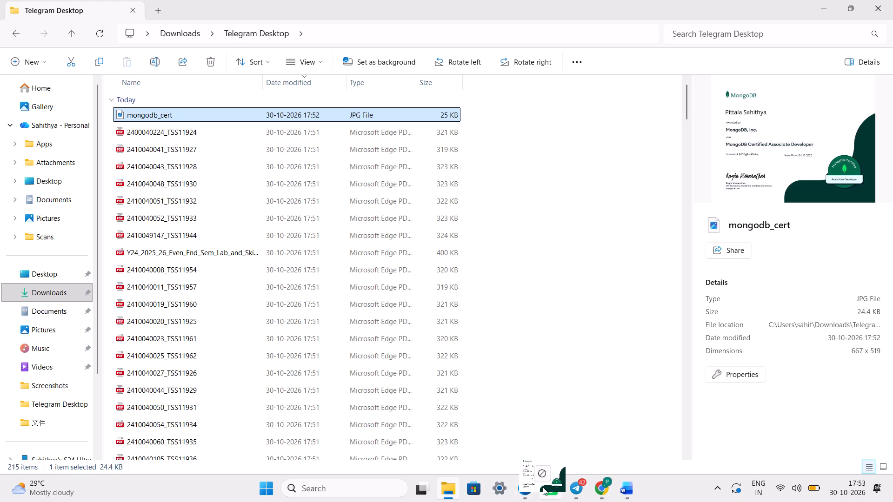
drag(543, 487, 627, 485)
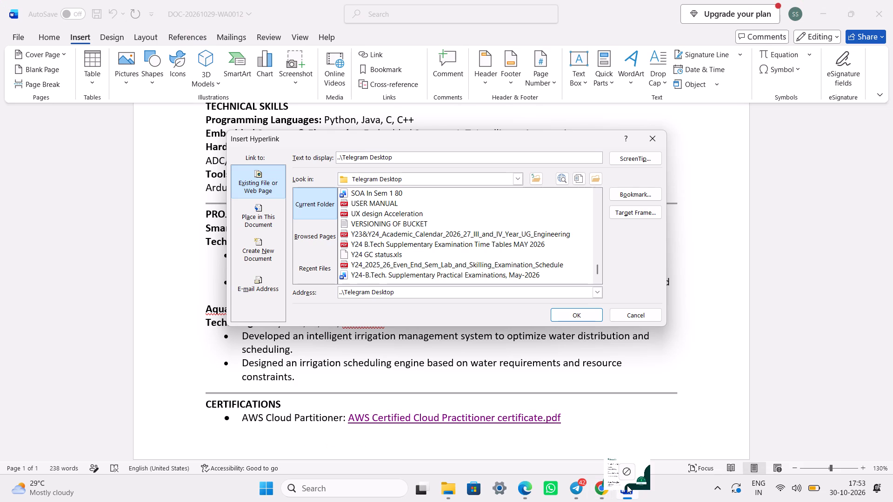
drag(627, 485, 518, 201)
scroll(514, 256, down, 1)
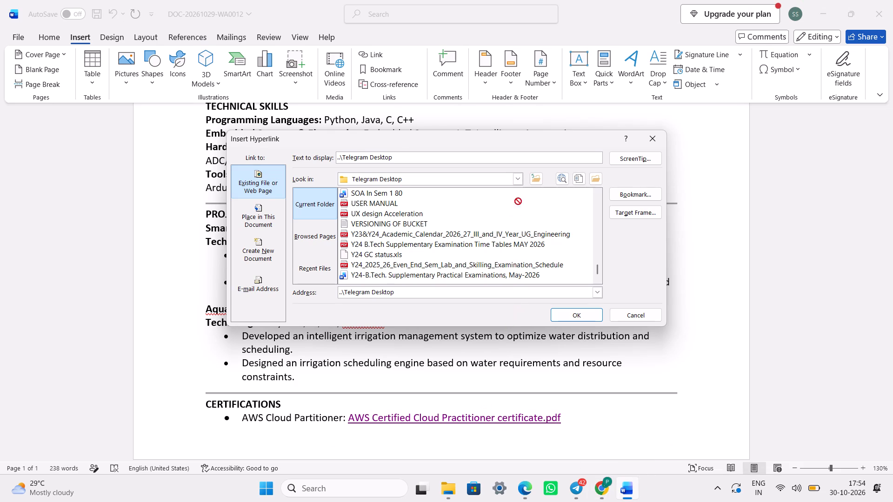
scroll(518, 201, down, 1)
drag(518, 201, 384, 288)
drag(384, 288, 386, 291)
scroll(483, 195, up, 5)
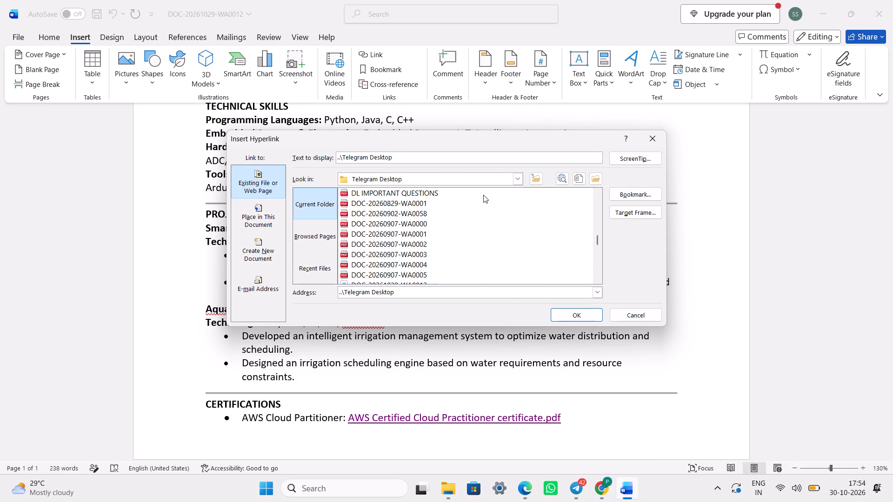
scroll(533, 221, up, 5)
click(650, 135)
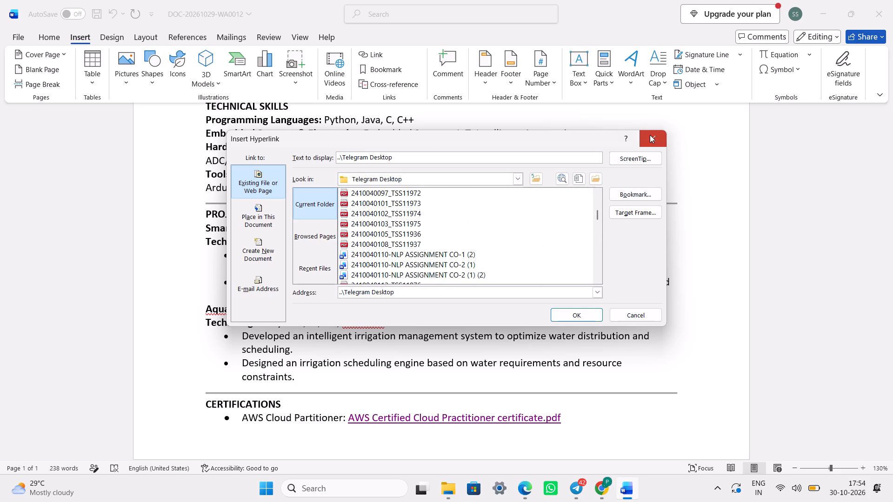
Open the Insert Hyperlink dialog and look for mongodb_cert in Downloads' Telegram Desktop folder, the browsed pages and the recent files.
click(382, 53)
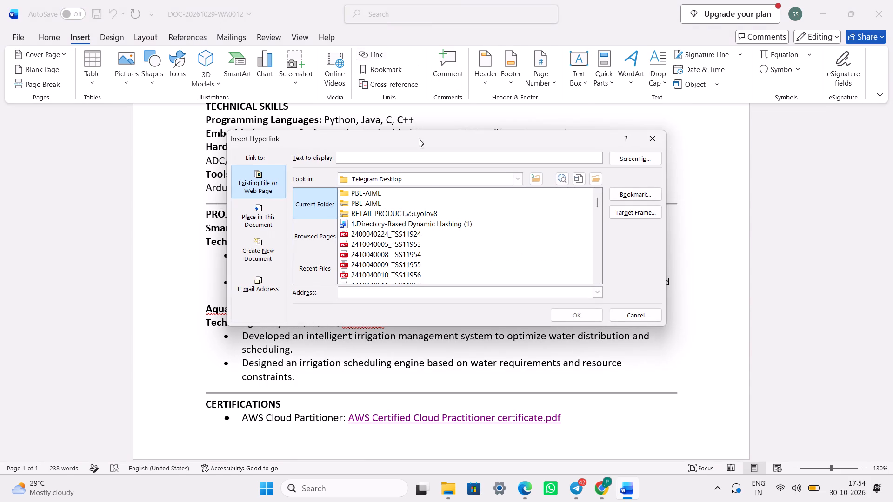
scroll(431, 218, up, 1)
click(520, 179)
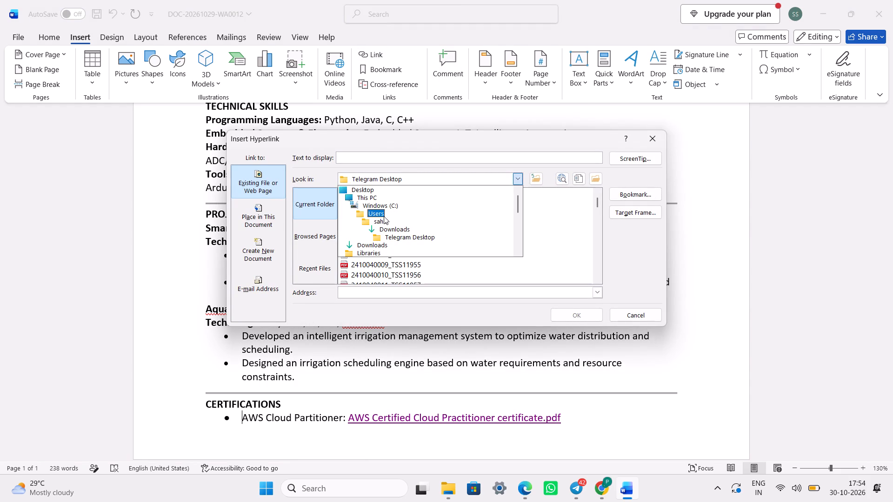
click(393, 226)
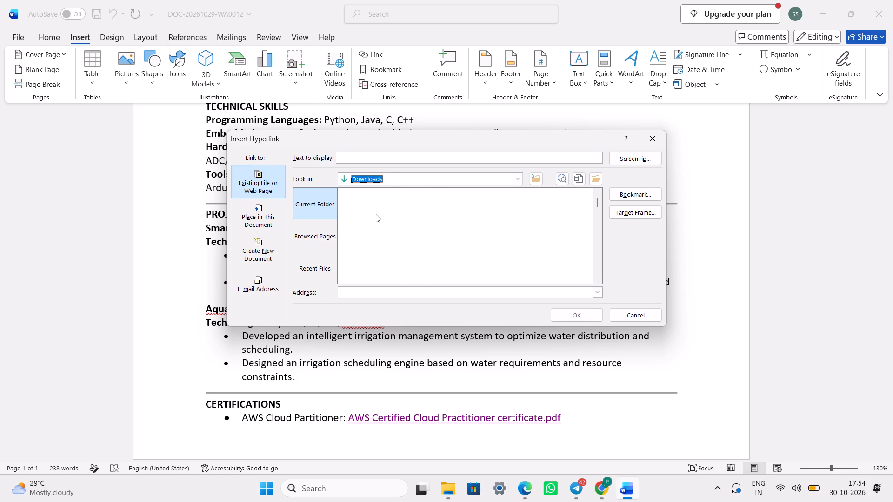
click(376, 214)
double_click(376, 214)
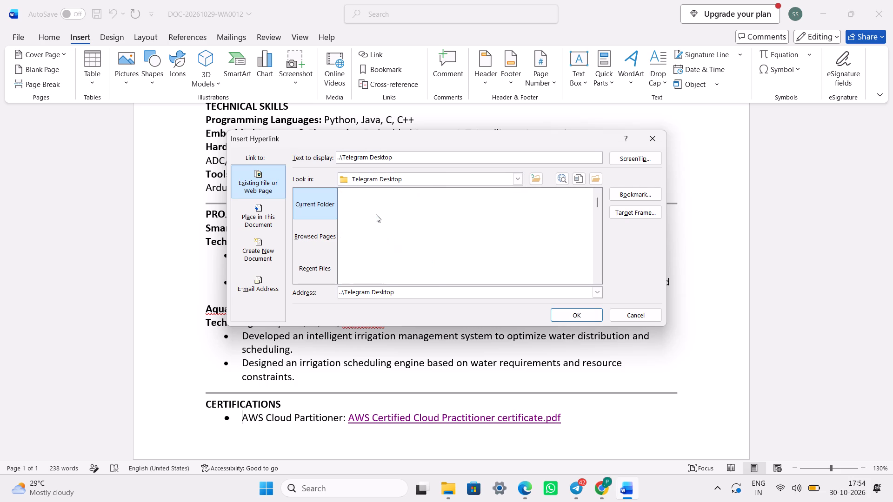
scroll(393, 228, down, 1)
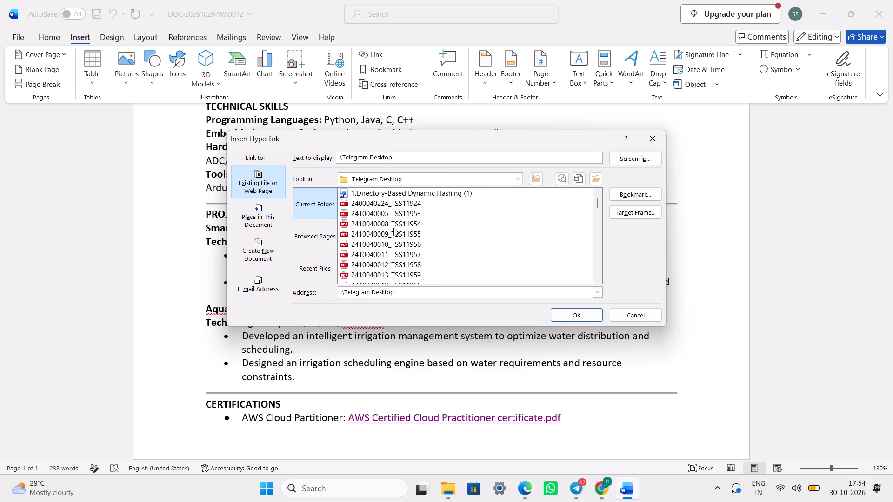
scroll(393, 228, down, 3)
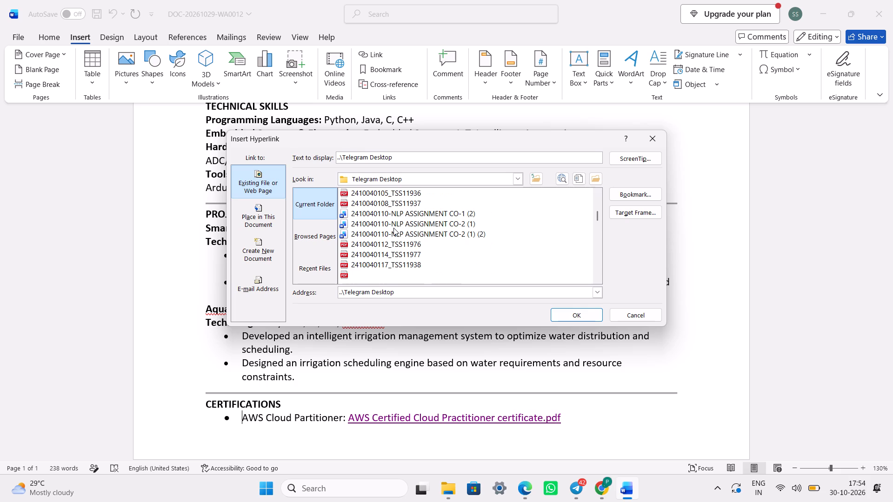
scroll(393, 228, down, 3)
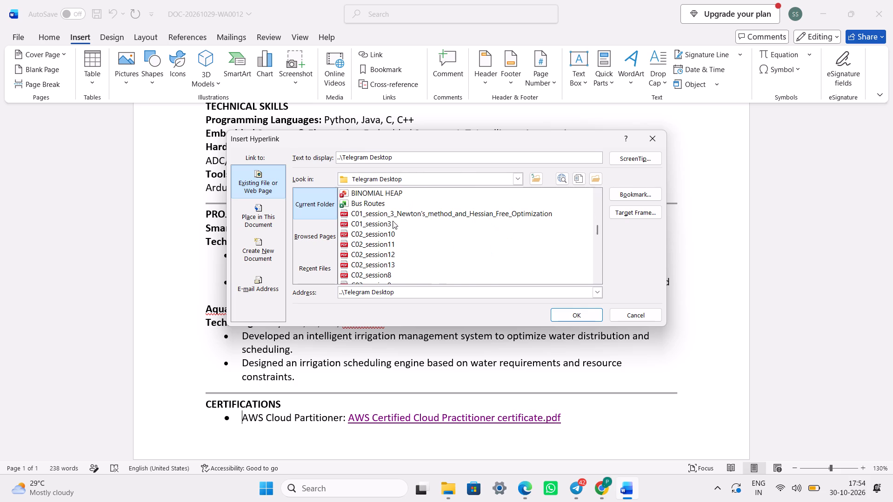
scroll(393, 221, down, 3)
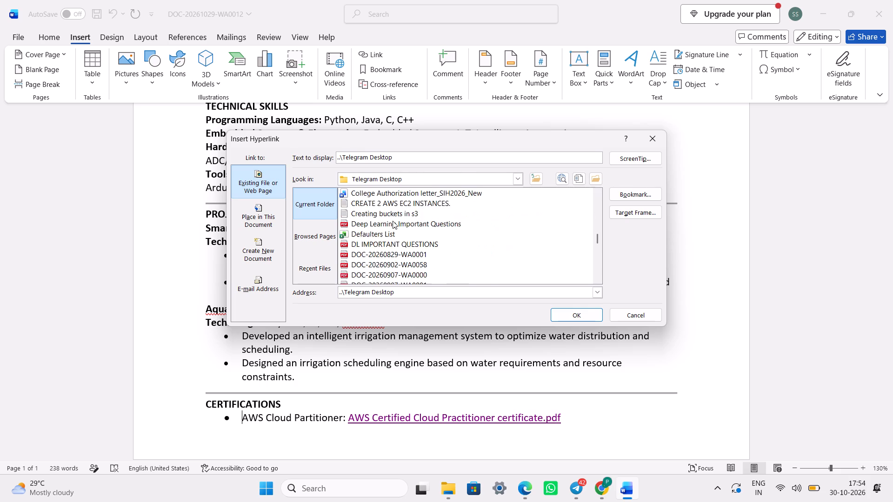
scroll(393, 221, down, 3)
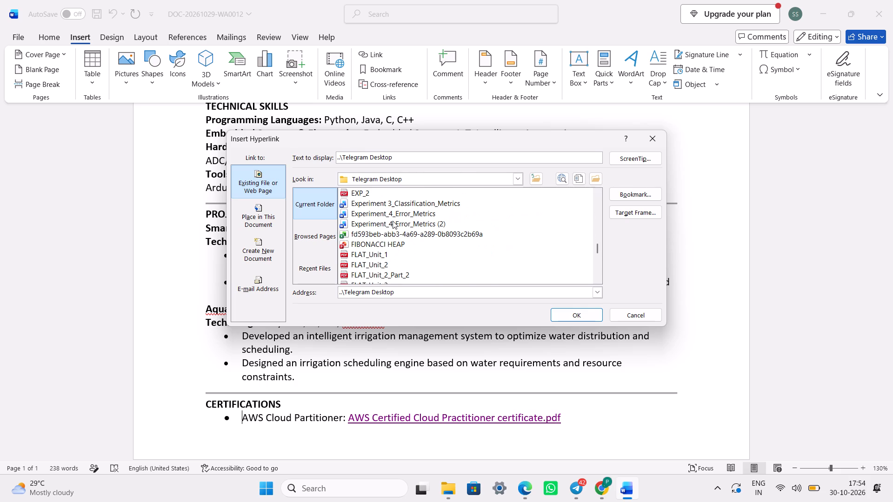
scroll(393, 221, down, 4)
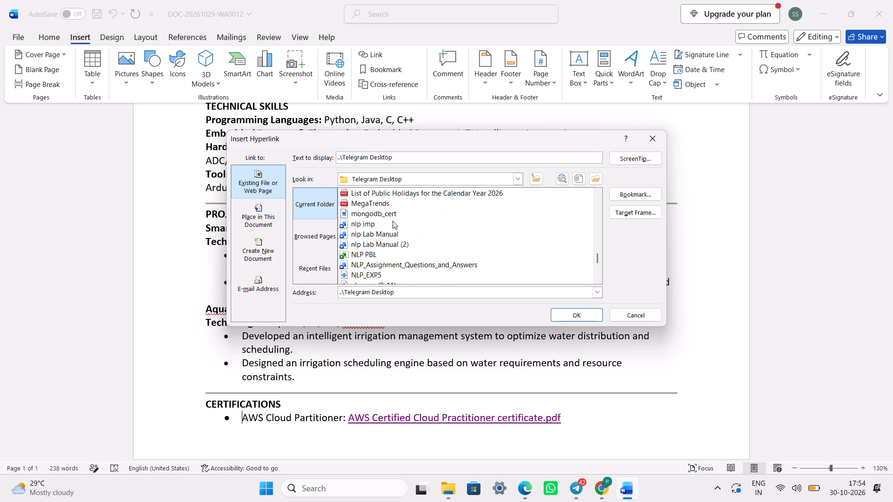
scroll(393, 221, down, 5)
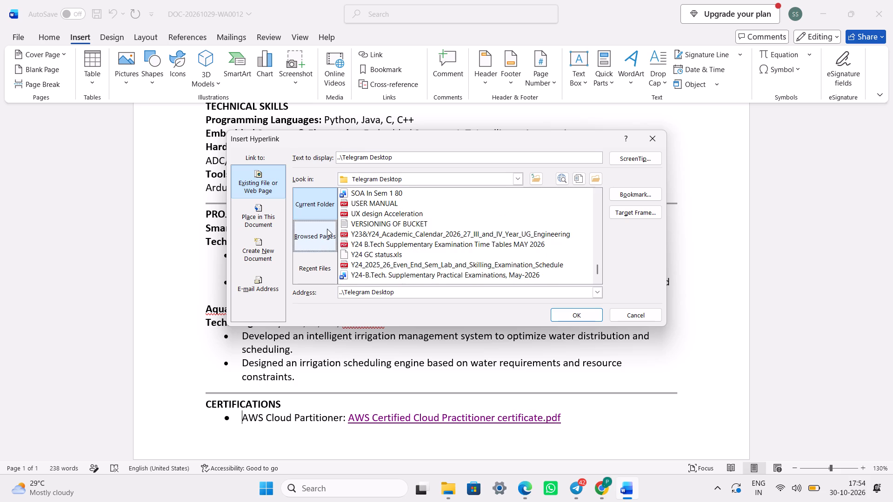
click(327, 229)
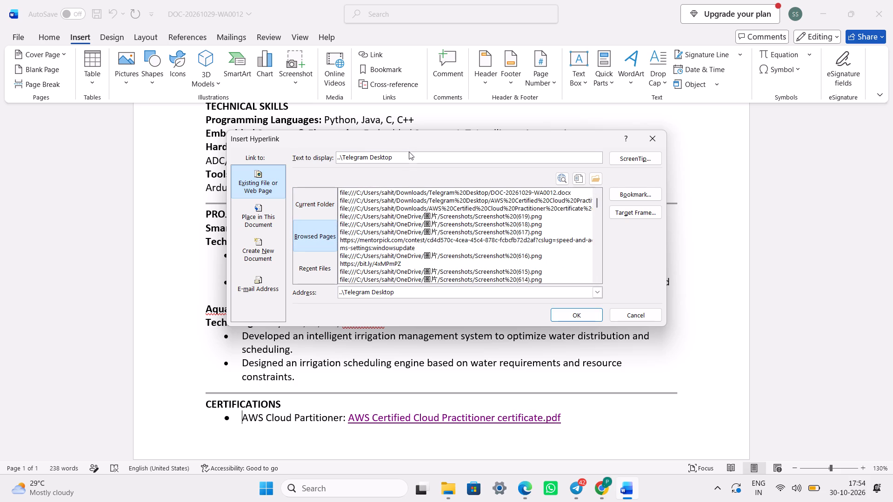
click(309, 268)
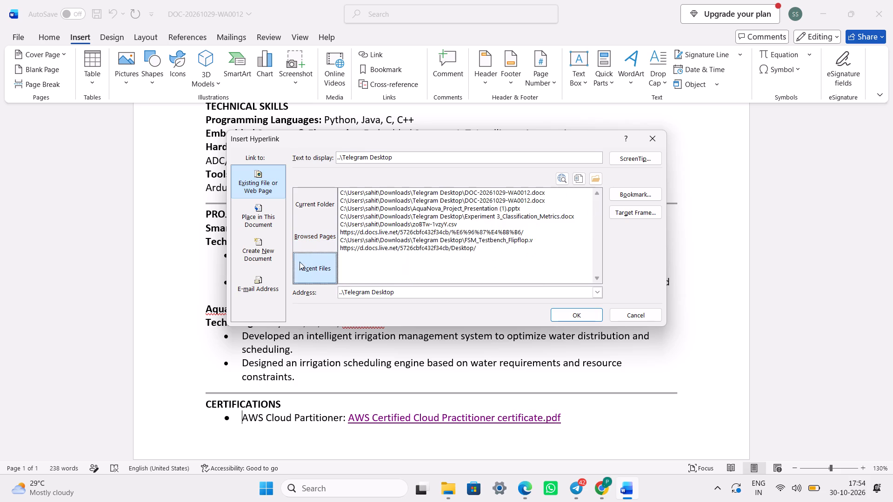
click(266, 247)
click(266, 222)
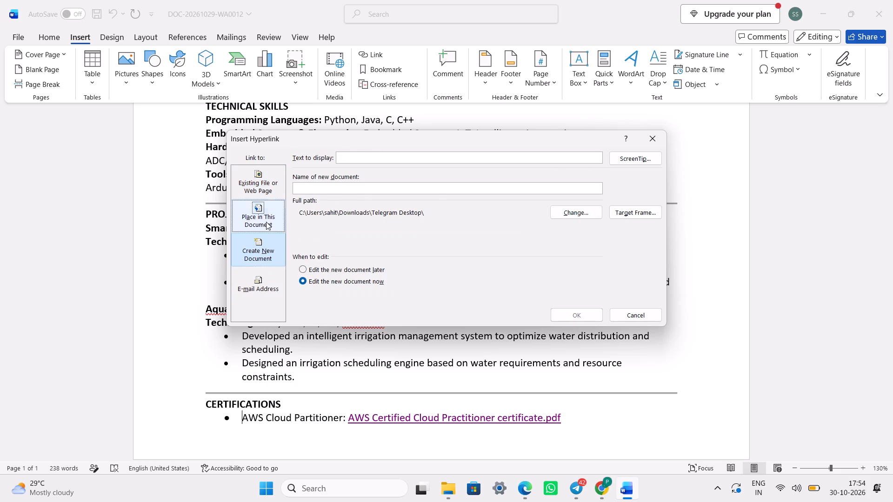
click(269, 182)
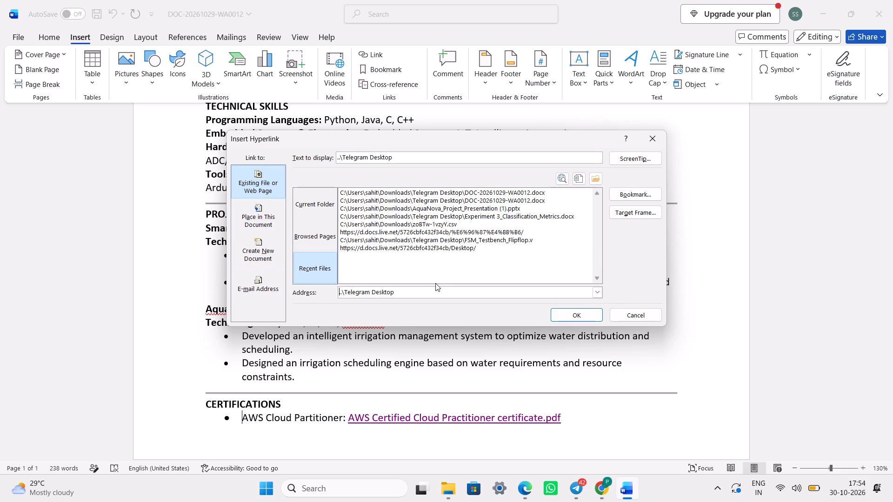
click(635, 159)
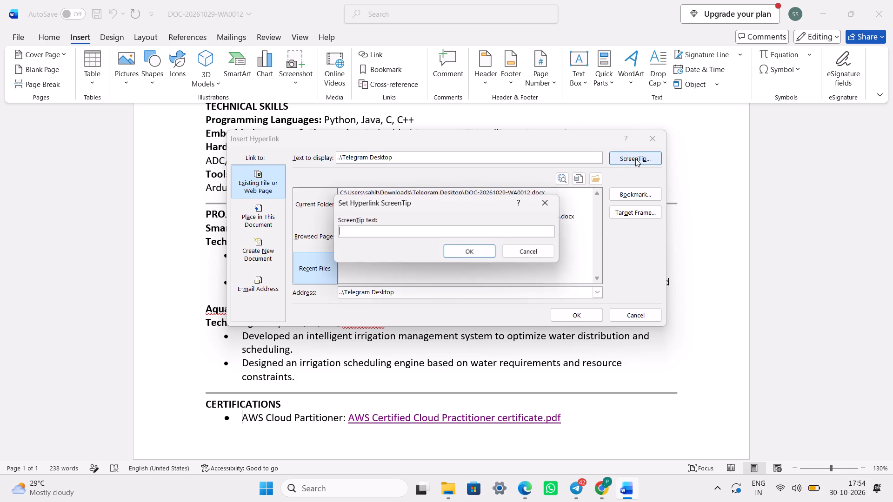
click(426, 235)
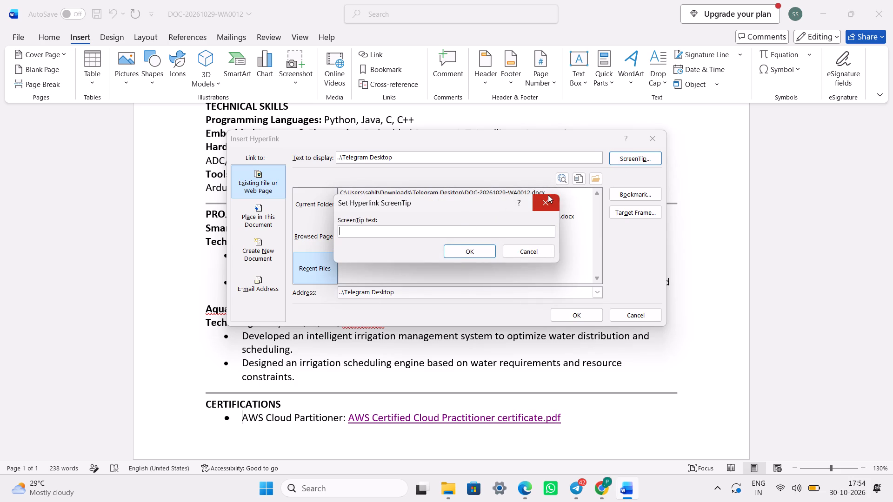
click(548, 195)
Insert a hyperlink before the AWS Cloud Partitioner entry with display text mon and mongo_cert added before the ..\Telegram Desktop address.
click(430, 156)
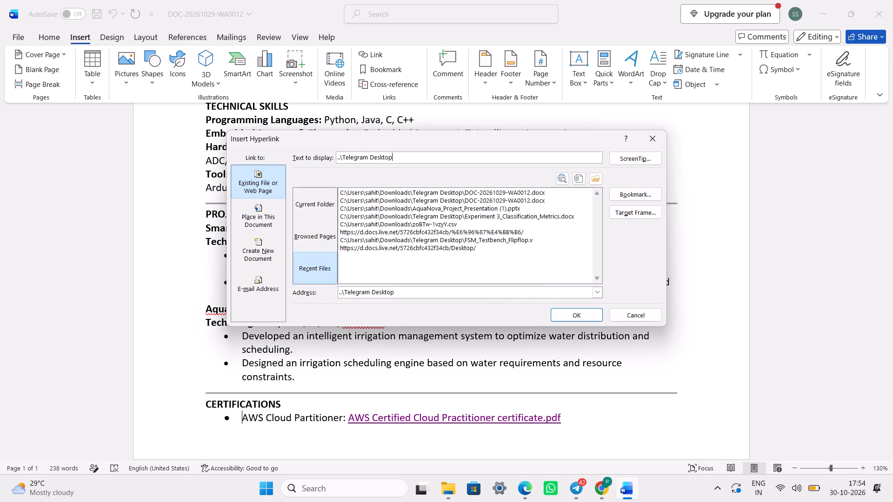
drag(404, 153, 336, 153)
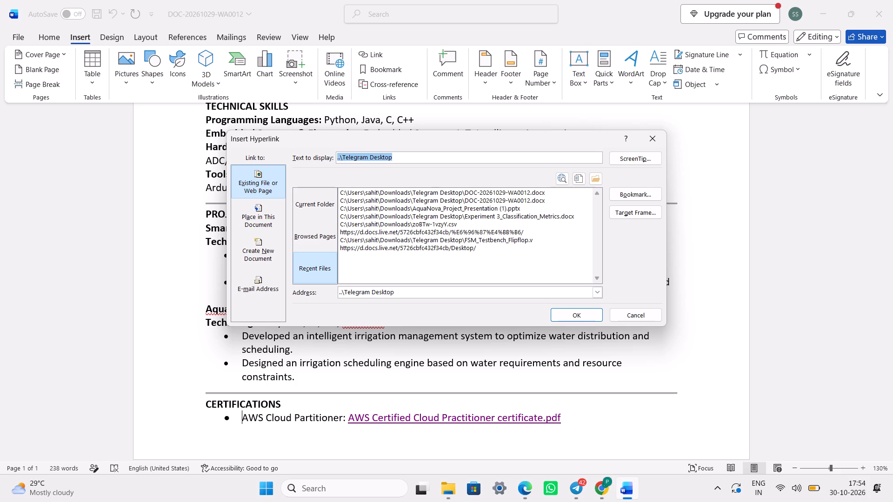
drag(336, 153, 490, 152)
click(490, 152)
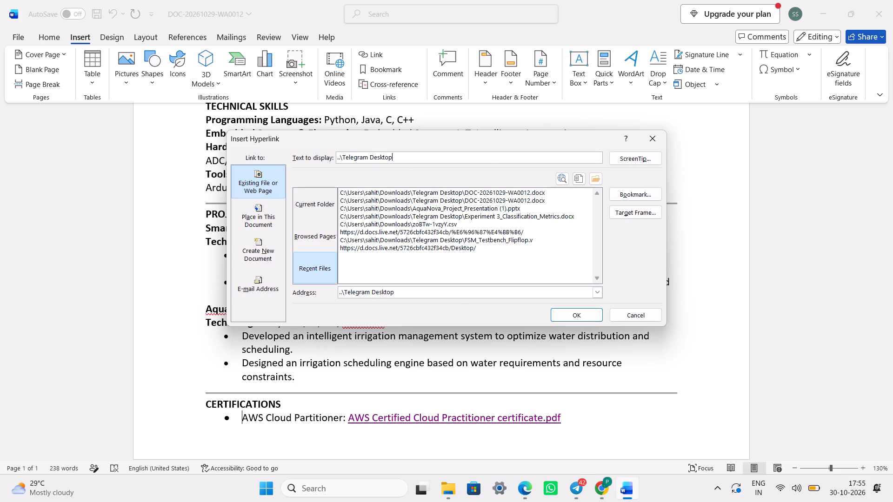
drag(397, 158, 332, 155)
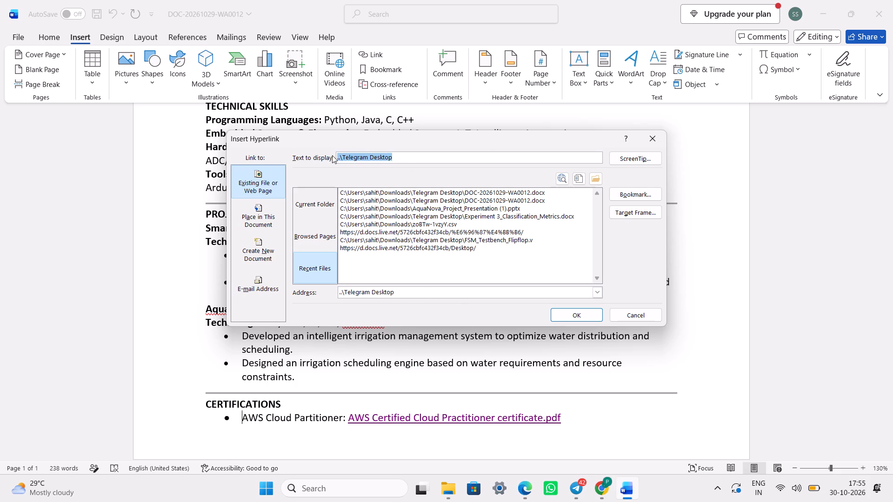
key(BackSpace)
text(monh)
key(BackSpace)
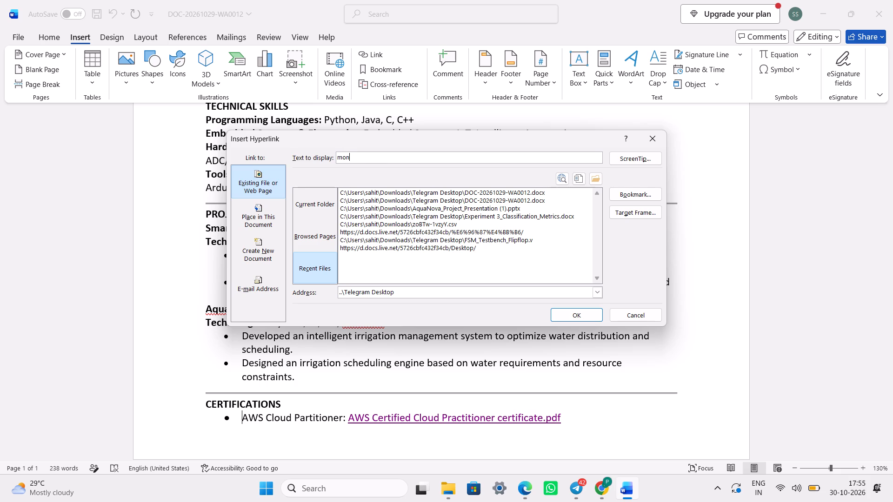
click(315, 195)
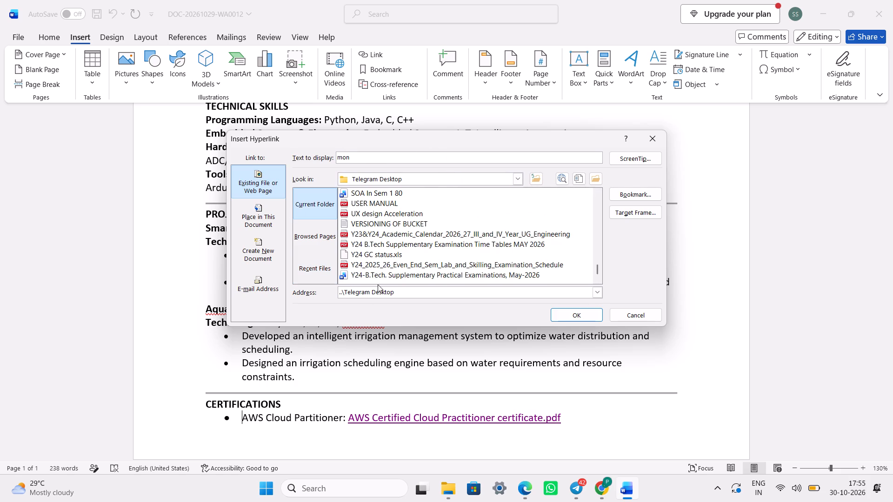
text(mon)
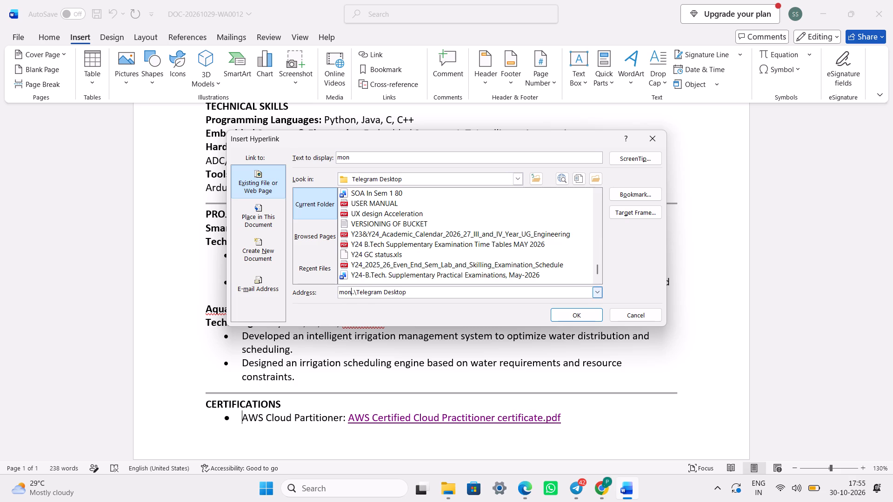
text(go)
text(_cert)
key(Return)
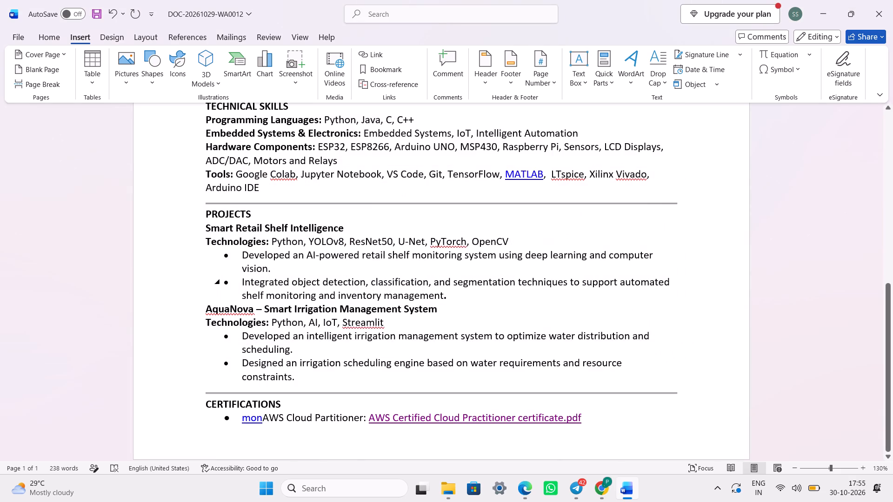
Delete the hyperlinked text "mon" before the AWS Cloud label in the certification bullet.
scroll(443, 338, down, 1)
drag(263, 416, 246, 416)
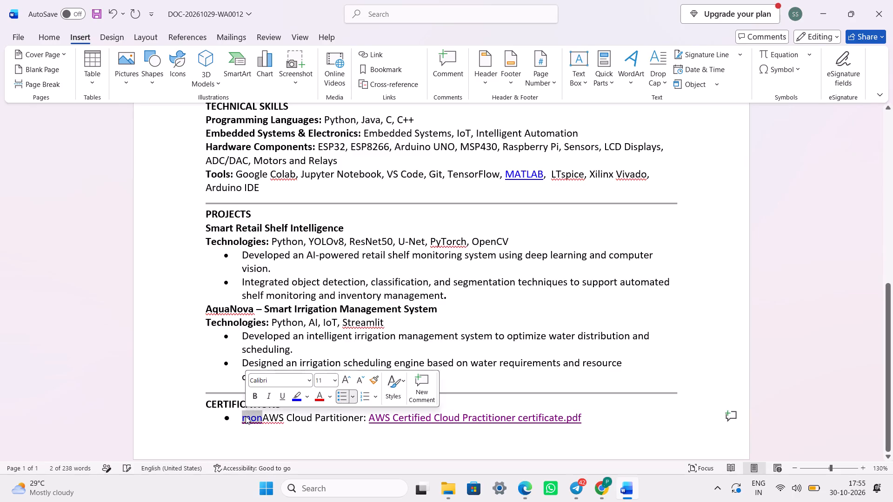
key(BackSpace)
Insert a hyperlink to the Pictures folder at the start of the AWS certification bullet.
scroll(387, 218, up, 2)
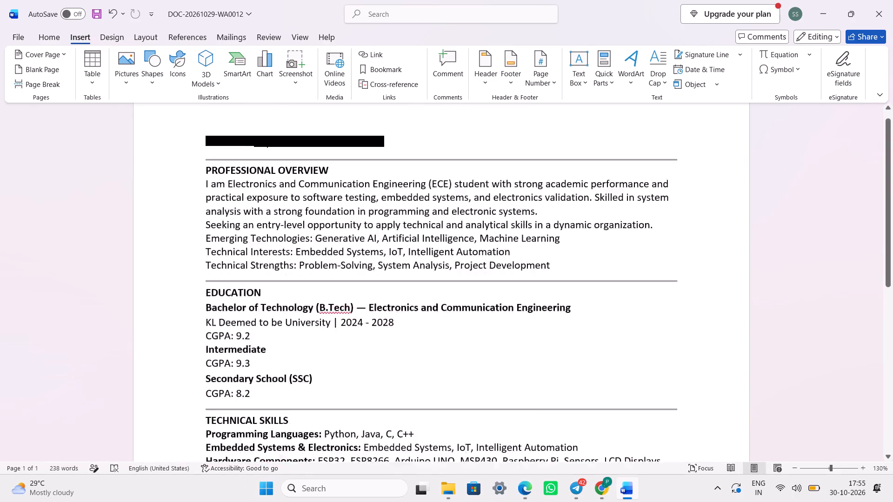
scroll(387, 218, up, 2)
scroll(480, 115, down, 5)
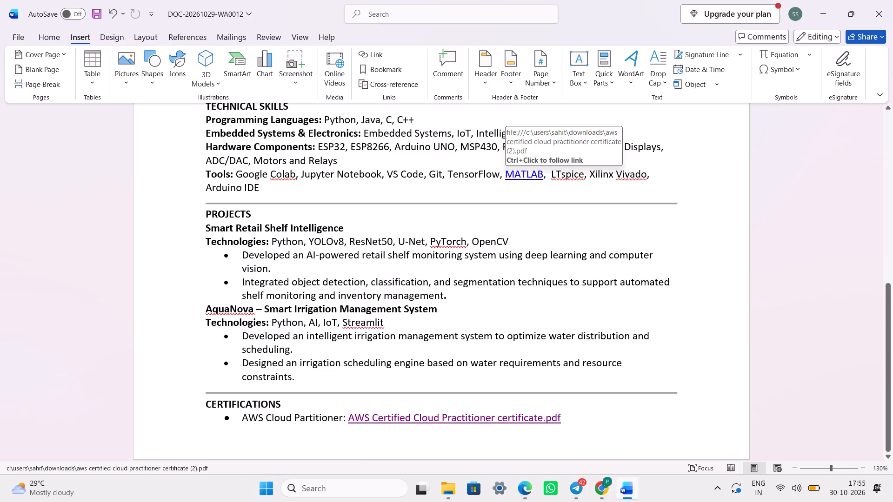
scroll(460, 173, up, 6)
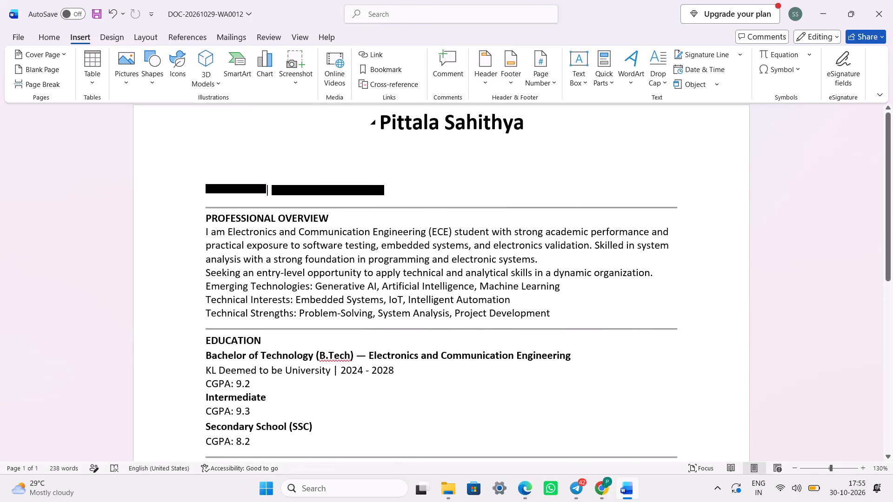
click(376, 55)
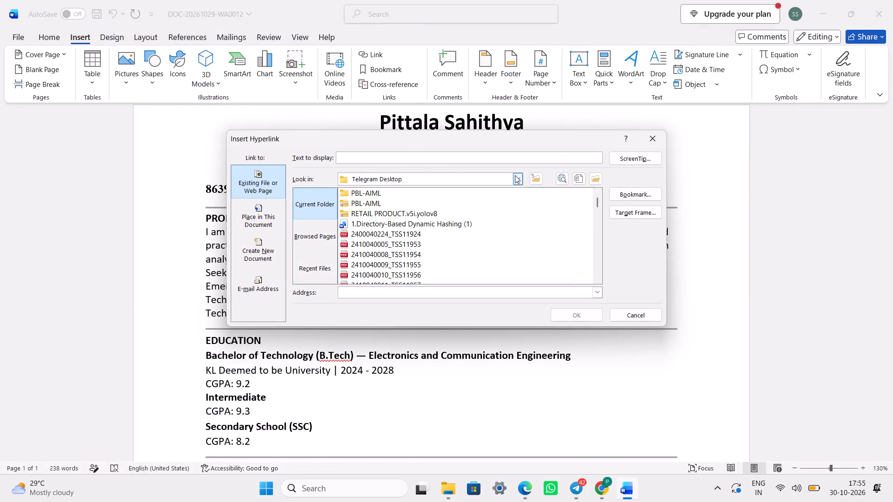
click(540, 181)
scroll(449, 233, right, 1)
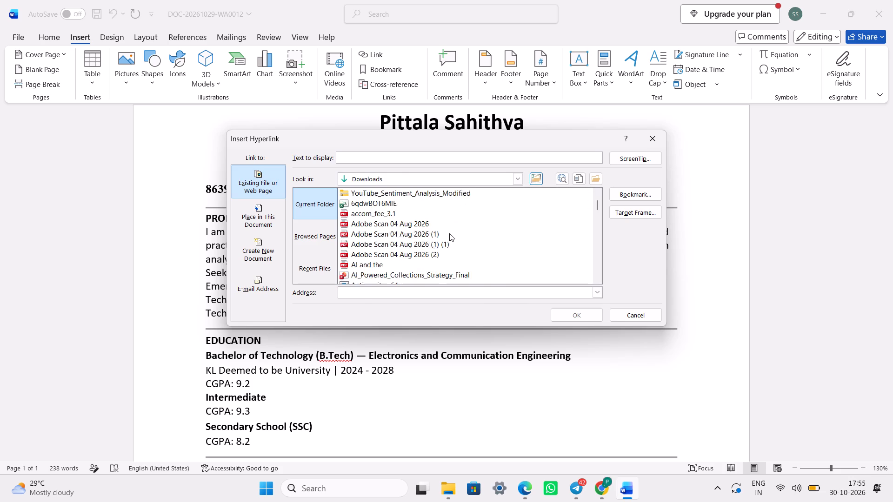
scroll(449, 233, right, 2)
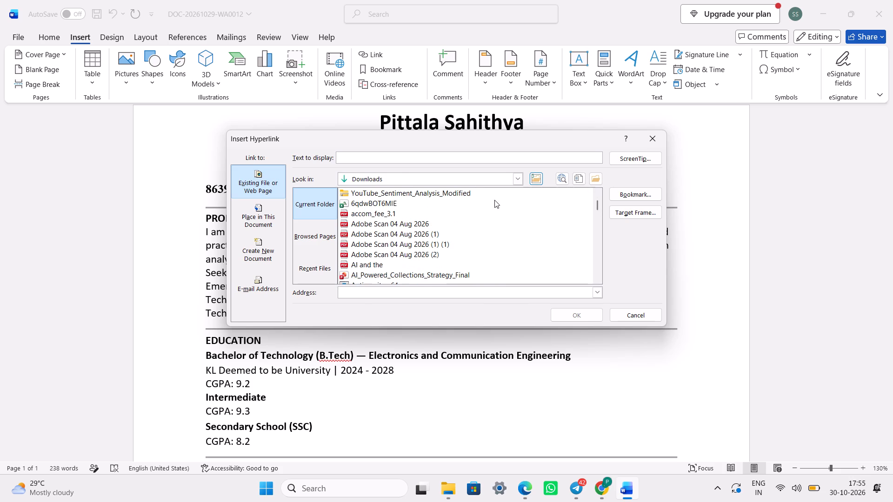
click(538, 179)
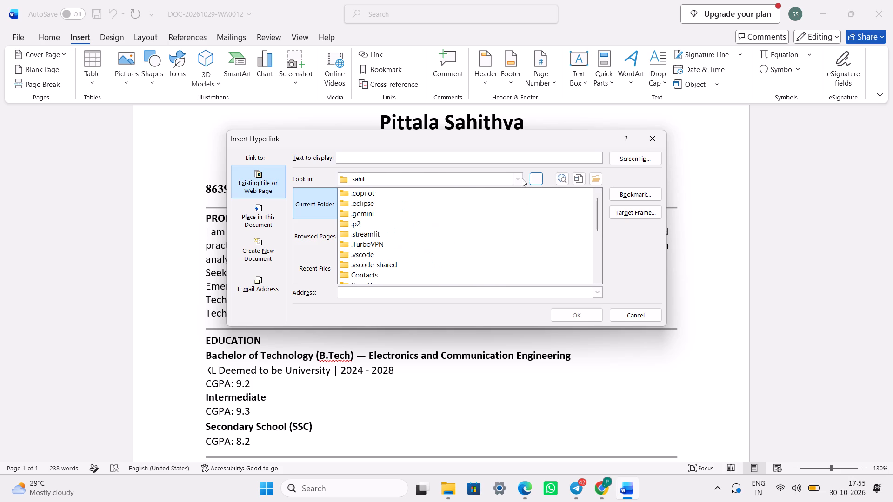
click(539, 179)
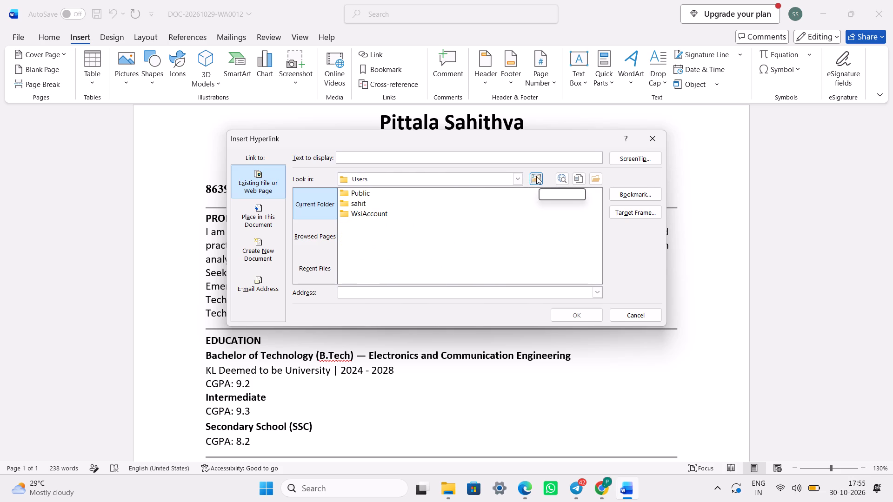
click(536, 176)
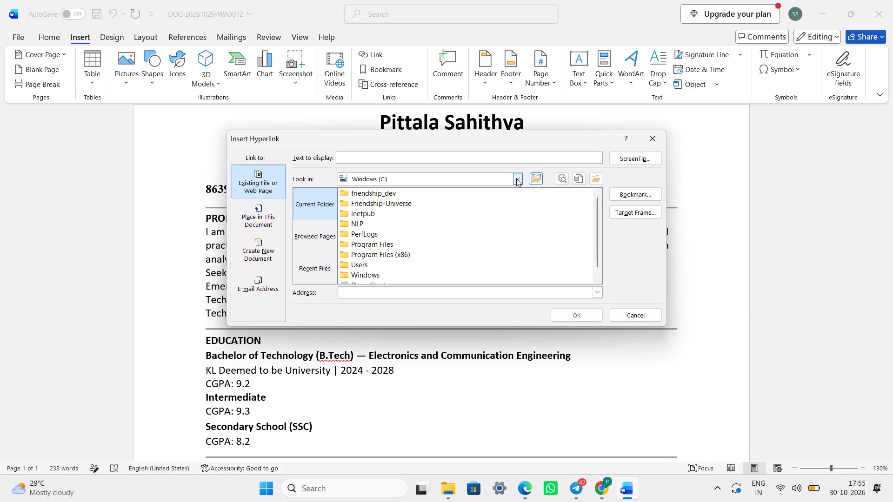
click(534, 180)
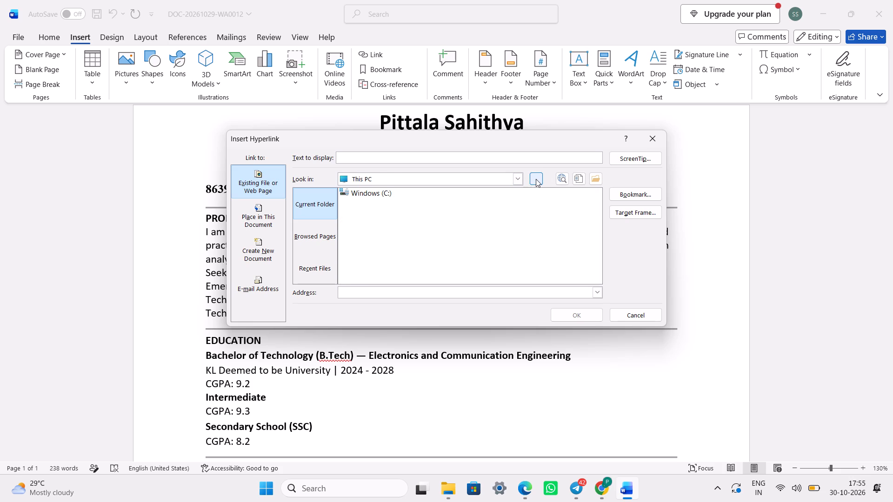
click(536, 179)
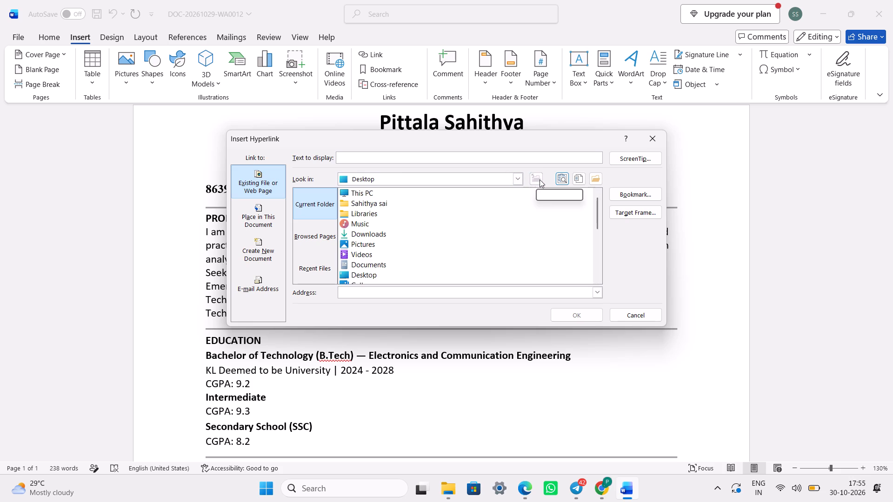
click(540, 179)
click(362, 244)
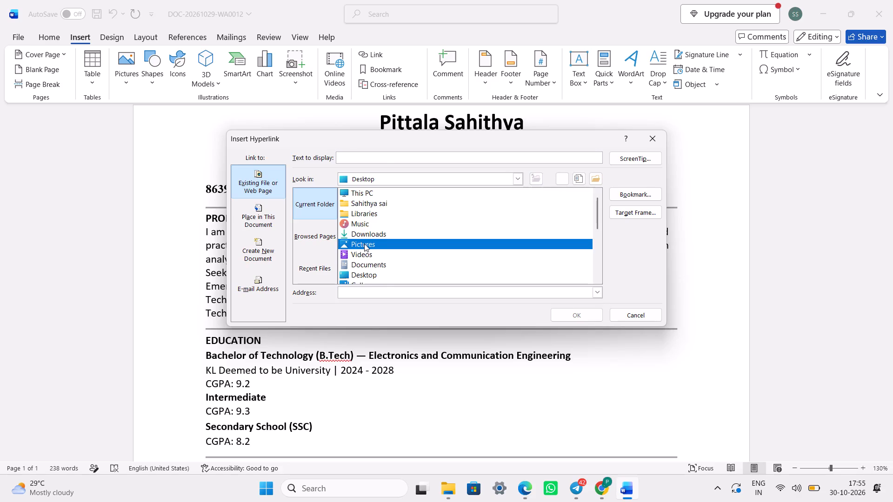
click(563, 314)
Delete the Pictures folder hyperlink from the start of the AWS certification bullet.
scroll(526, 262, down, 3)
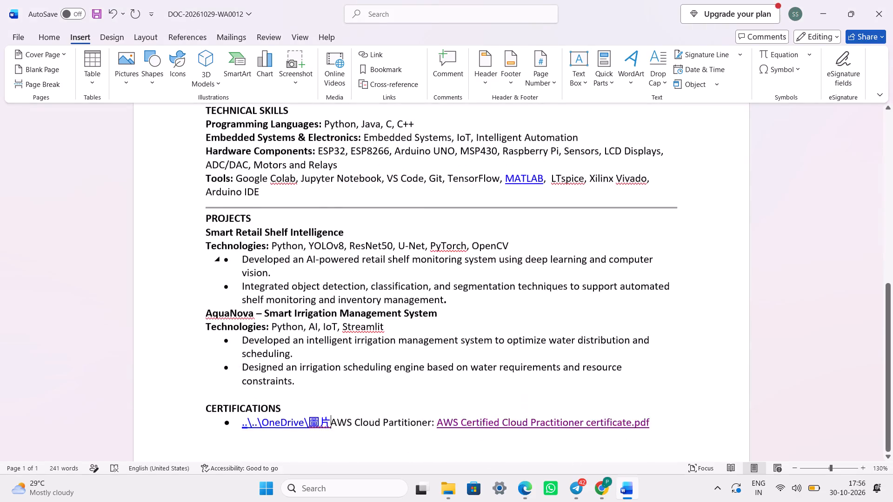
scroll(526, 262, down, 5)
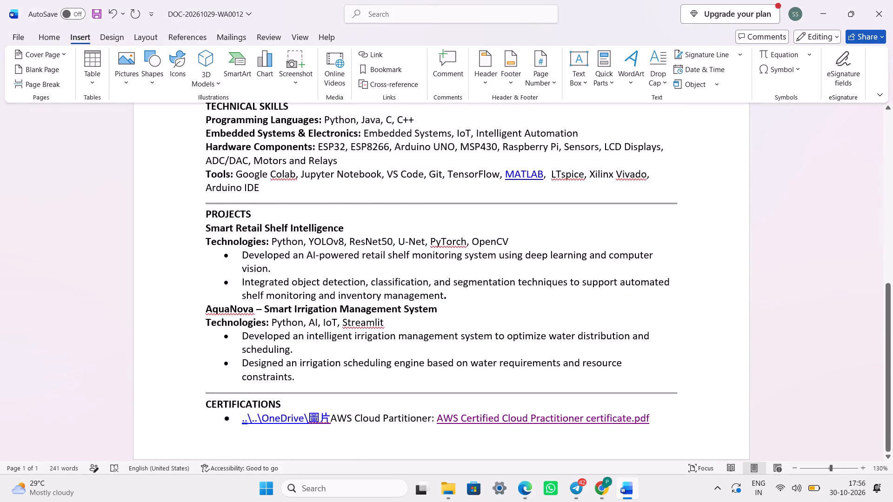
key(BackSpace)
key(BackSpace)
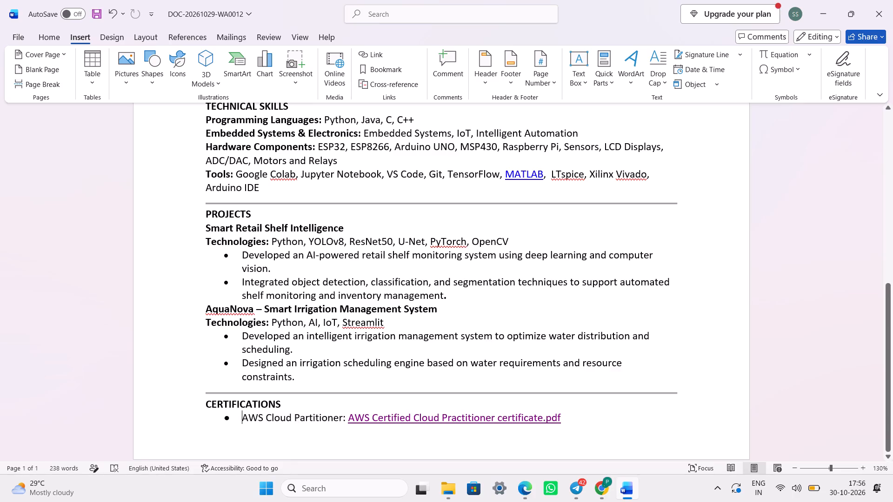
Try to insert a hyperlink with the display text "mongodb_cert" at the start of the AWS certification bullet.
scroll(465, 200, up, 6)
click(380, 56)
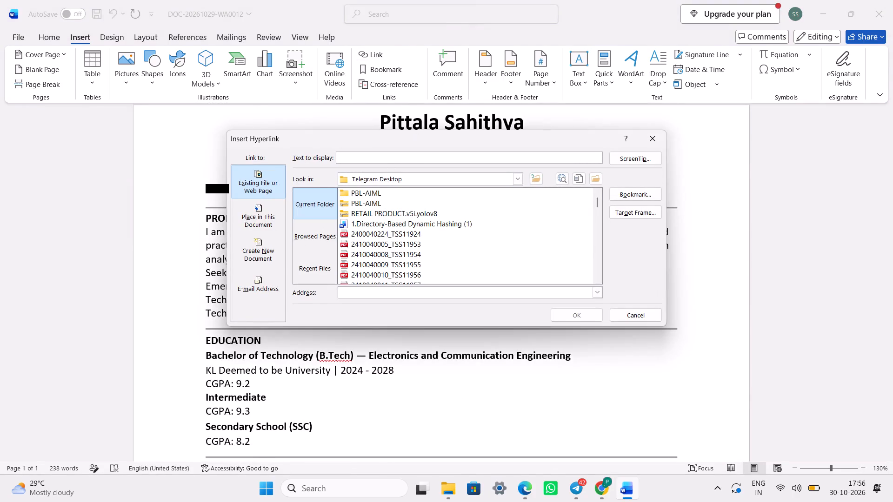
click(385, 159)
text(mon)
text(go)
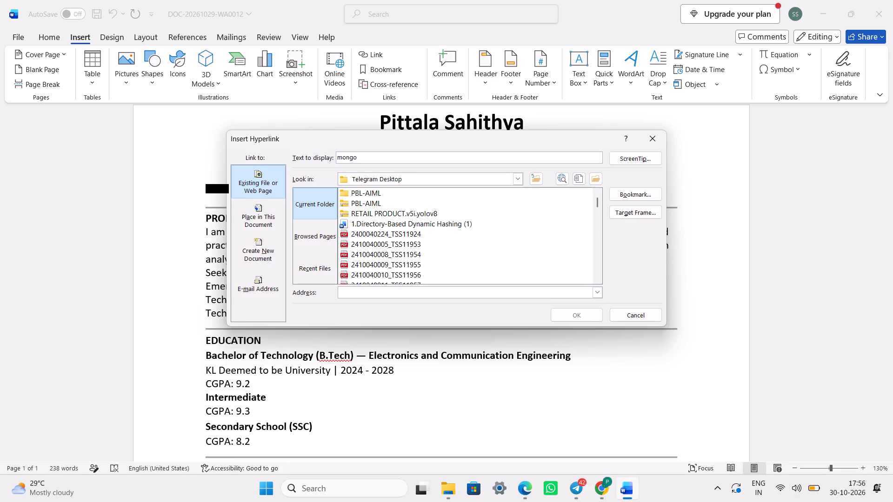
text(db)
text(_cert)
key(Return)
Look through the Telegram Desktop folder for the mongodb_cert file as a hyperlink target, and close without inserting the link.
scroll(470, 228, down, 1)
scroll(410, 231, down, 1)
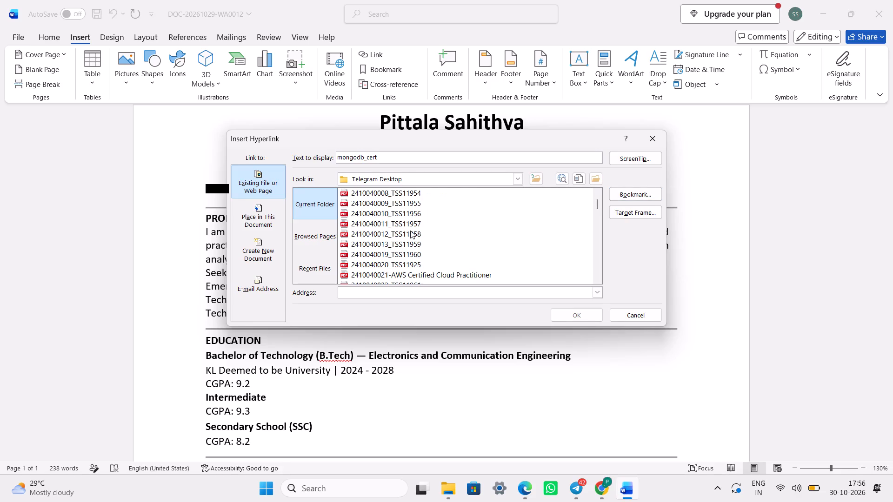
scroll(410, 231, down, 2)
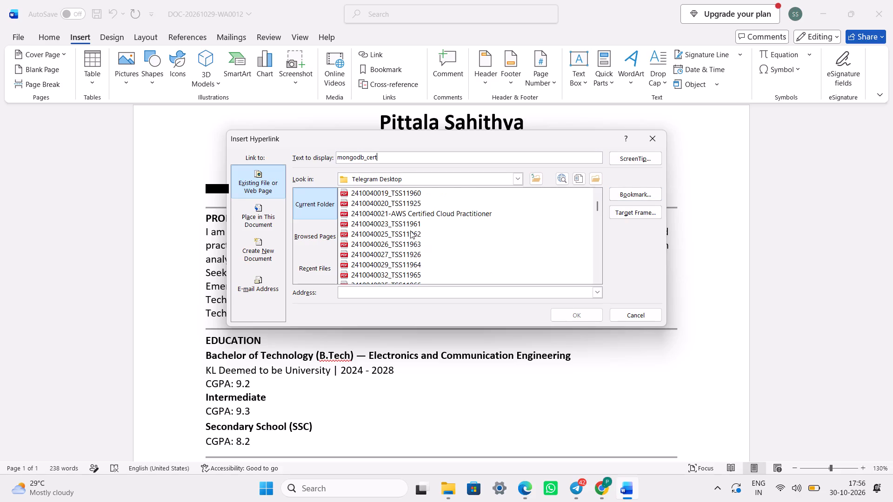
scroll(410, 231, down, 2)
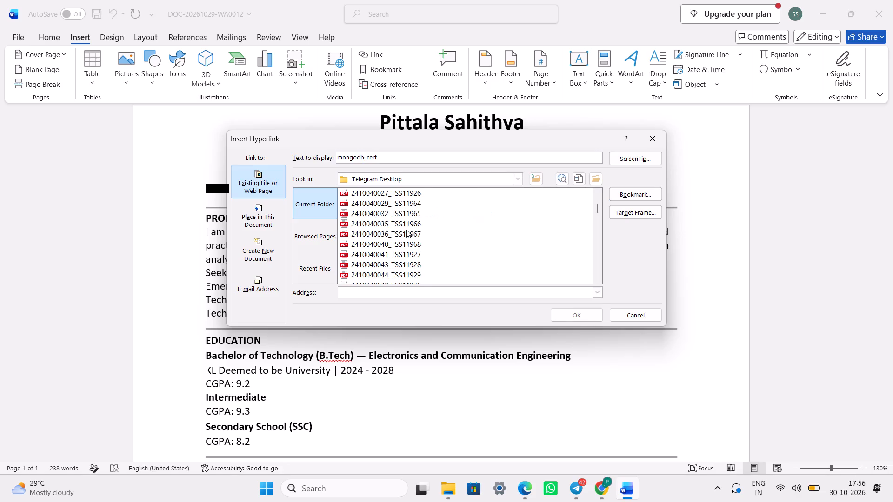
scroll(406, 230, down, 2)
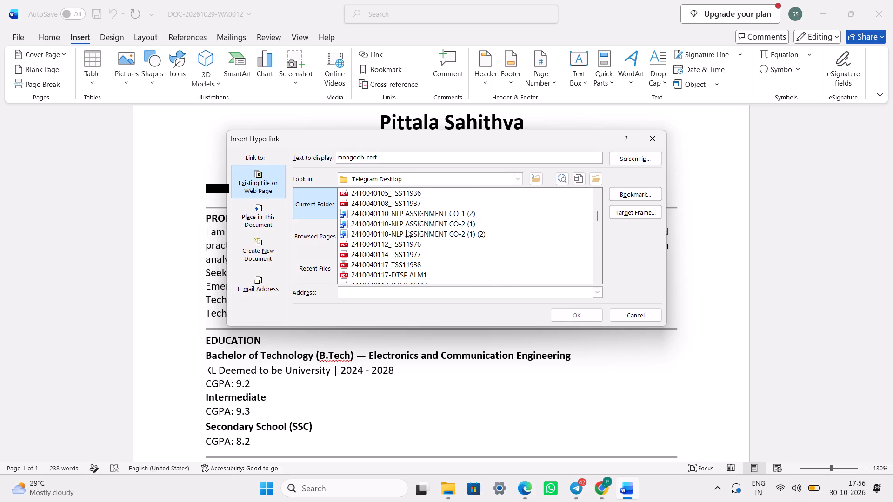
scroll(406, 230, down, 4)
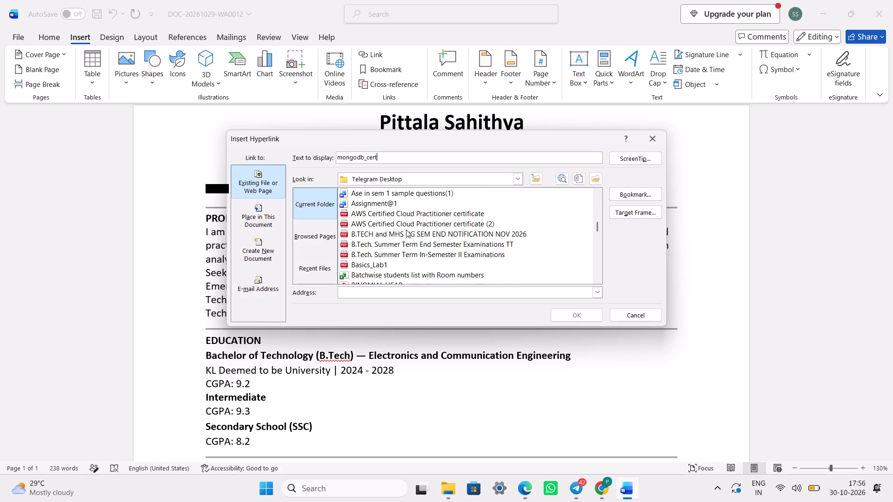
scroll(406, 230, down, 2)
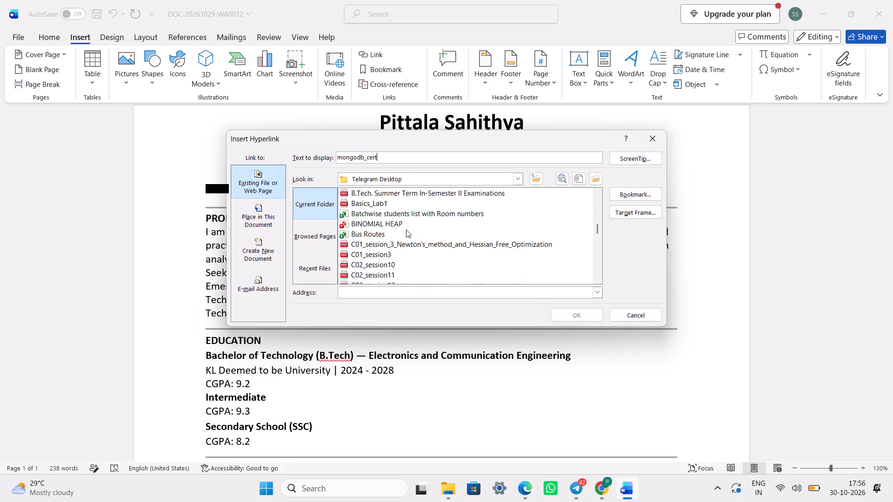
scroll(406, 230, down, 4)
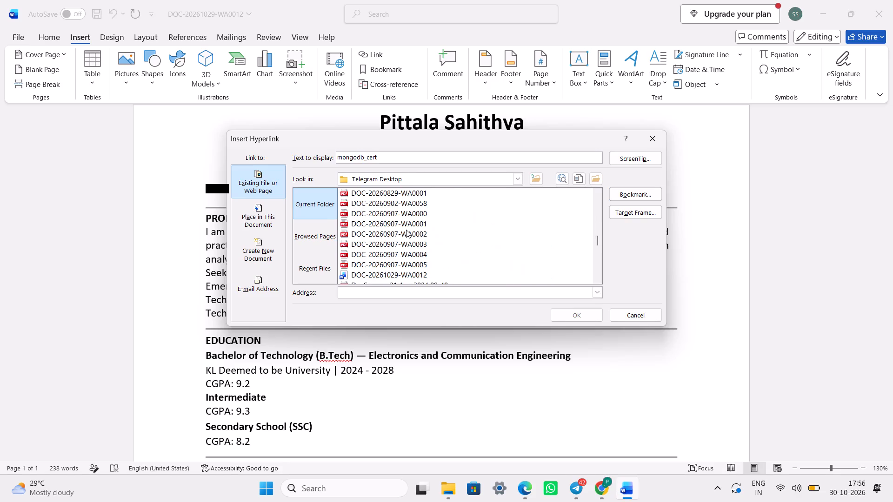
scroll(406, 230, down, 2)
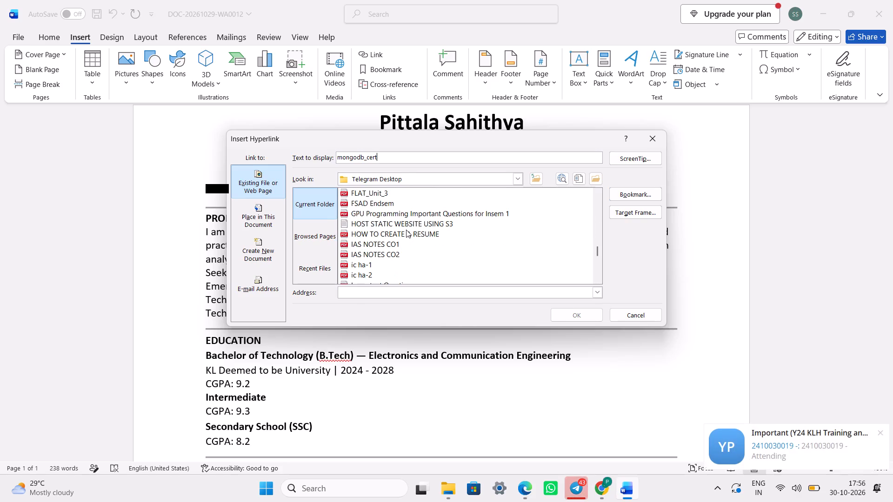
scroll(407, 223, down, 1)
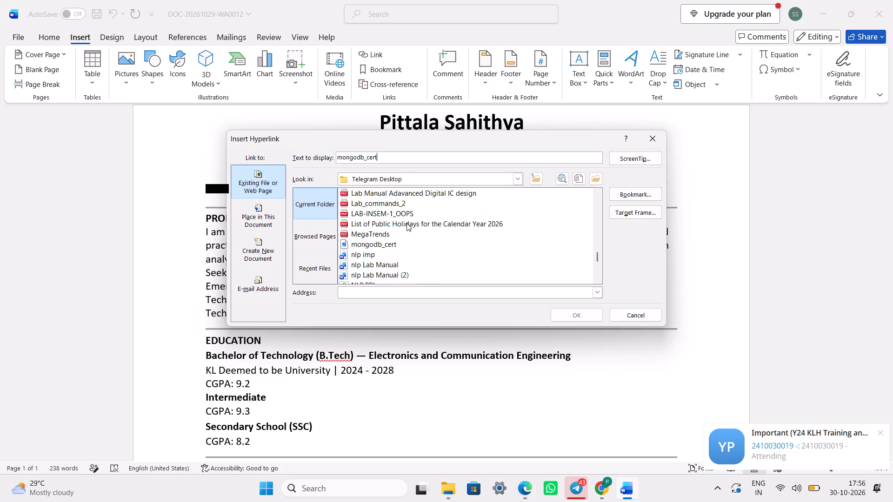
scroll(407, 223, down, 3)
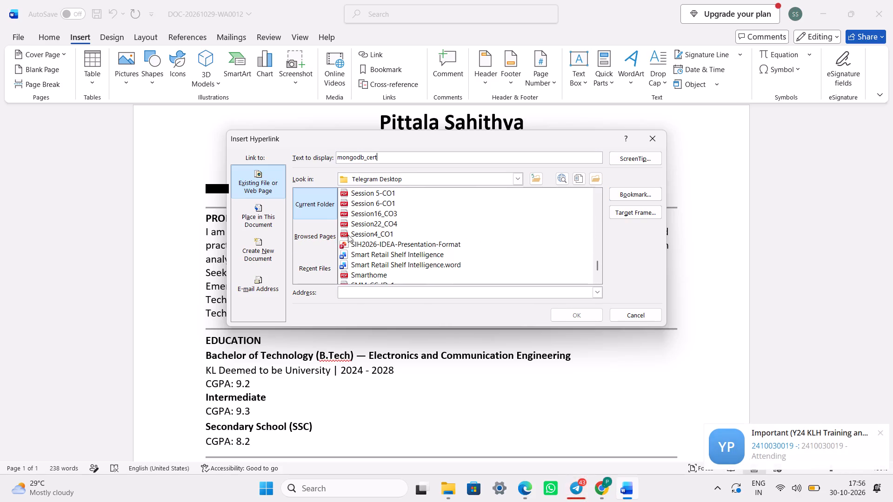
click(304, 230)
scroll(373, 241, down, 2)
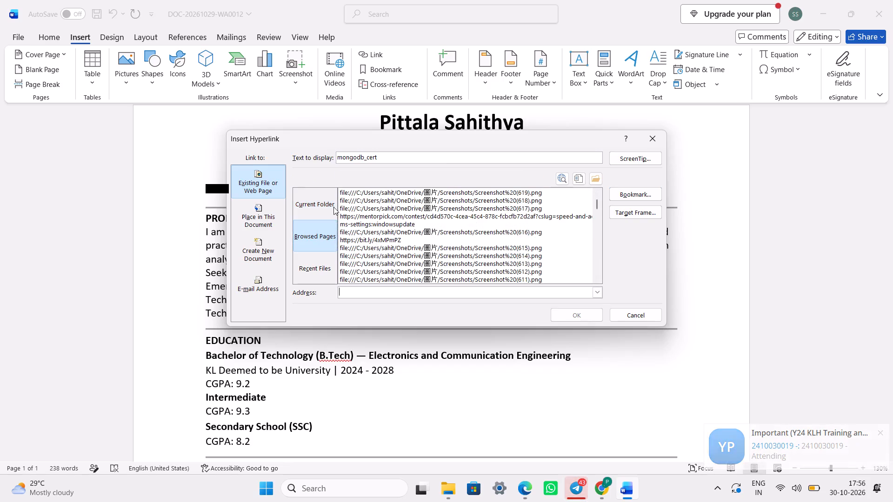
click(328, 201)
click(242, 208)
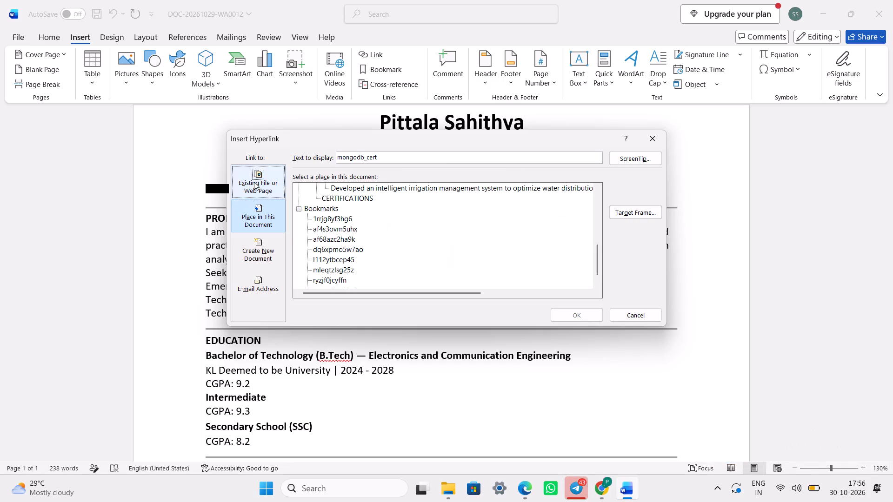
click(254, 182)
click(655, 139)
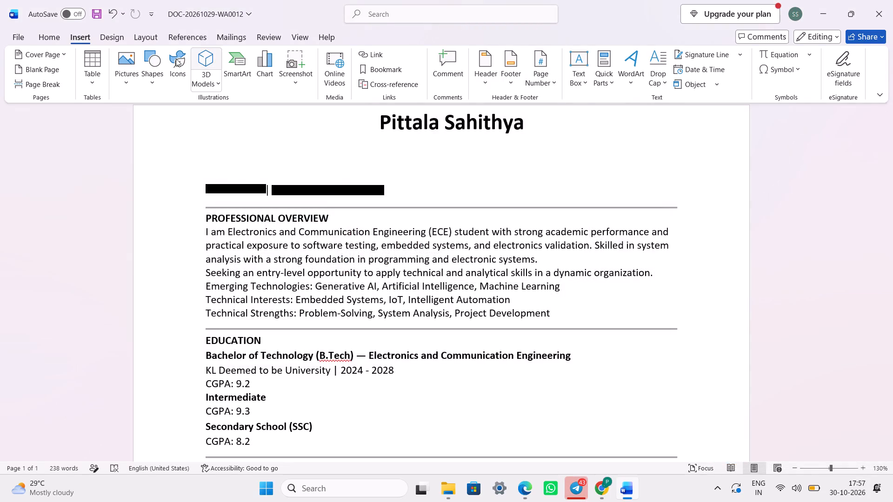
Insert the mongodb_cert picture from the Telegram Desktop folder in Downloads at the start of the AWS certification bullet under CERTIFICATIONS.
click(122, 59)
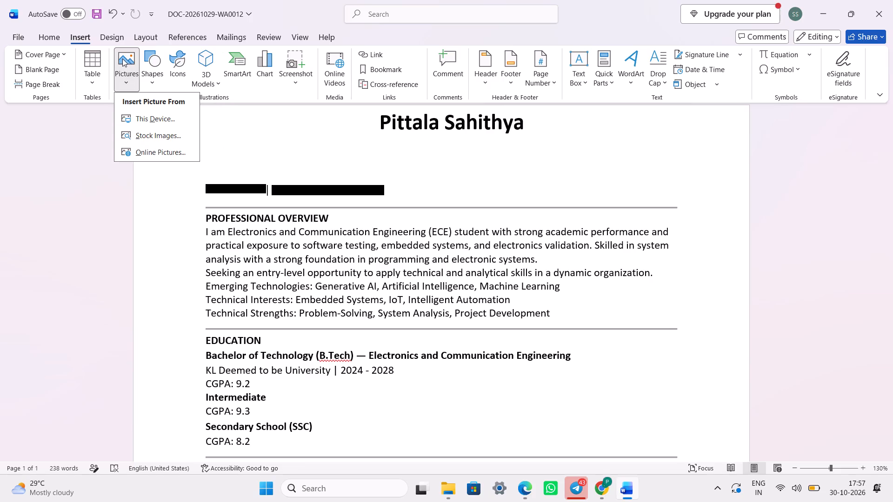
click(165, 115)
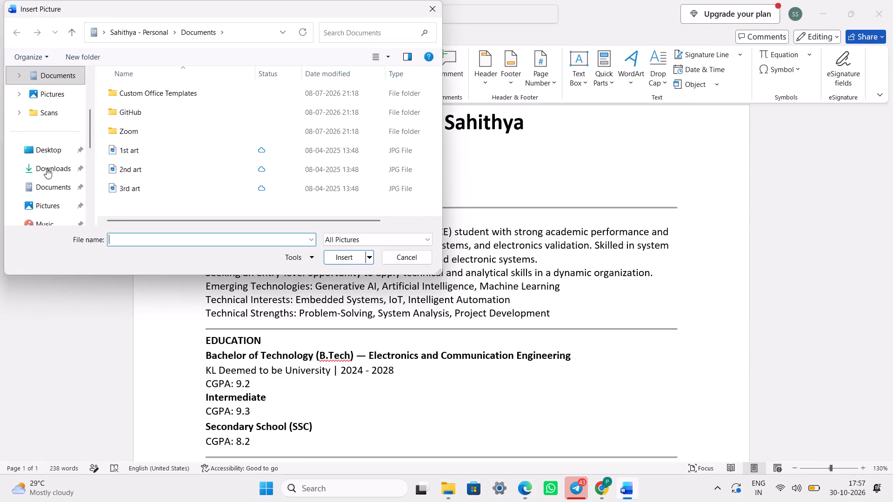
click(42, 172)
click(147, 108)
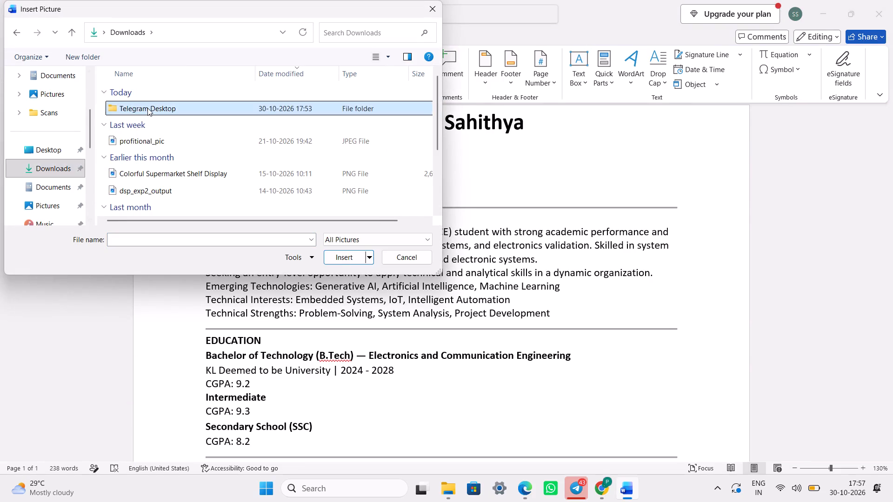
double_click(147, 108)
click(140, 108)
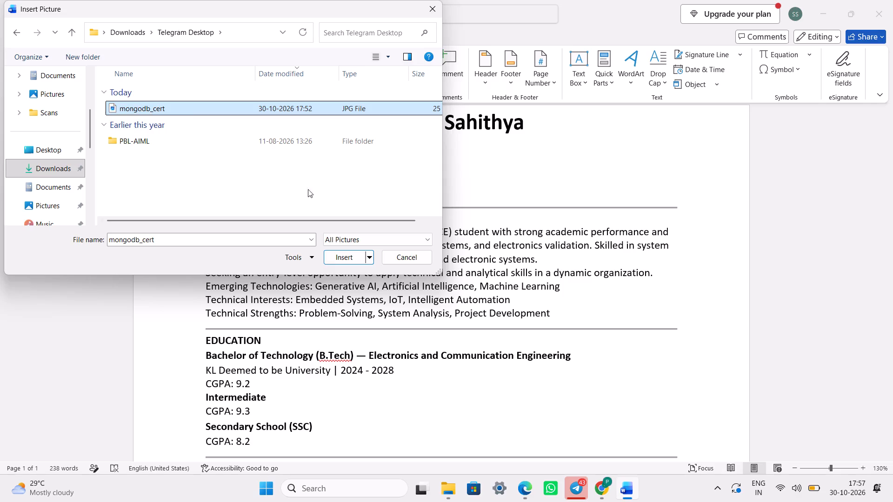
click(342, 251)
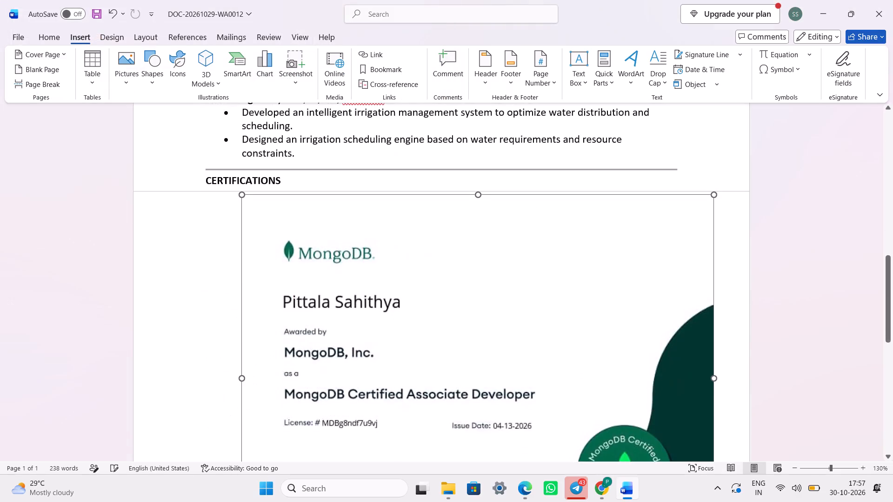
scroll(361, 258, down, 1)
scroll(444, 239, down, 1)
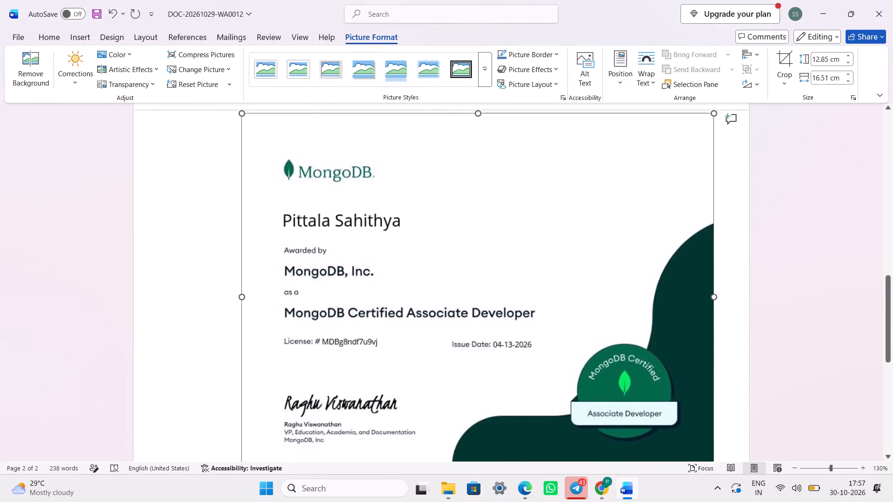
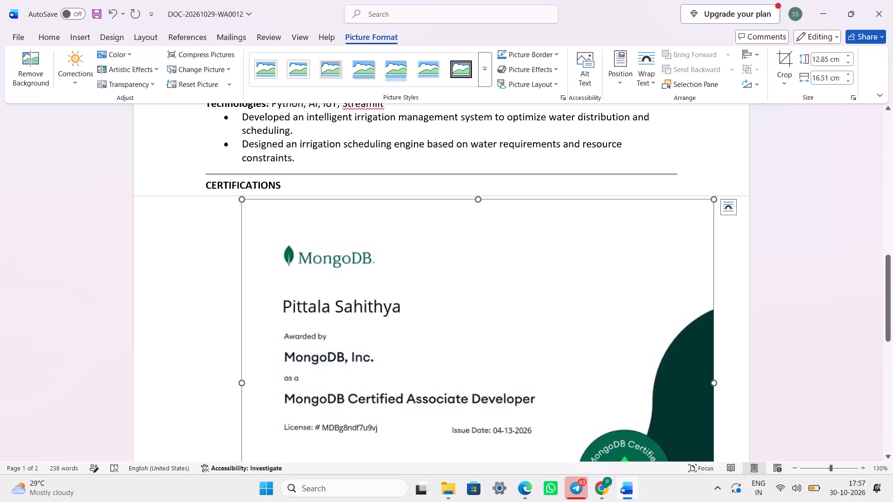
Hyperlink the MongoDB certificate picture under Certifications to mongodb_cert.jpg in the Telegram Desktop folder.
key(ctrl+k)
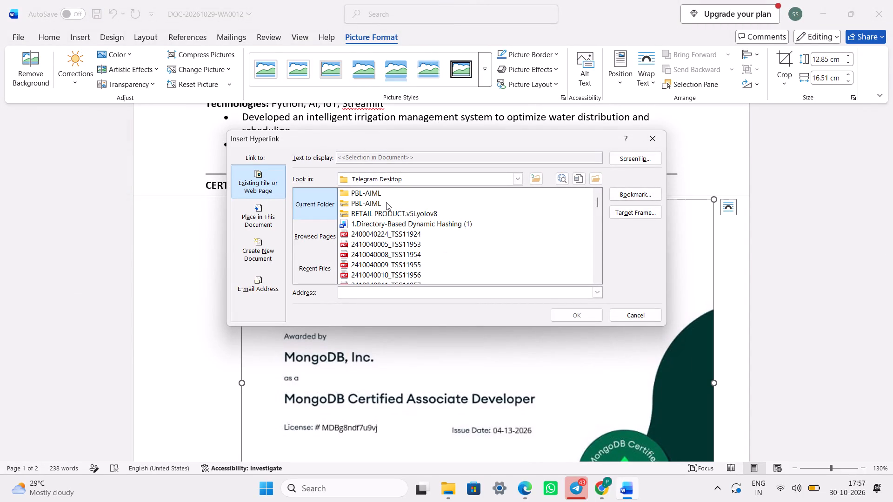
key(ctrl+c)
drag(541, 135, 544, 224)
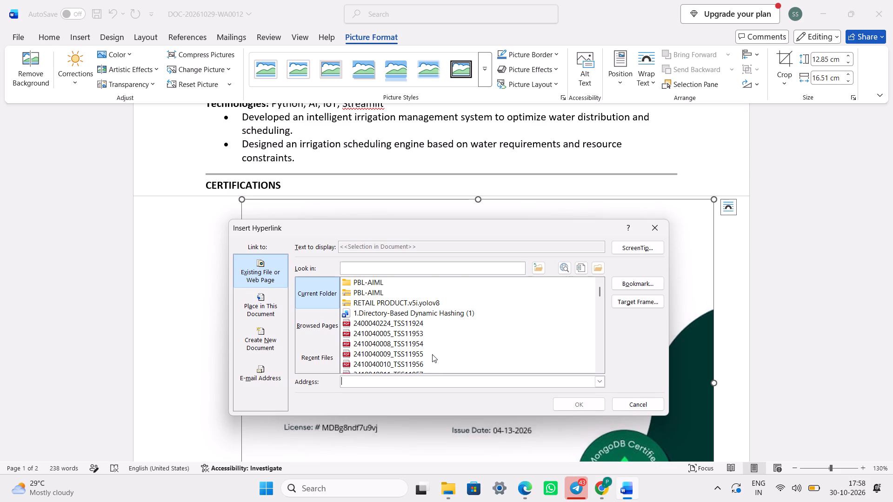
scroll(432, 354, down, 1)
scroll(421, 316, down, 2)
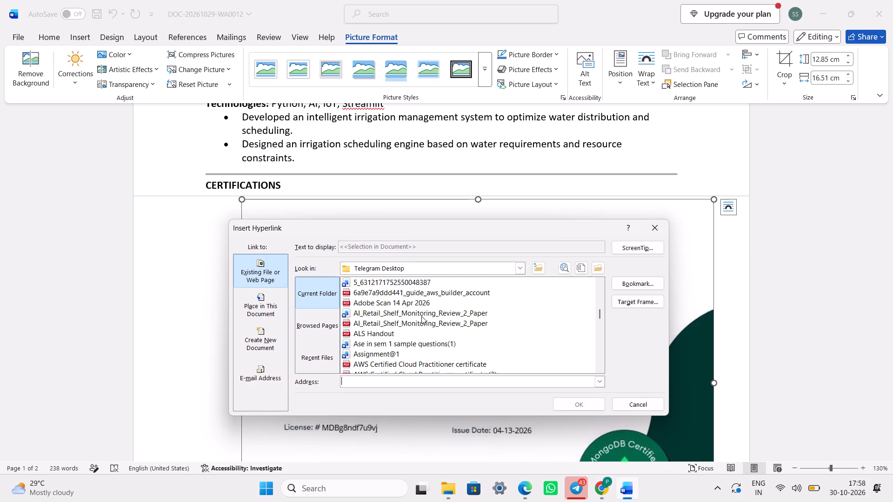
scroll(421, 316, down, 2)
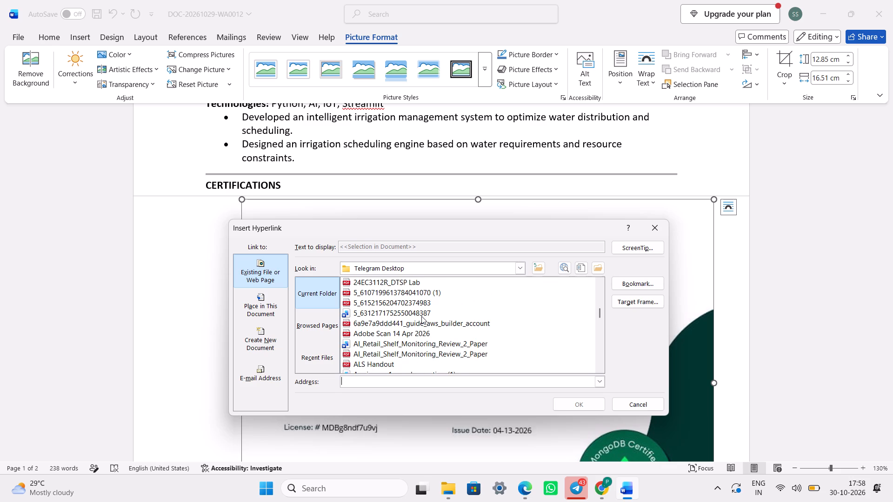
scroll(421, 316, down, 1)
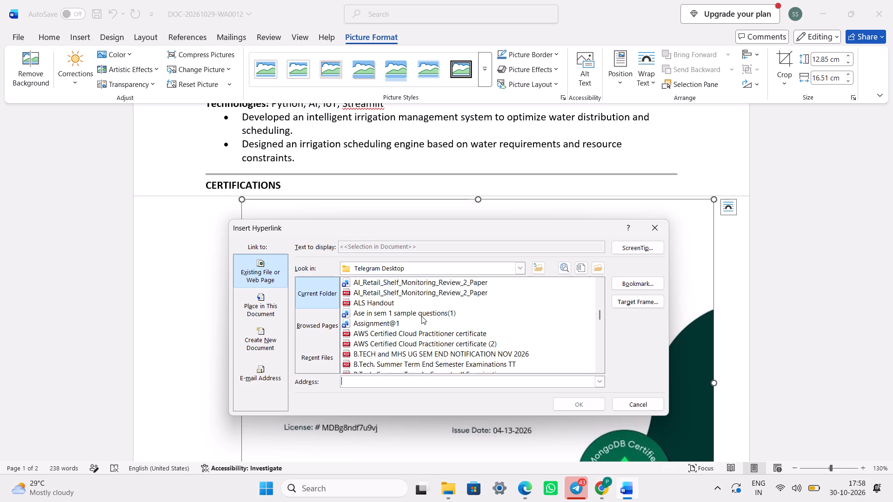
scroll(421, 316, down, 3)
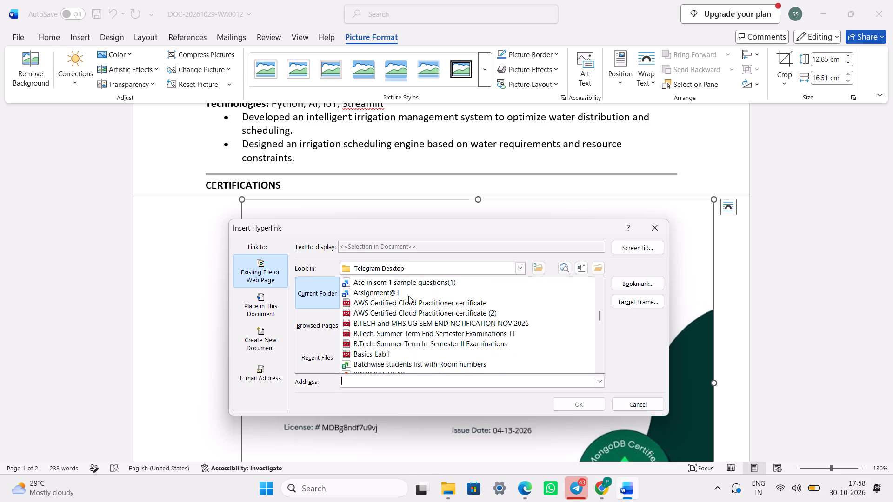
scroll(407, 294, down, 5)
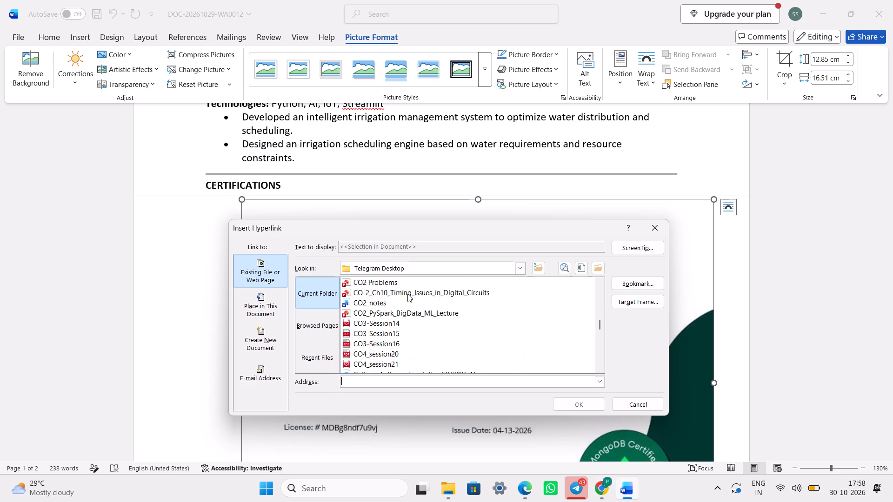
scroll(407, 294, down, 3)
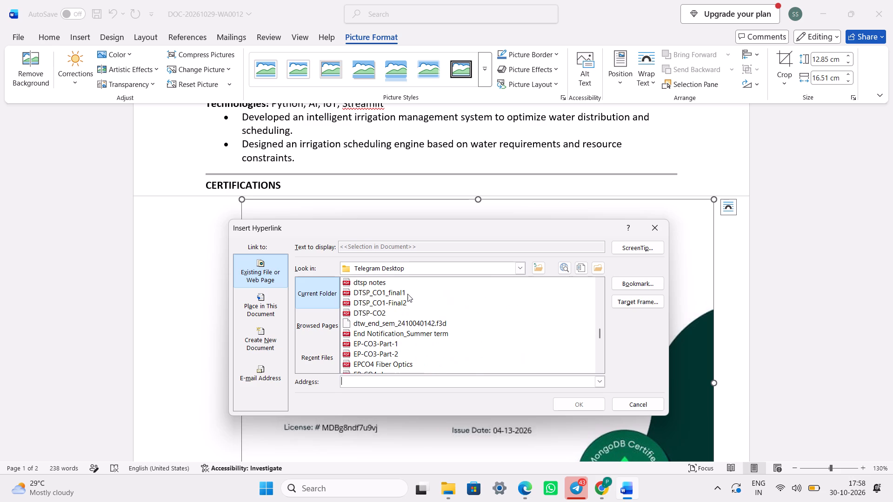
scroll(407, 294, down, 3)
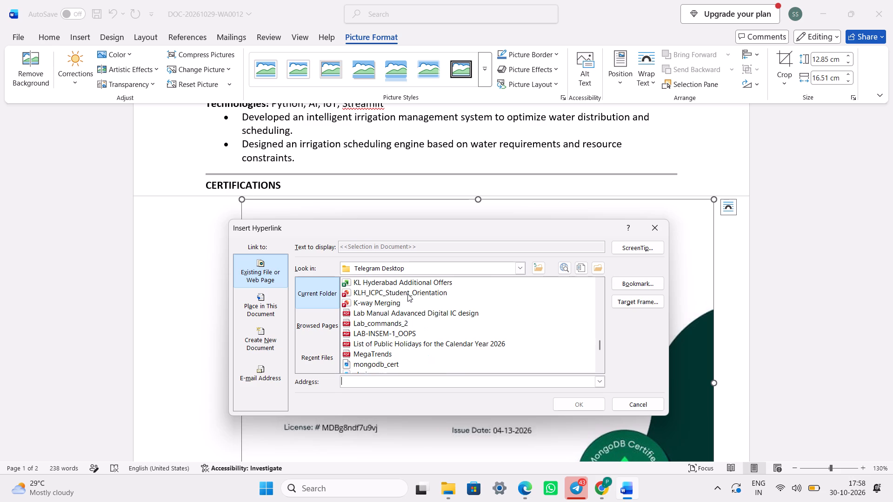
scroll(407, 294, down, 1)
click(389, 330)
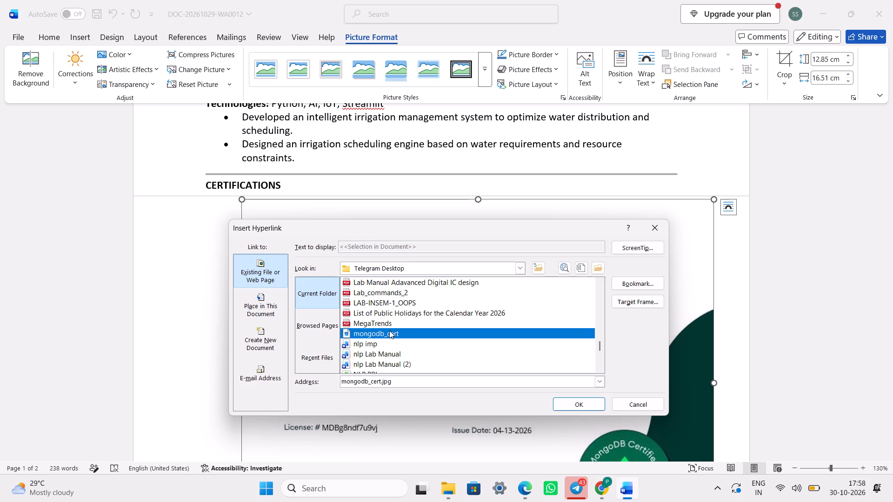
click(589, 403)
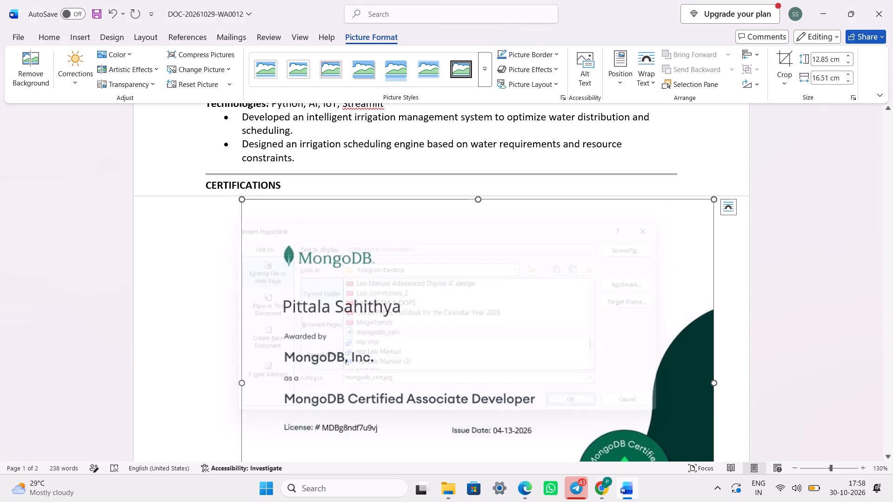
Cut the large MongoDB certificate picture from the start of the AWS certification bullet.
scroll(513, 234, down, 2)
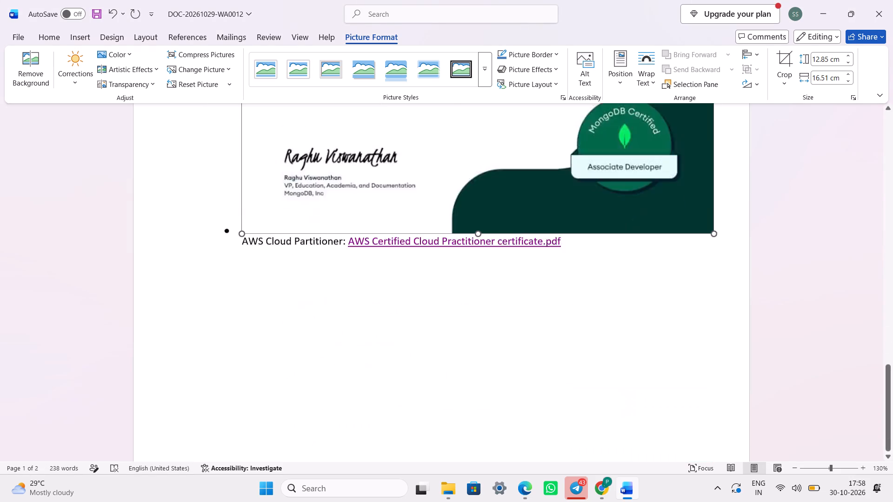
scroll(513, 234, down, 1)
scroll(513, 234, up, 2)
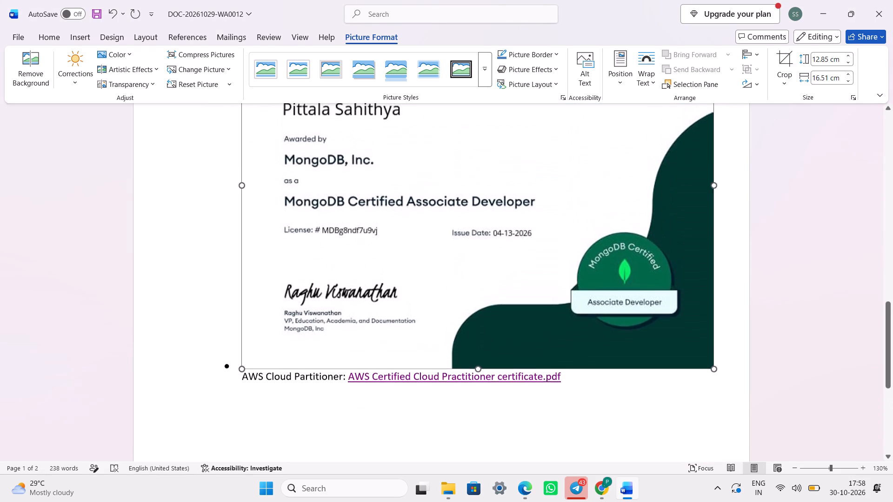
scroll(495, 244, up, 2)
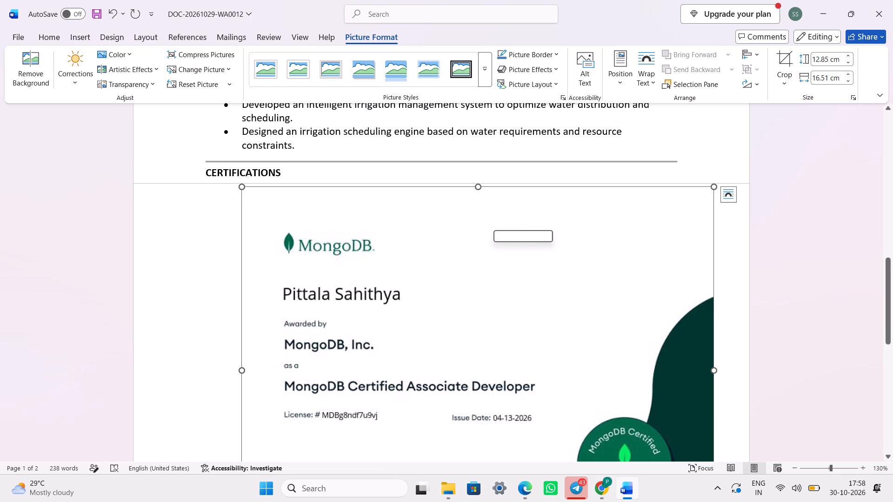
right_click(397, 216)
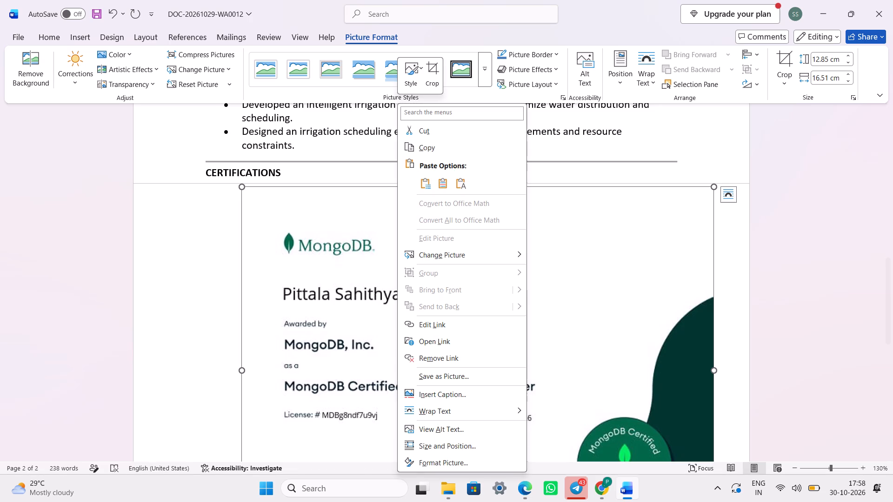
click(426, 132)
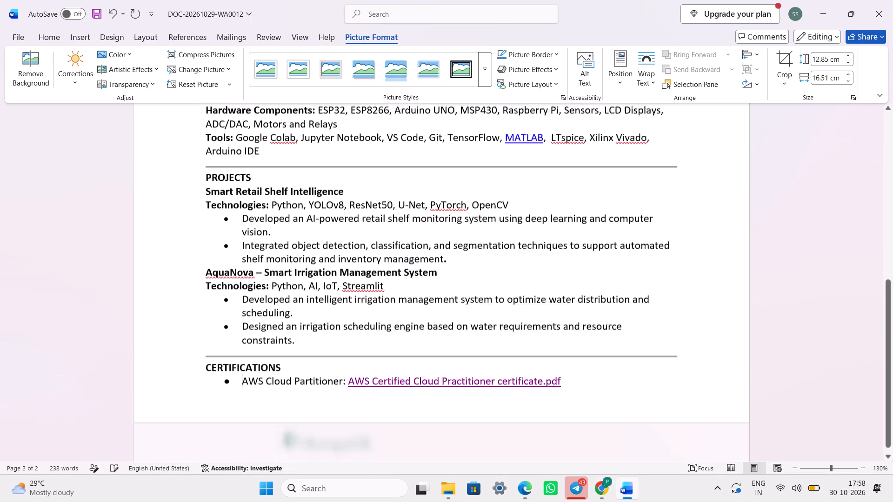
scroll(440, 271, down, 3)
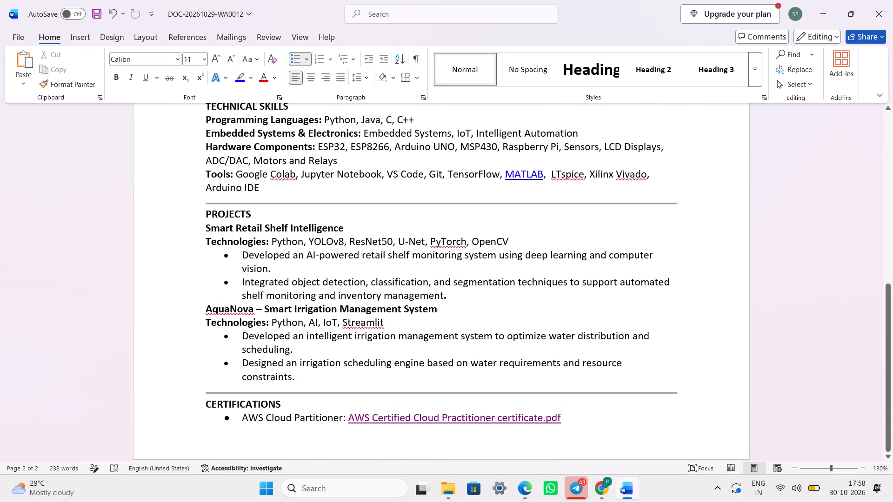
scroll(423, 357, down, 4)
scroll(423, 357, up, 5)
scroll(423, 357, down, 5)
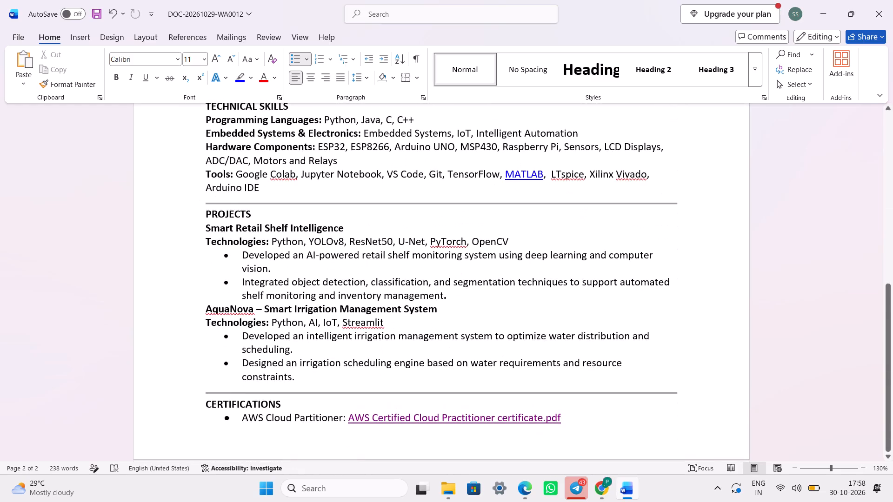
scroll(423, 357, down, 4)
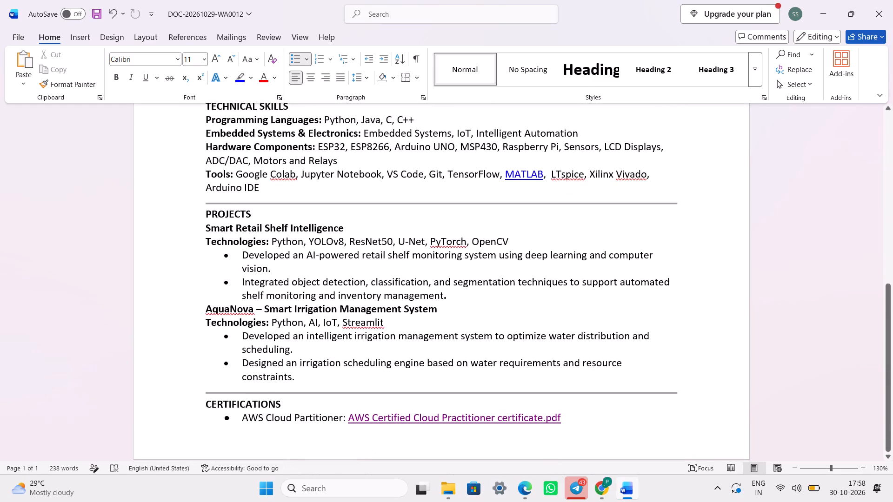
Add a bullet below the AWS certification containing a hyperlink to mongodb_cert.jpg.
click(586, 423)
click(404, 436)
Add a new bullet below the AWS certification and insert a hyperlink to mongodb_cert.jpg from the Telegram Desktop folder.
click(572, 414)
key(Return)
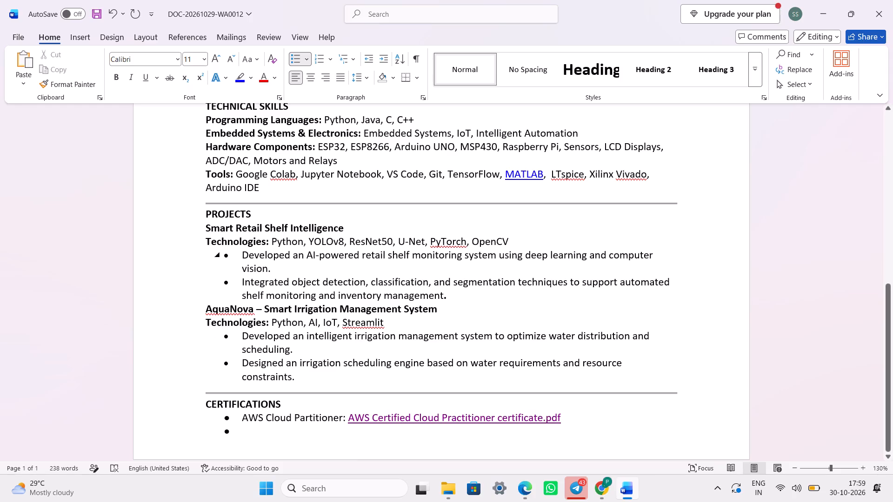
scroll(568, 262, up, 4)
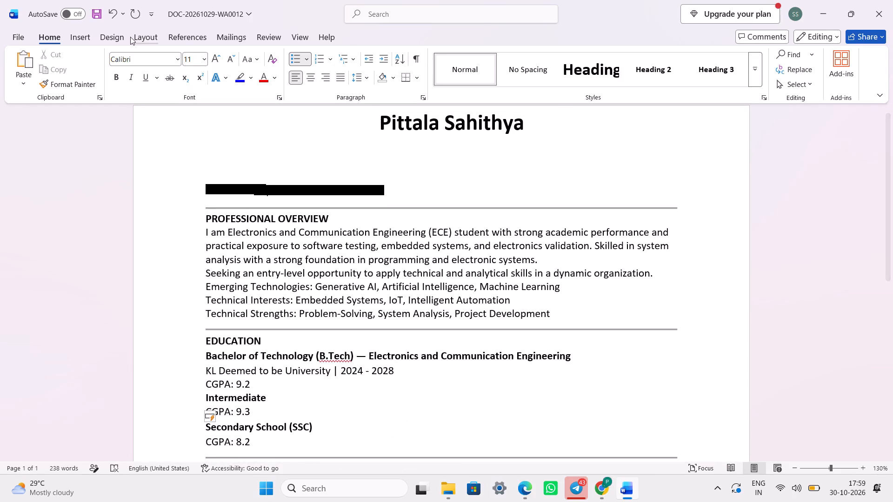
click(82, 32)
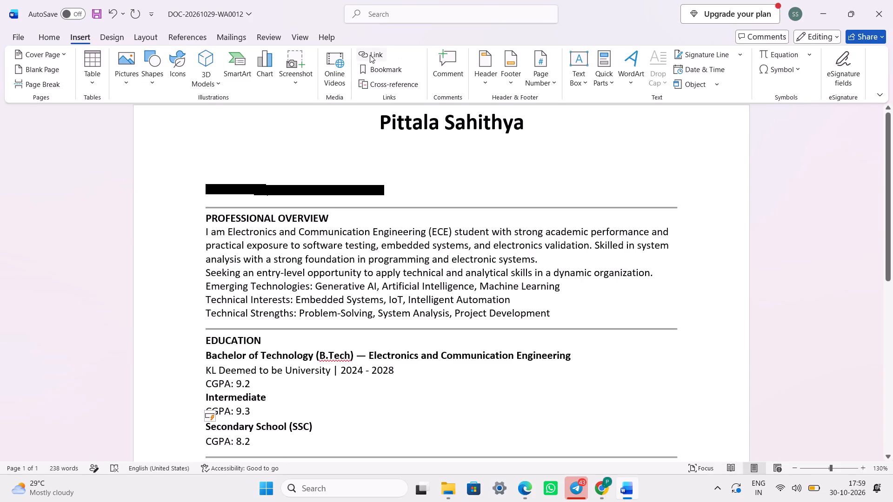
click(370, 55)
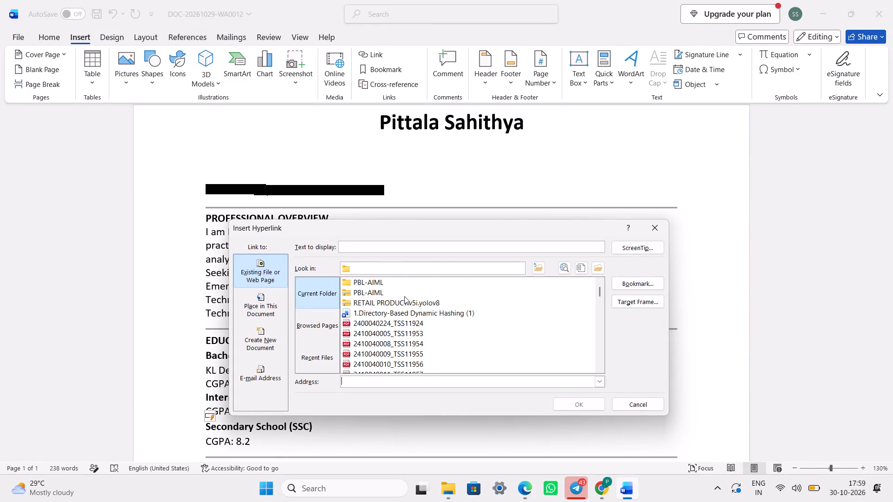
scroll(410, 310, down, 4)
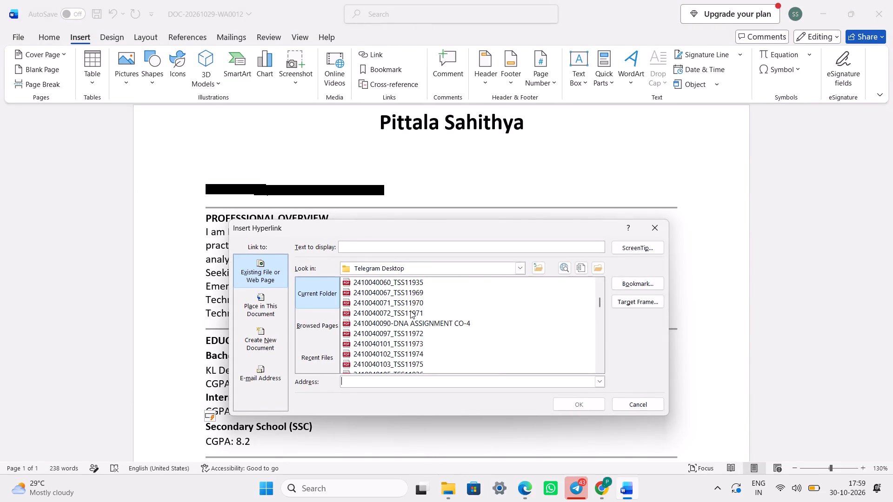
scroll(410, 310, down, 4)
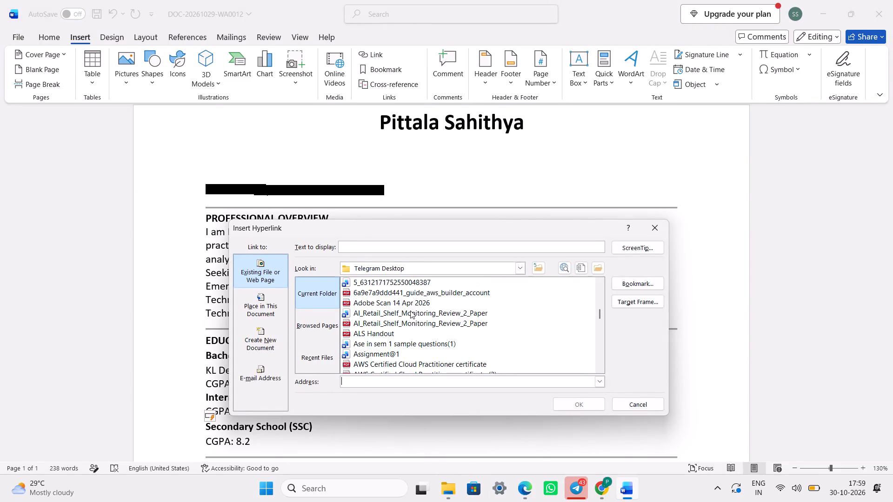
scroll(410, 341, down, 2)
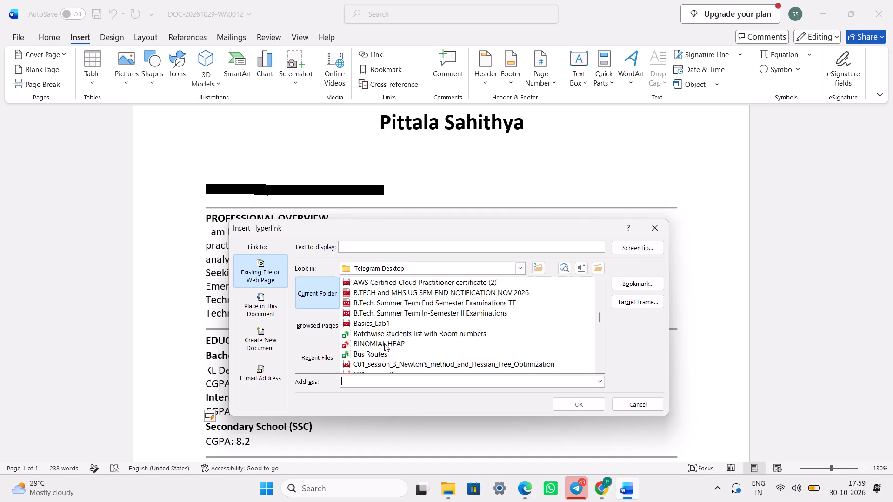
scroll(384, 343, down, 3)
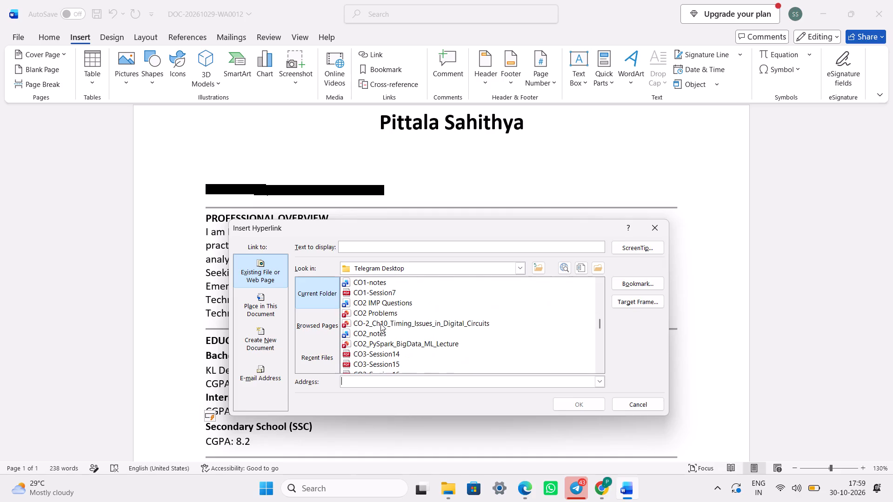
scroll(380, 324, down, 2)
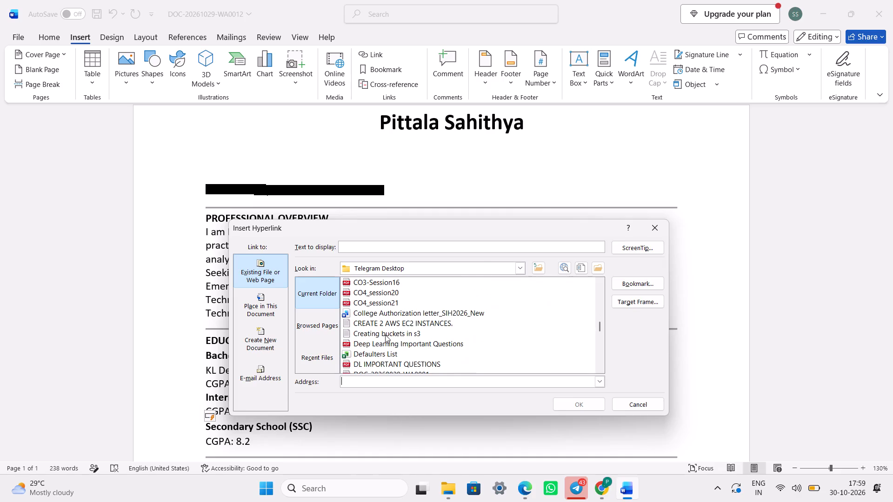
scroll(385, 335, down, 2)
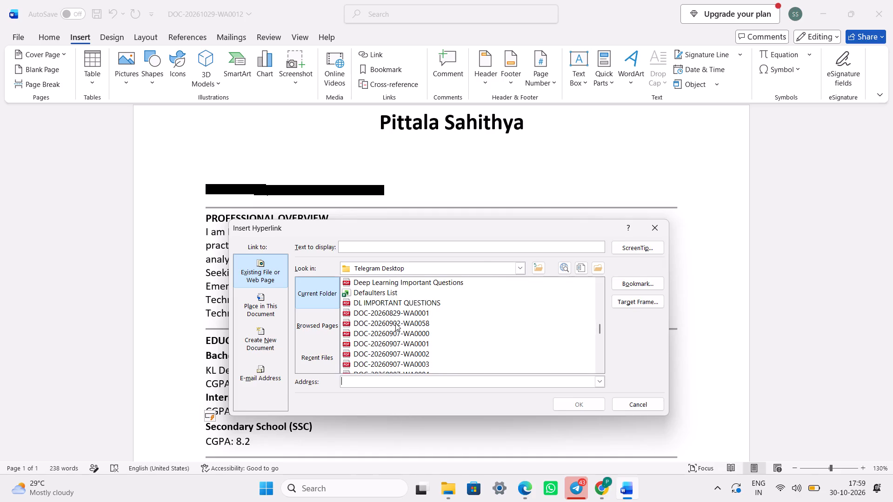
scroll(395, 323, down, 2)
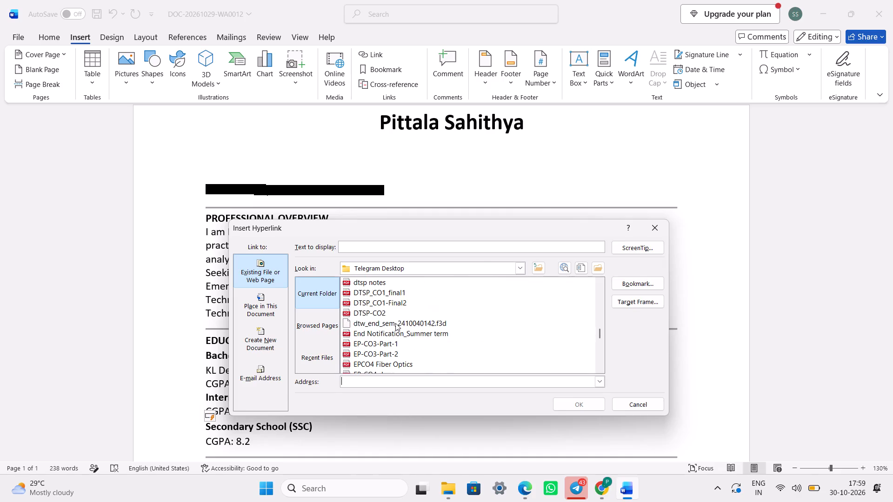
scroll(395, 323, down, 3)
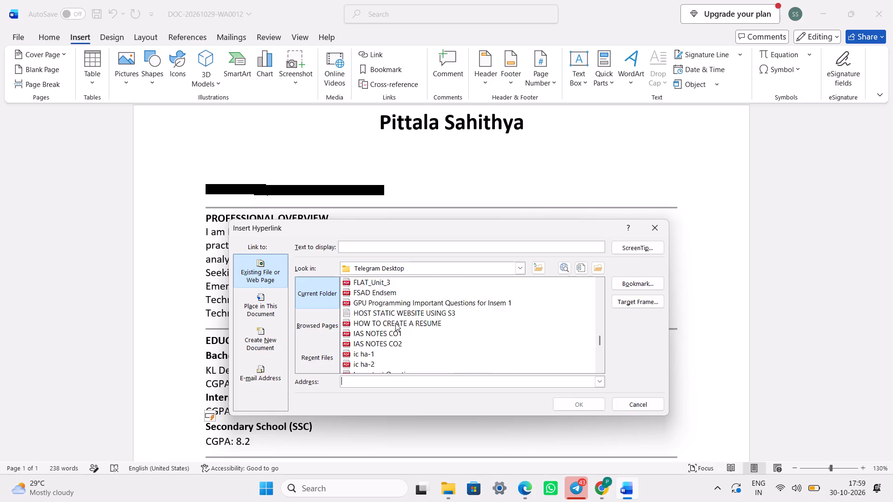
scroll(395, 323, down, 2)
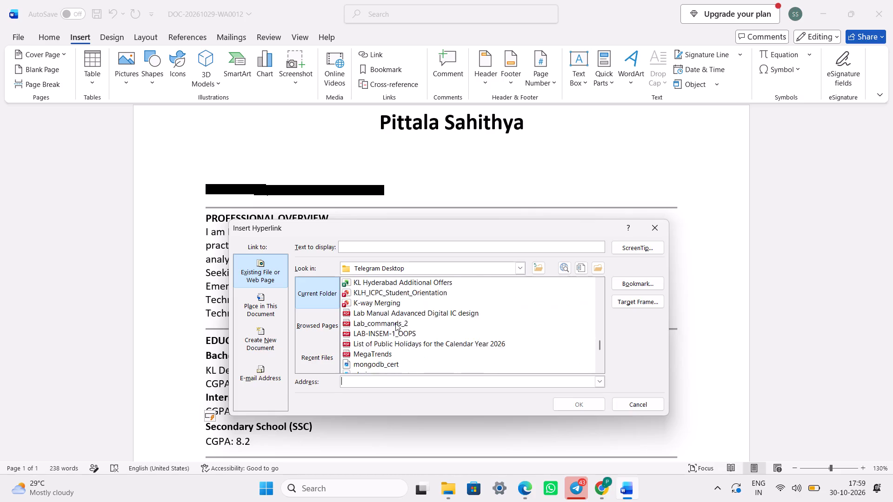
scroll(395, 323, down, 2)
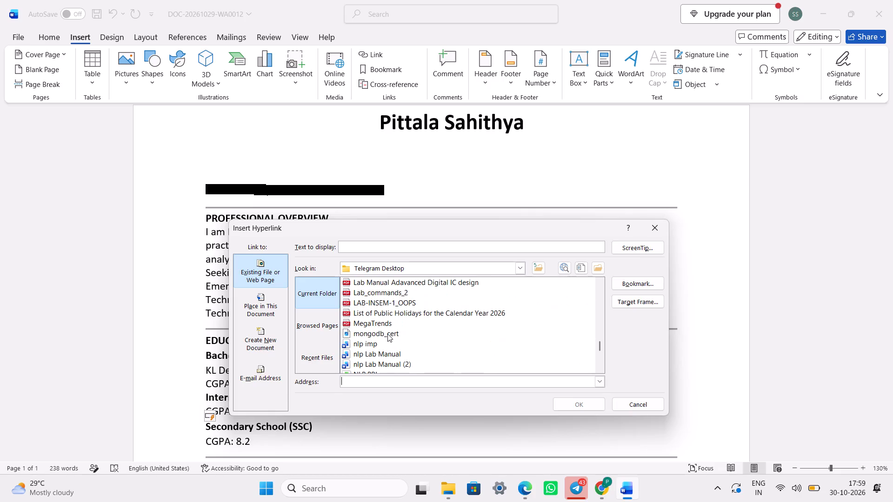
click(387, 334)
click(584, 404)
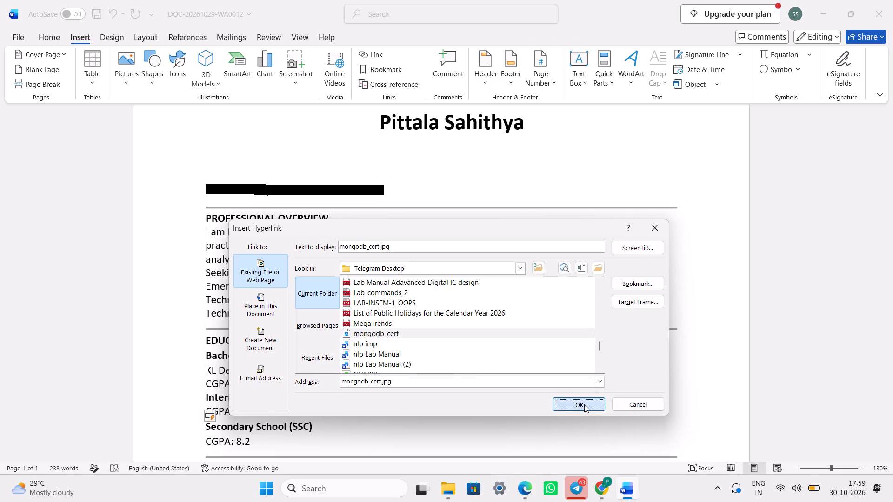
scroll(438, 360, down, 6)
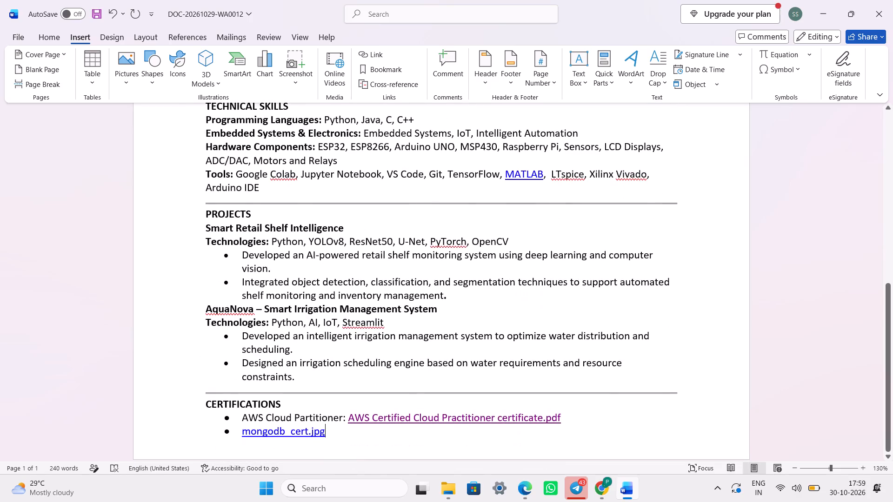
Add the label "Mongodb : " in front of the mongodb_cert.jpg link.
click(242, 436)
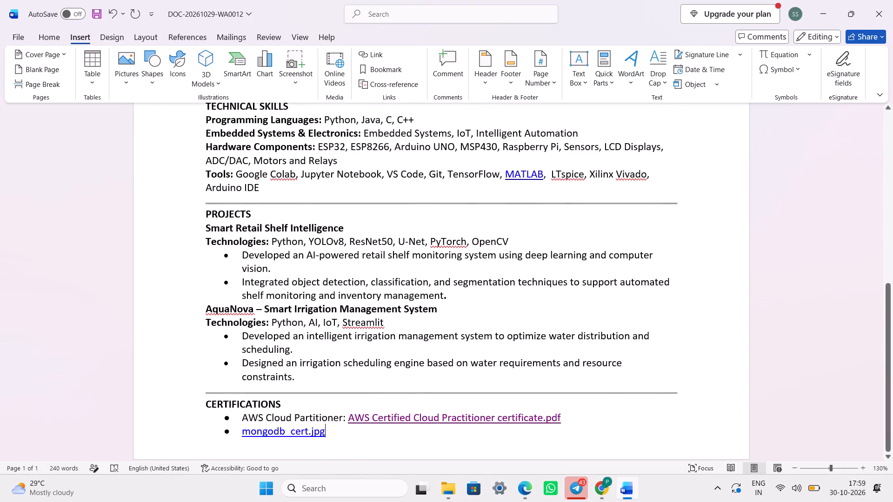
click(247, 430)
key(Left)
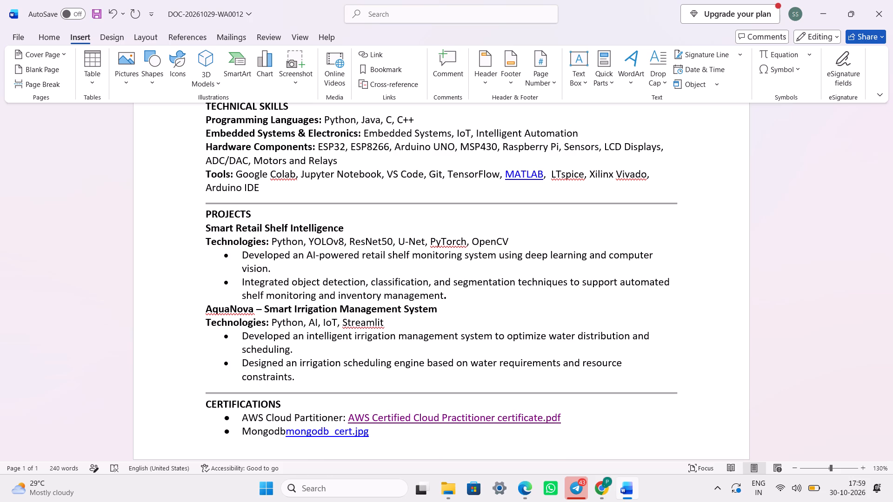
key(space)
text(:)
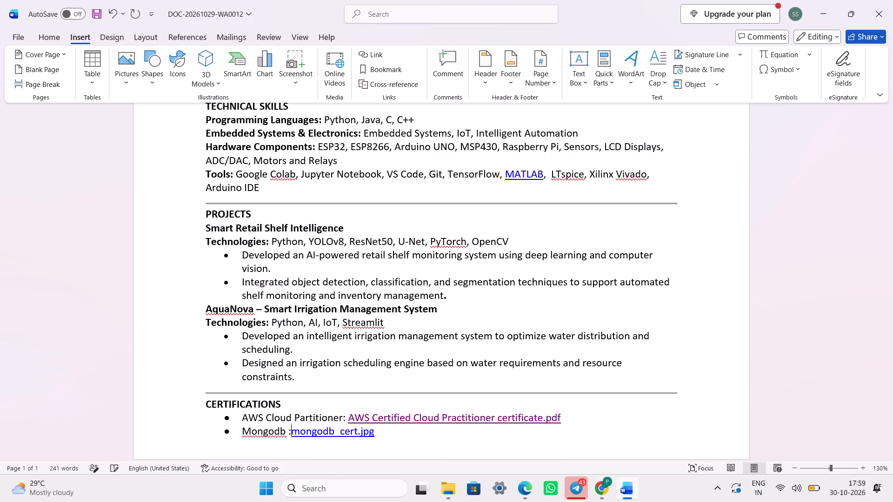
key(space)
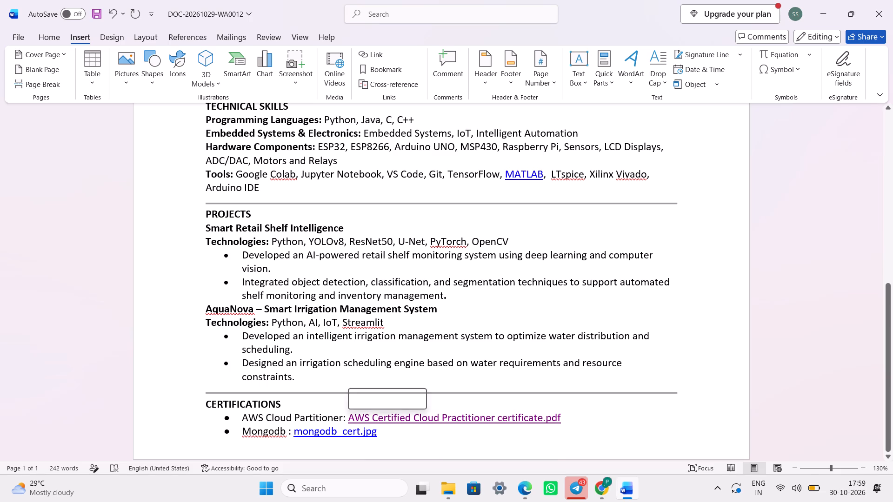
Insert a space before the colon in the "AWS Cloud Partitioner" label.
click(343, 416)
key(space)
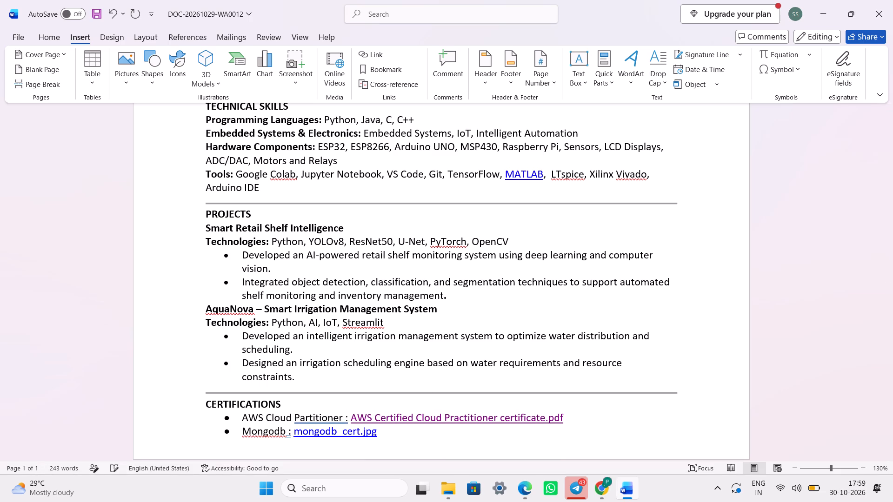
click(393, 429)
Make the word MATLAB bold in the Tools line of Technical Skills and highlight it blue.
scroll(460, 330, up, 1)
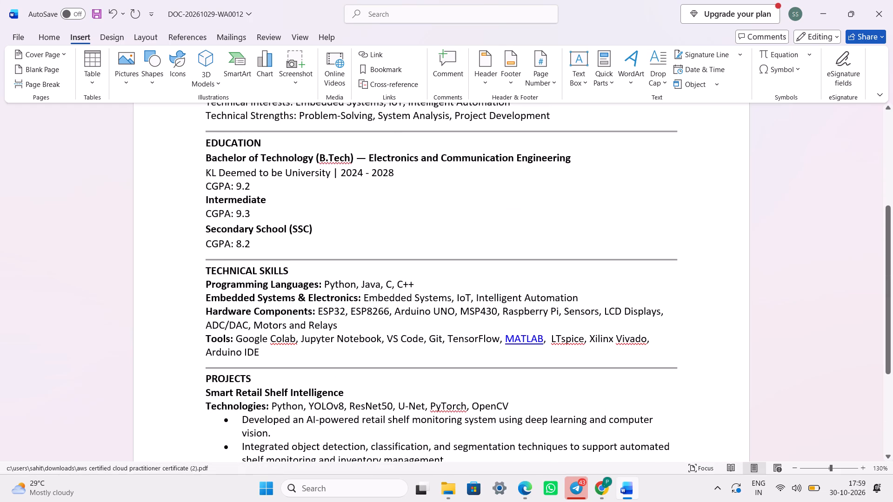
drag(543, 337, 506, 340)
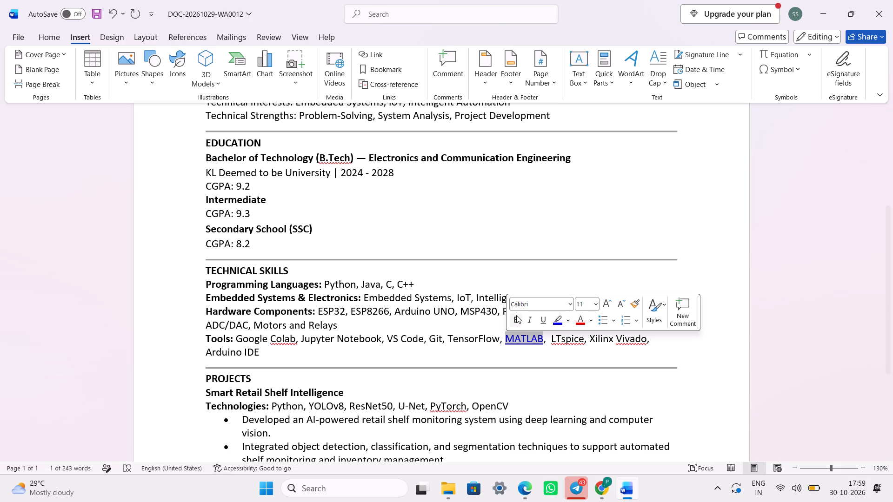
click(516, 315)
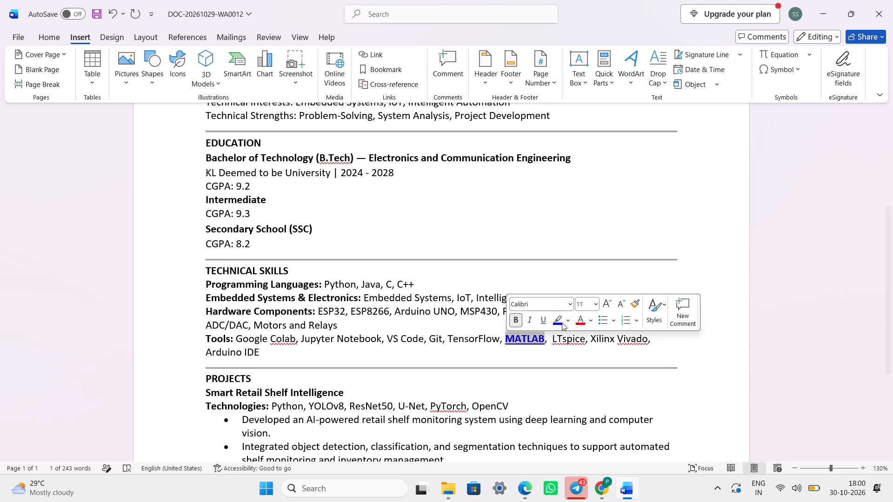
click(562, 323)
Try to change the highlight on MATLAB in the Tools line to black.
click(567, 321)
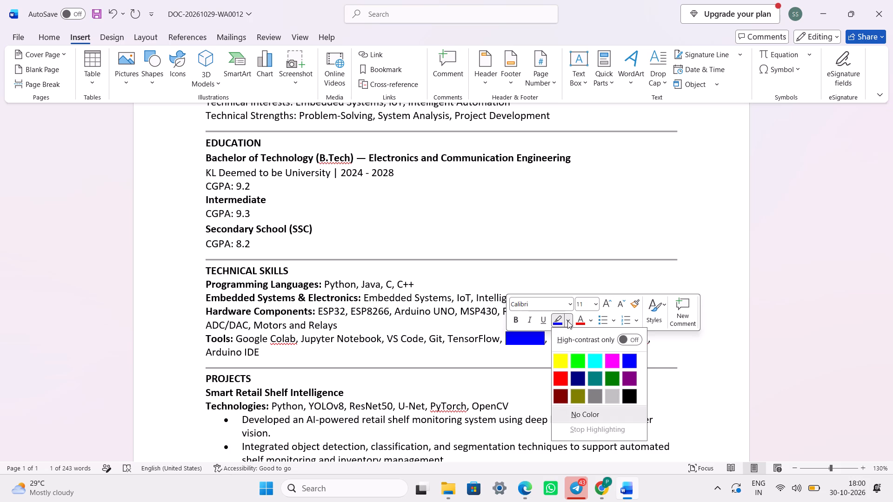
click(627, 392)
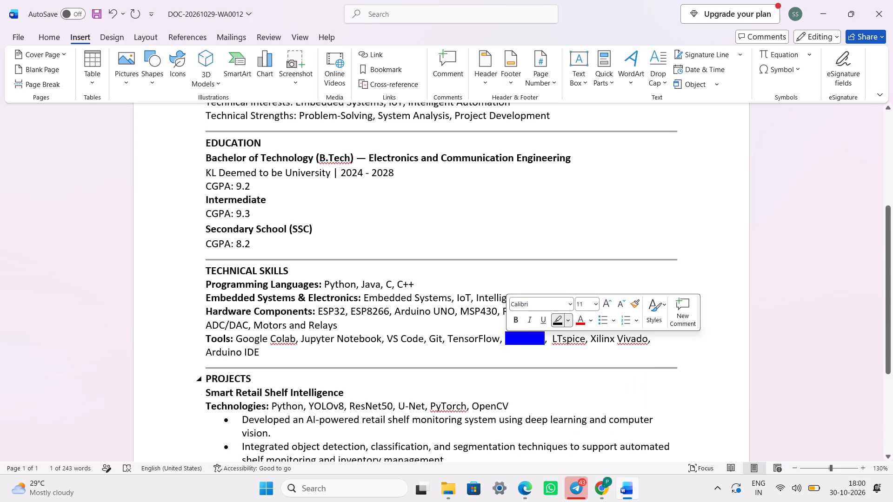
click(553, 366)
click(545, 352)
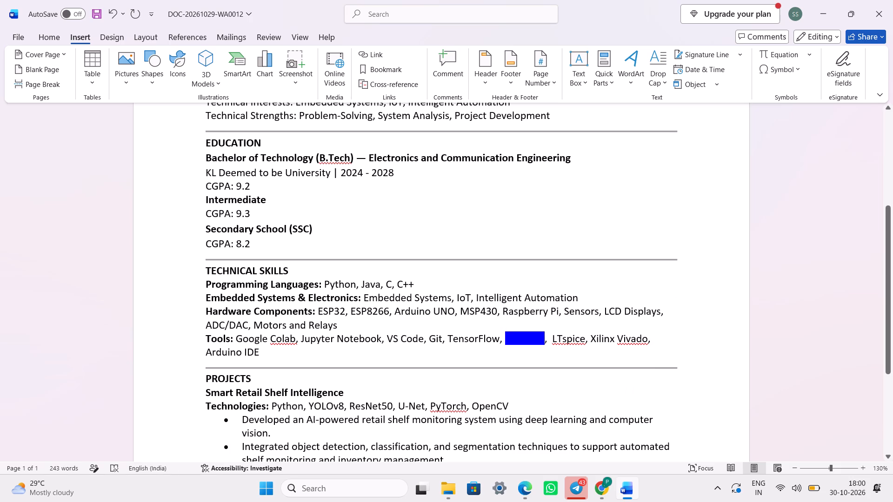
Delete the highlighted MATLAB in the Tools line of Technical Skills and retype it as "Matlab" without highlighting.
click(545, 337)
key(BackSpace)
key(BackSpace)
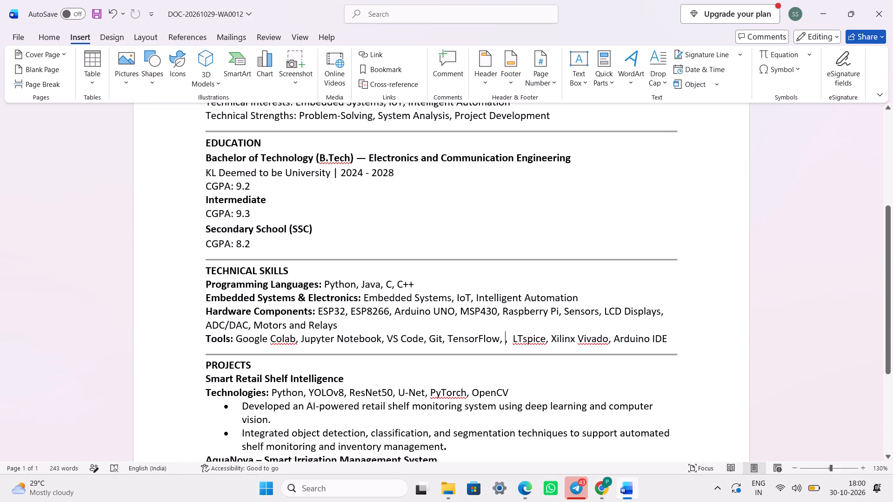
text(ath)
key(BackSpace)
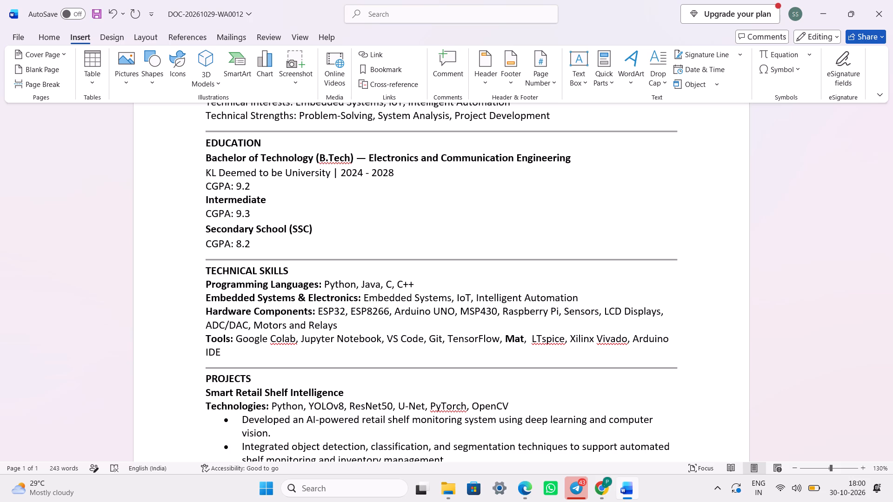
text(la)
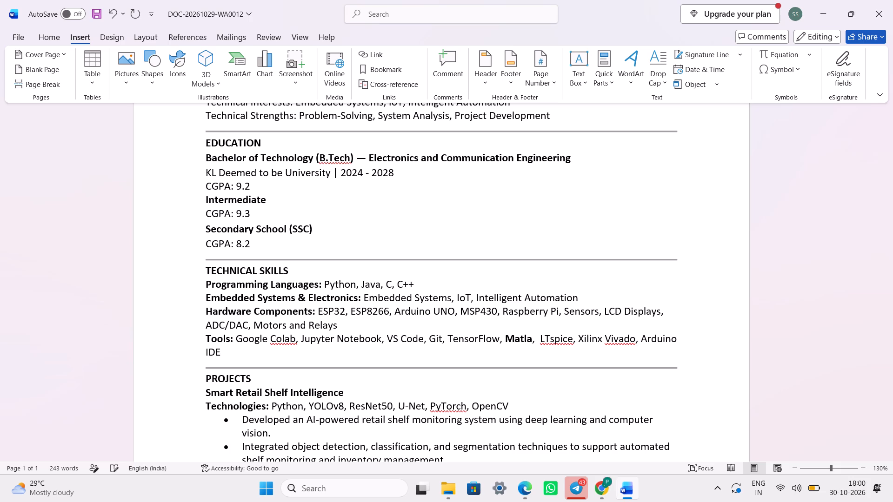
key(b)
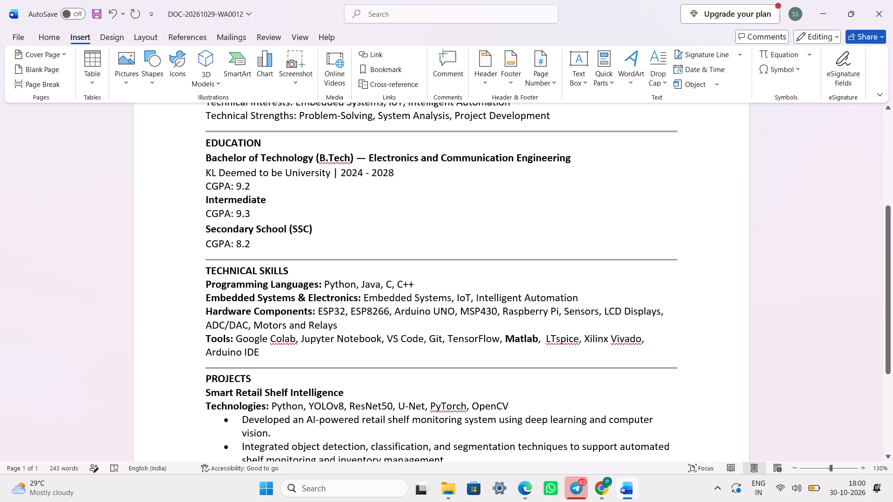
Remove the bold formatting from Matlab in the Tools line.
drag(536, 338, 507, 337)
click(514, 322)
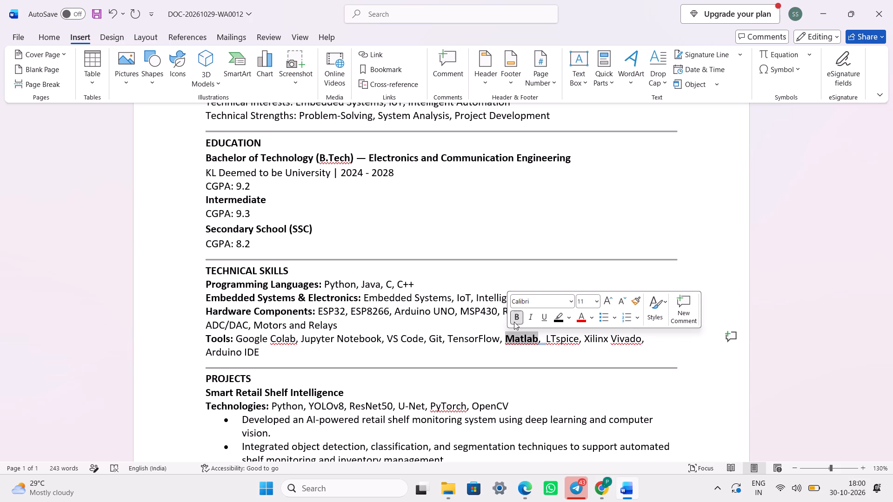
click(545, 372)
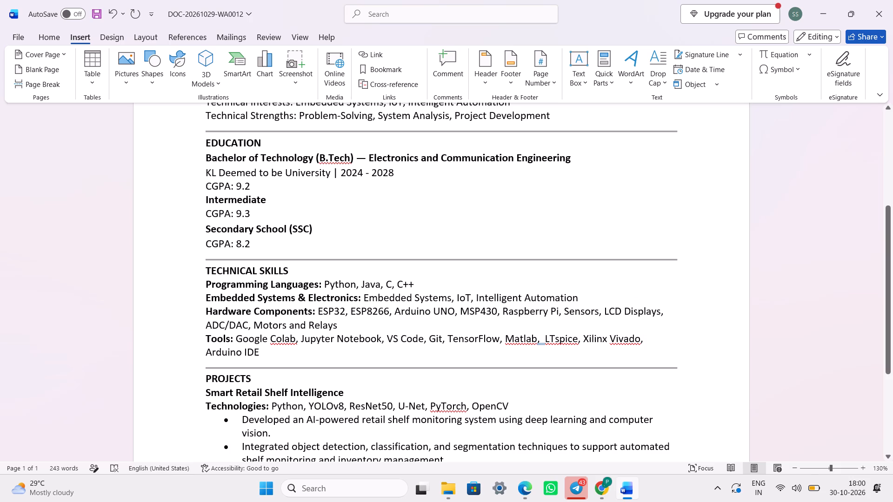
Remove the extra space before LTspice in the Tools line so only one follows the comma.
click(546, 339)
key(BackSpace)
key(space)
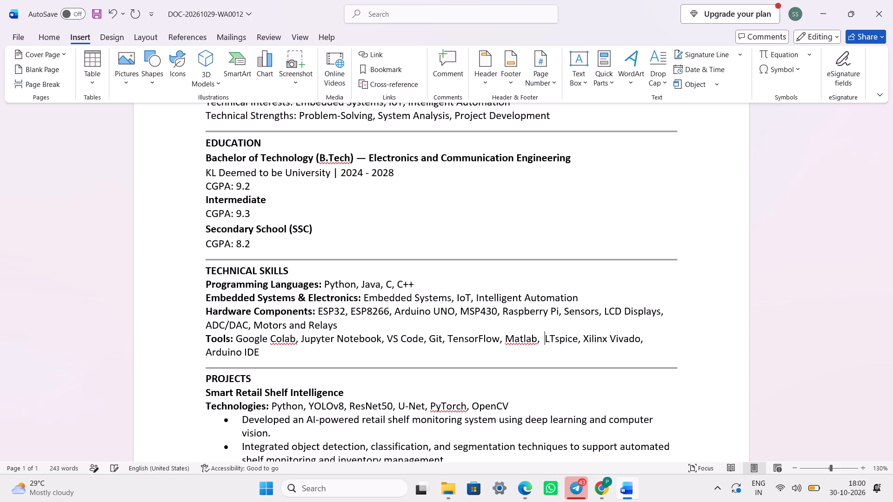
key(BackSpace)
Review the whole résumé from the name heading through Technical Skills and Projects to Certifications.
scroll(546, 339, down, 1)
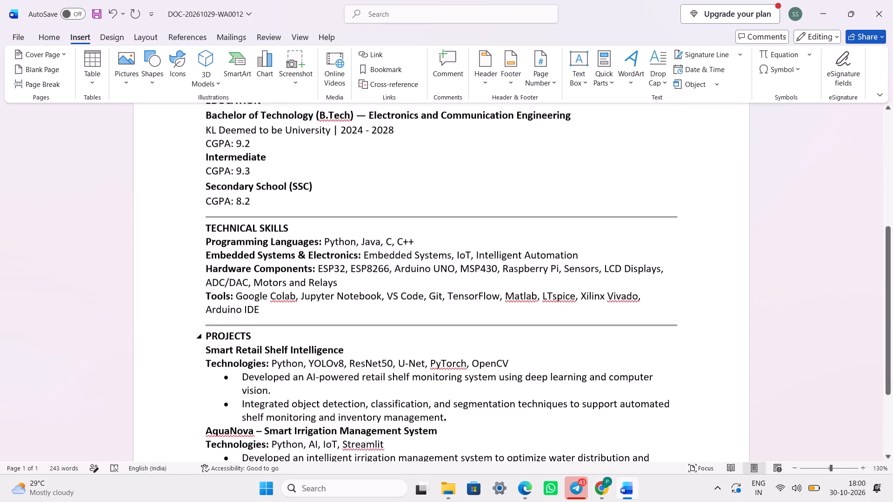
click(567, 317)
scroll(567, 317, down, 2)
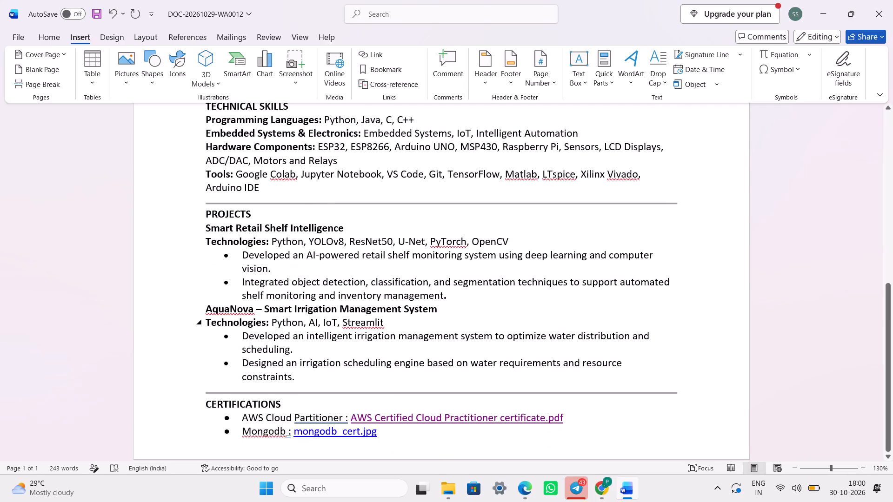
scroll(567, 317, down, 1)
scroll(542, 251, down, 2)
scroll(542, 251, up, 3)
scroll(542, 251, down, 7)
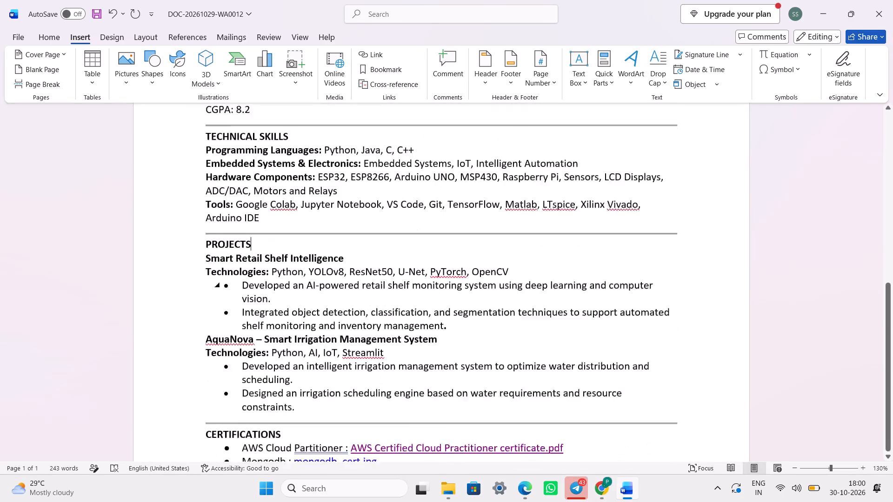
scroll(542, 251, up, 4)
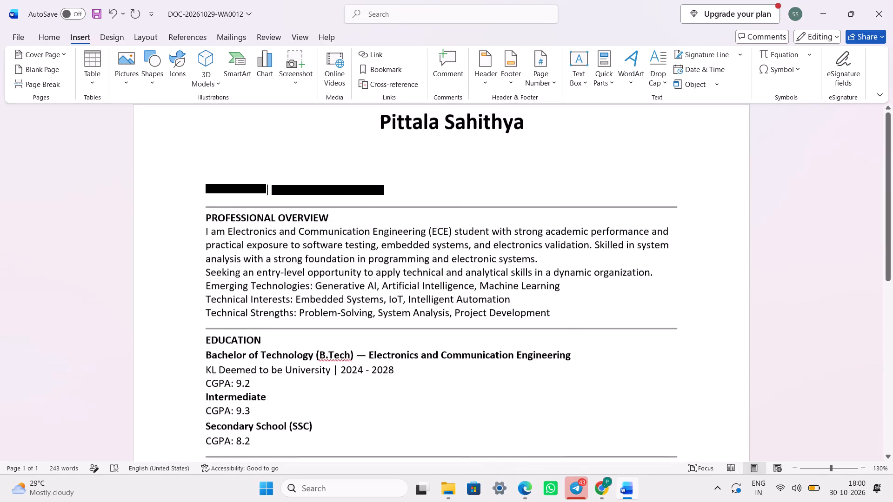
scroll(542, 251, down, 8)
scroll(542, 251, up, 8)
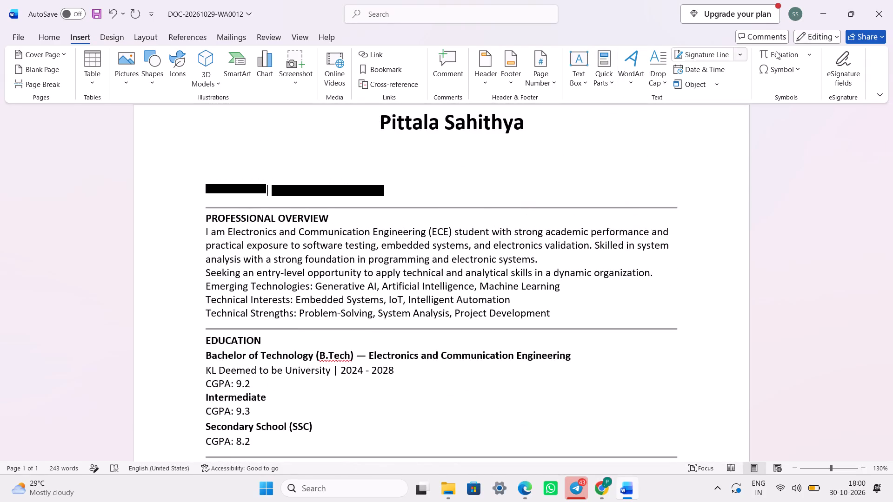
Save the résumé document.
click(94, 13)
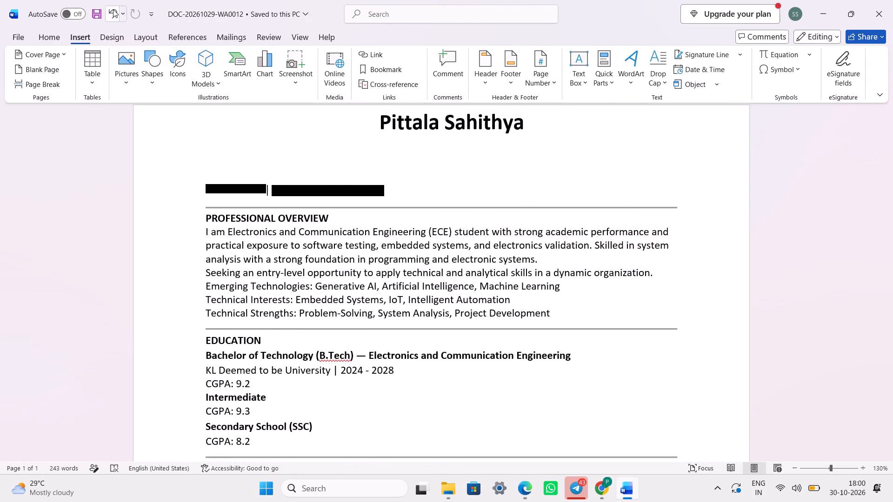
Open the document window's system options for restoring, minimizing or closing it.
right_click(276, 7)
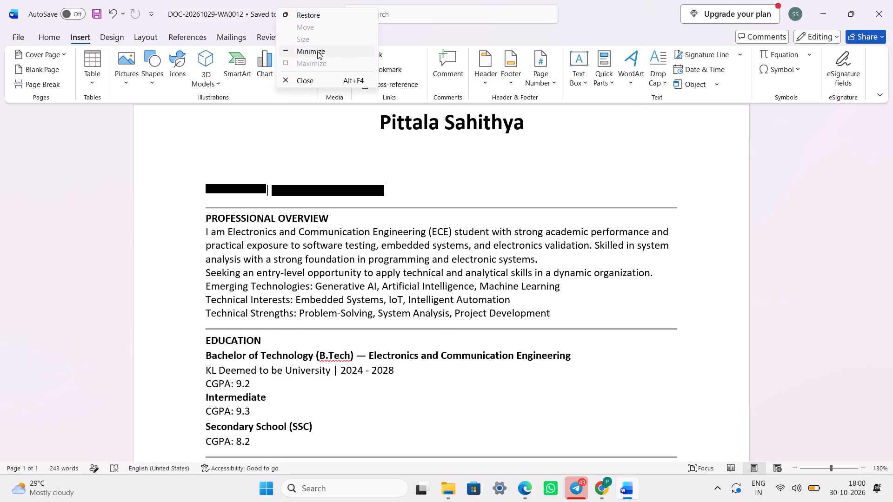
Save the résumé document again.
click(217, 7)
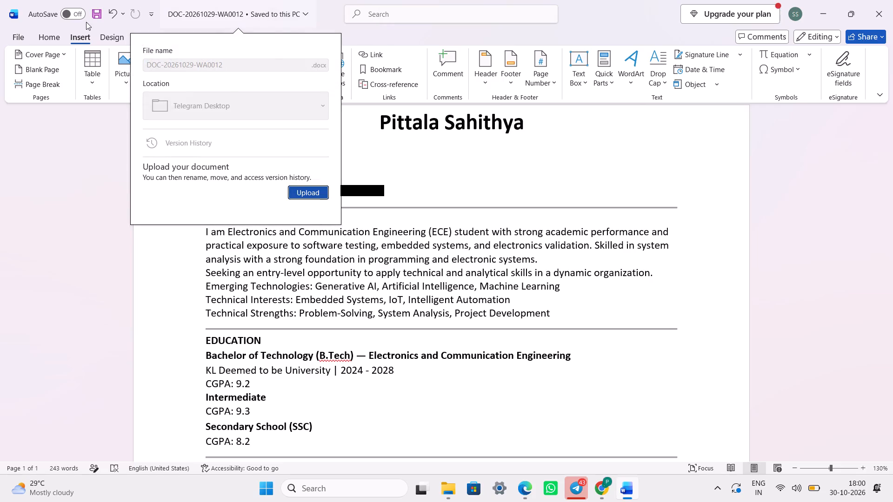
click(93, 15)
click(93, 15)
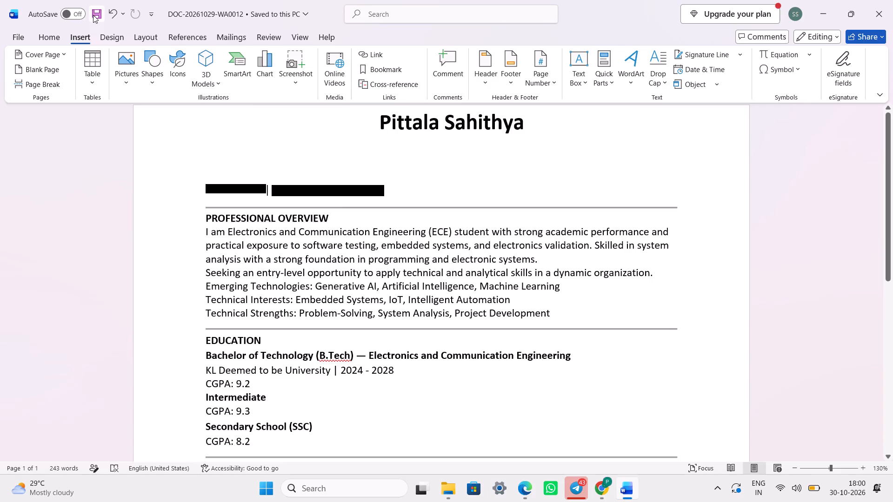
Close the résumé document window.
click(892, 0)
Close the browser window showing the Project Summary chat.
click(892, 0)
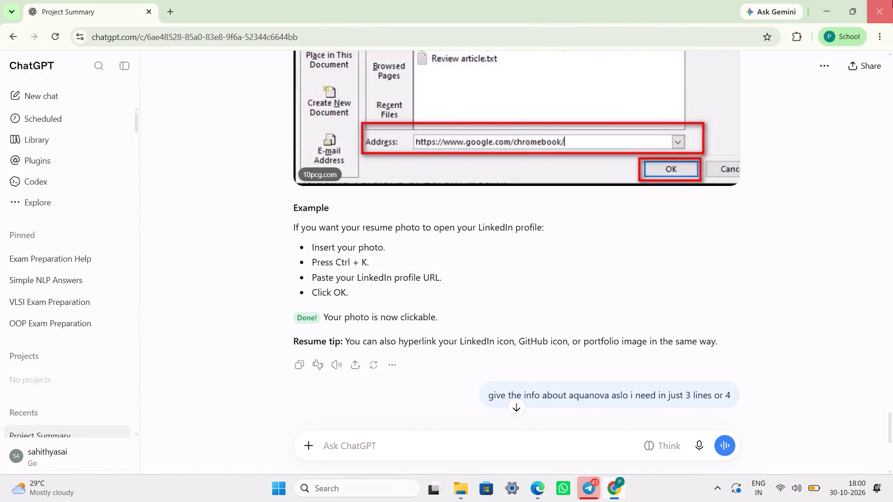
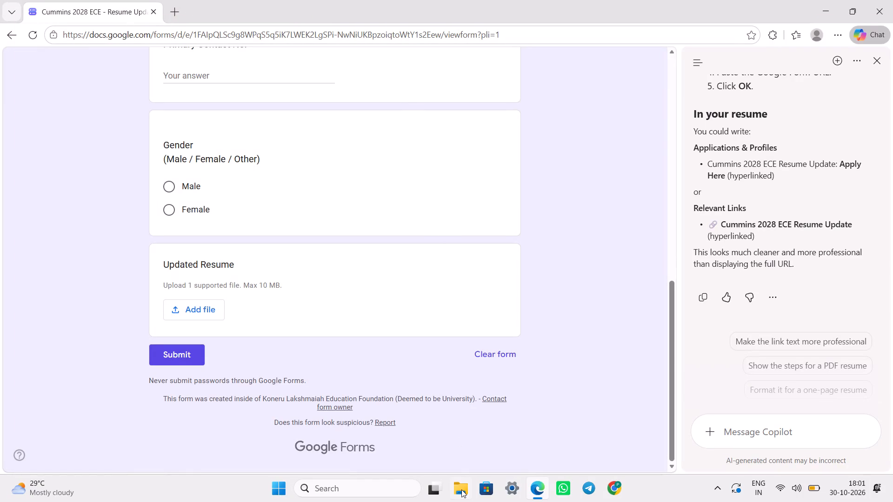
Switch to File Explorer, open the recent Word document DOC-20261029-WA0012 to check its content, and close it.
double_click(461, 489)
click(456, 493)
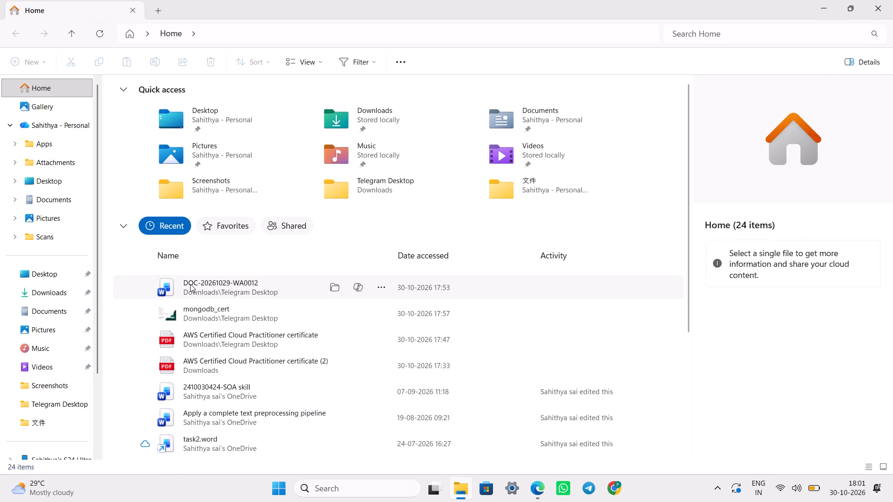
double_click(190, 284)
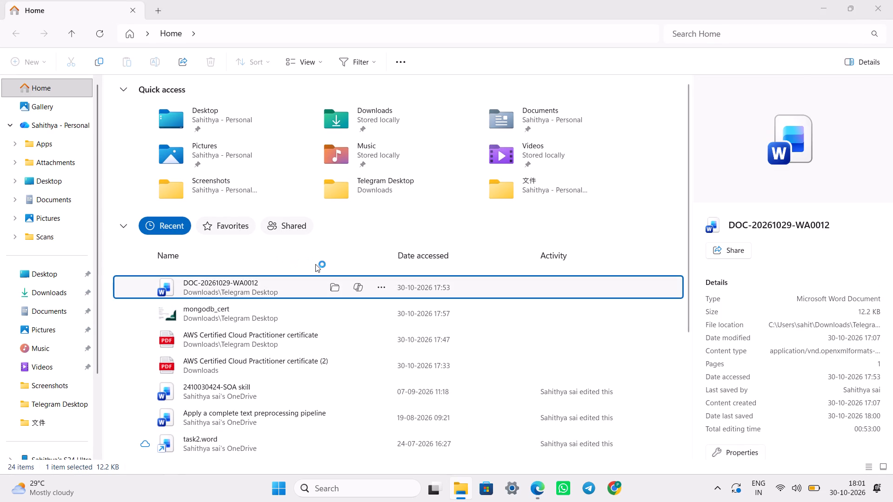
scroll(449, 235, down, 3)
scroll(449, 235, up, 5)
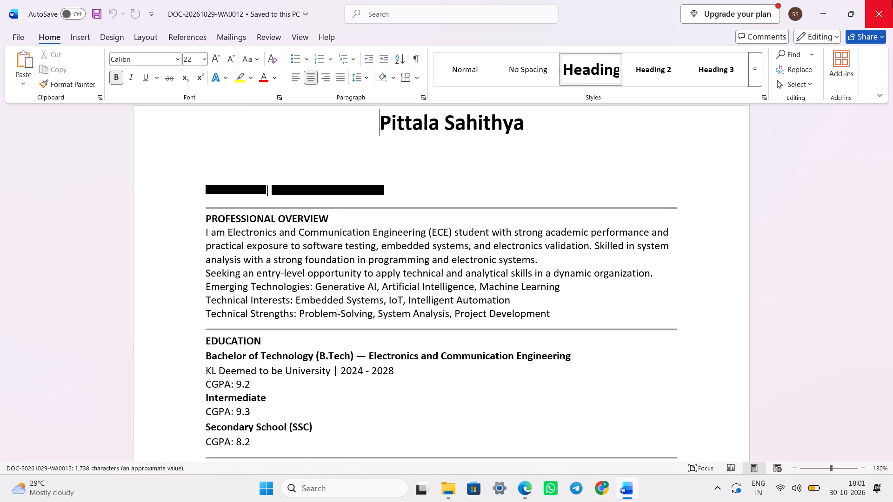
click(892, 0)
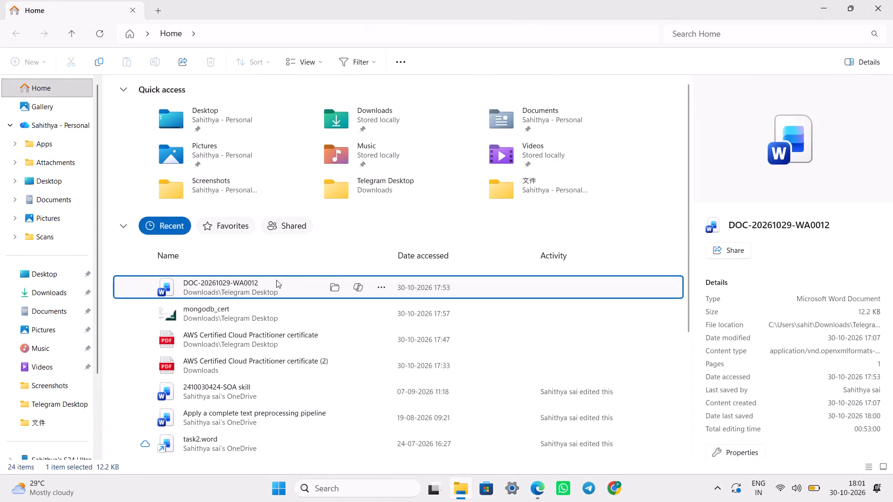
Browse the Downloads and Desktop folders for the résumé file and open the Telegram Desktop folder inside Downloads.
click(34, 293)
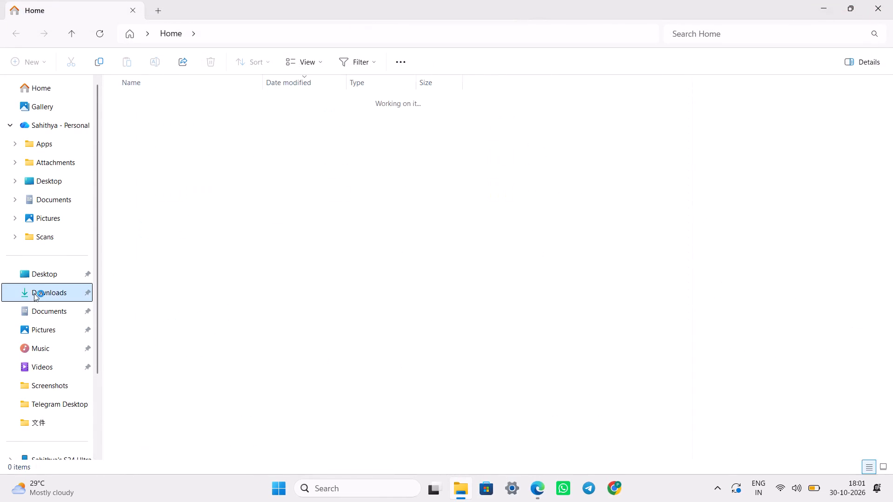
scroll(50, 238, up, 1)
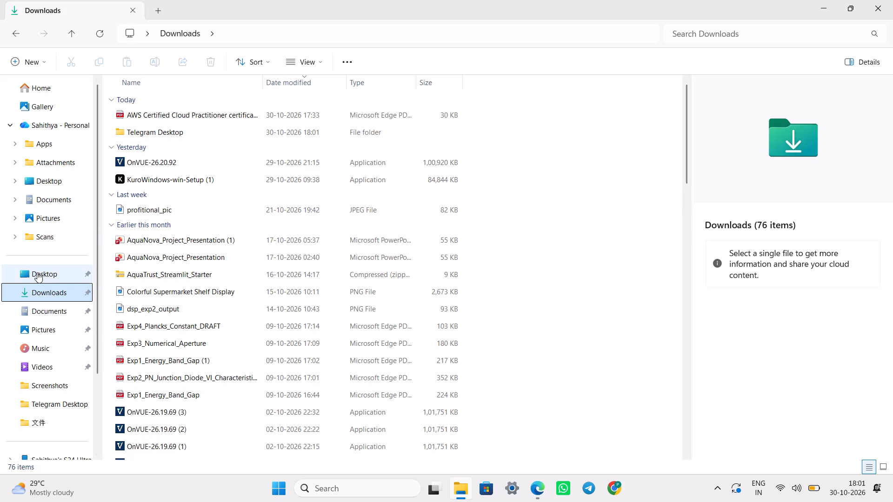
scroll(37, 272, down, 2)
scroll(37, 272, up, 1)
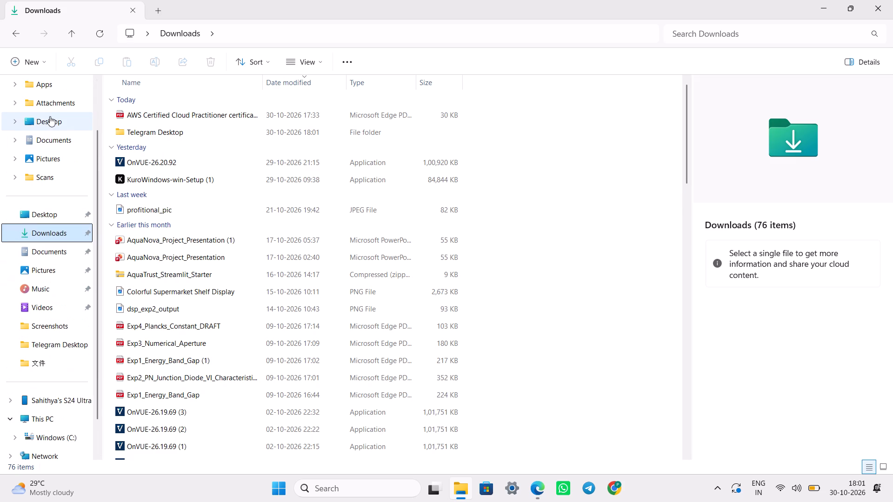
click(50, 116)
scroll(52, 217, down, 1)
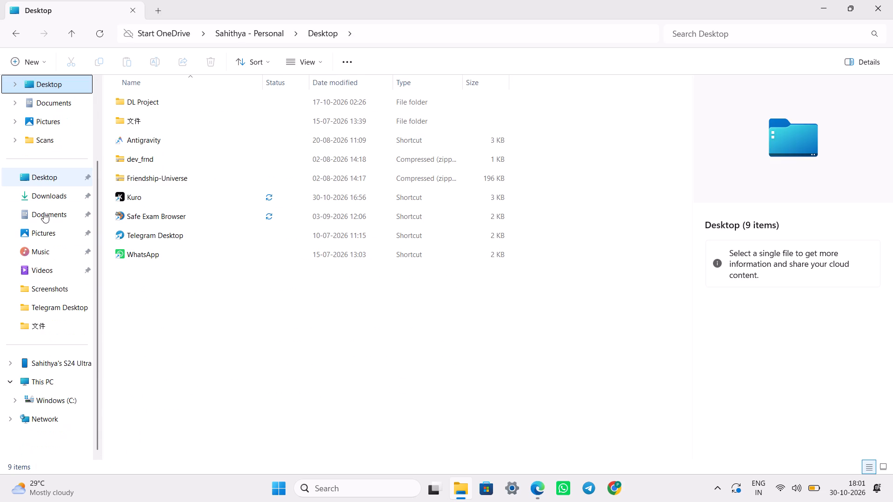
click(44, 212)
click(43, 179)
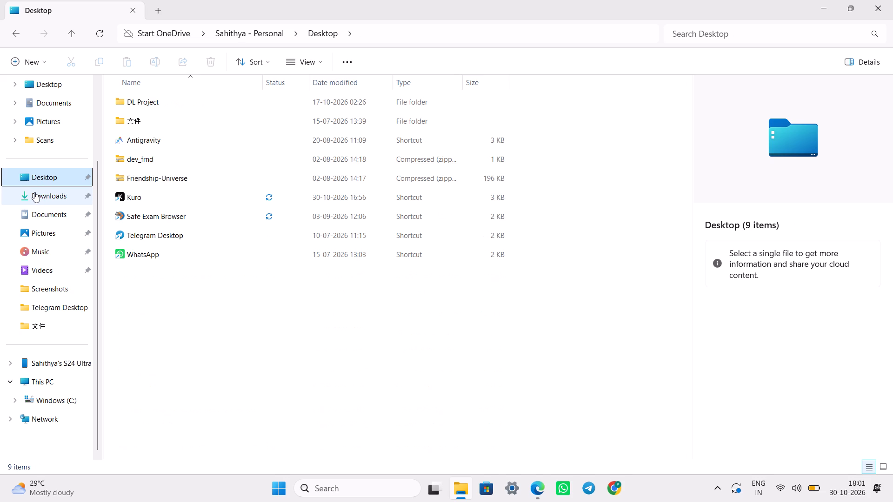
click(34, 192)
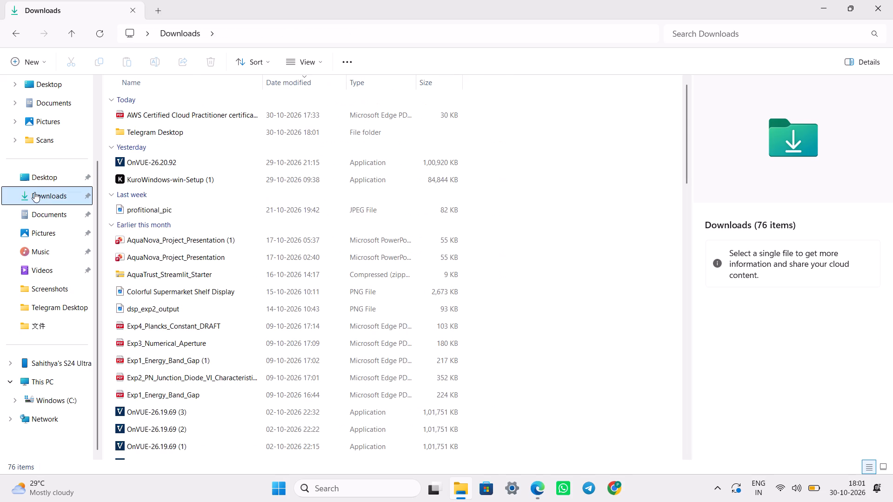
double_click(166, 125)
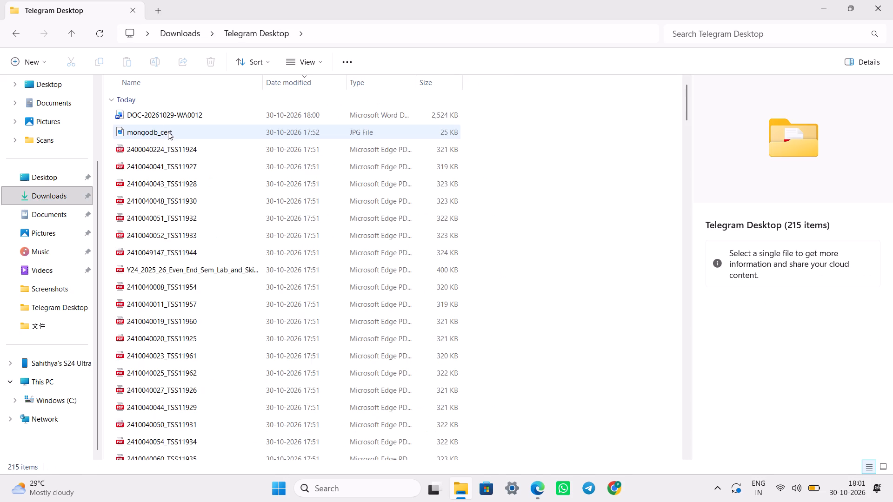
Open DOC-20261029-WA0012 from the Telegram Desktop folder to check that it is the résumé, and close it.
double_click(175, 118)
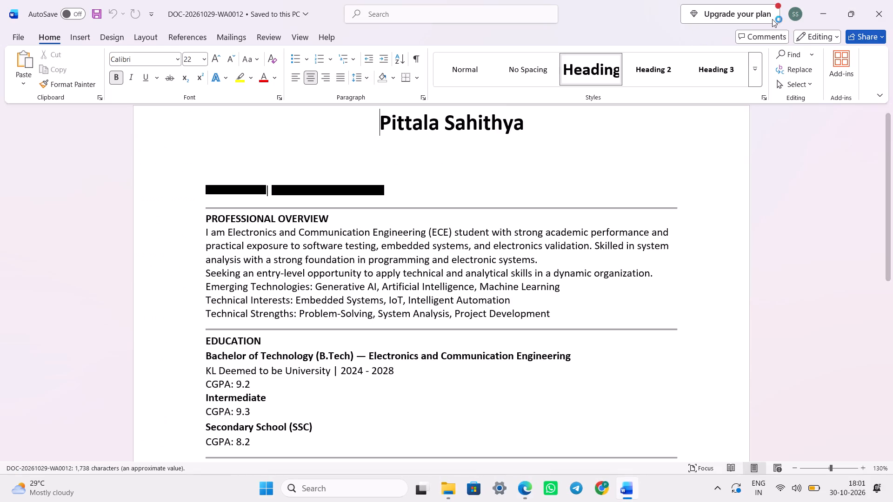
click(892, 0)
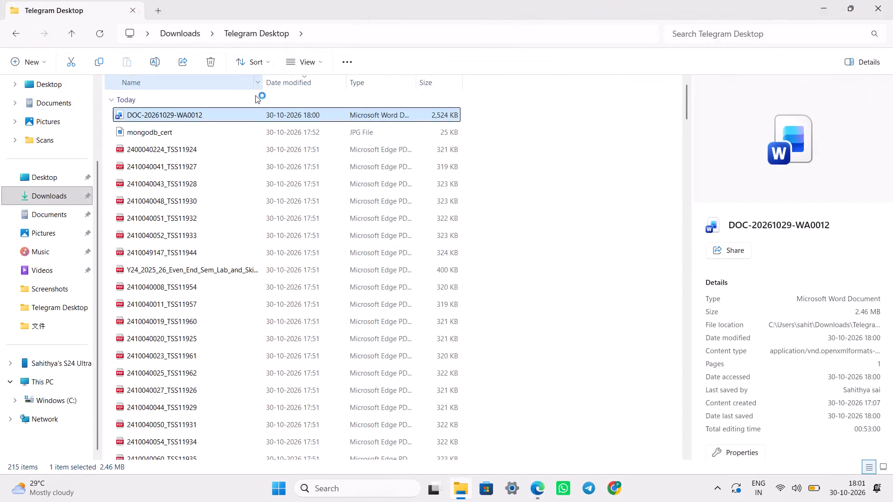
Rename the DOC-20261029-WA0012 file with a name beginning "resume_".
right_click(250, 115)
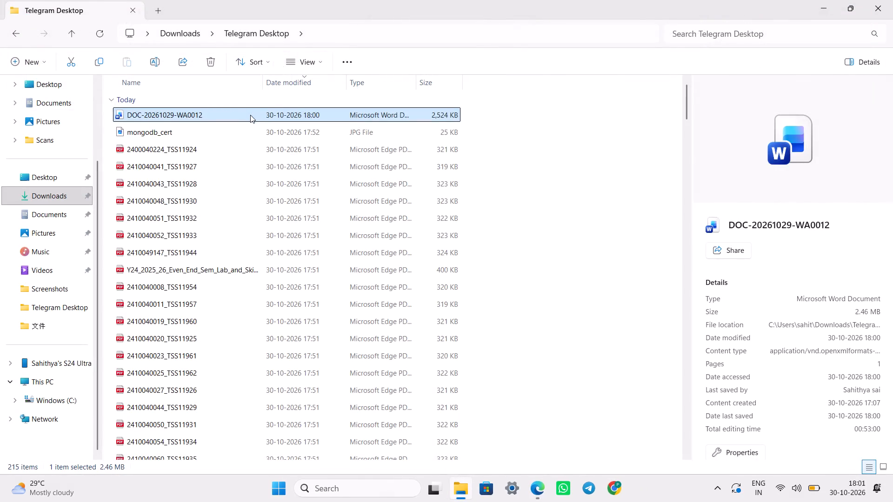
click(352, 129)
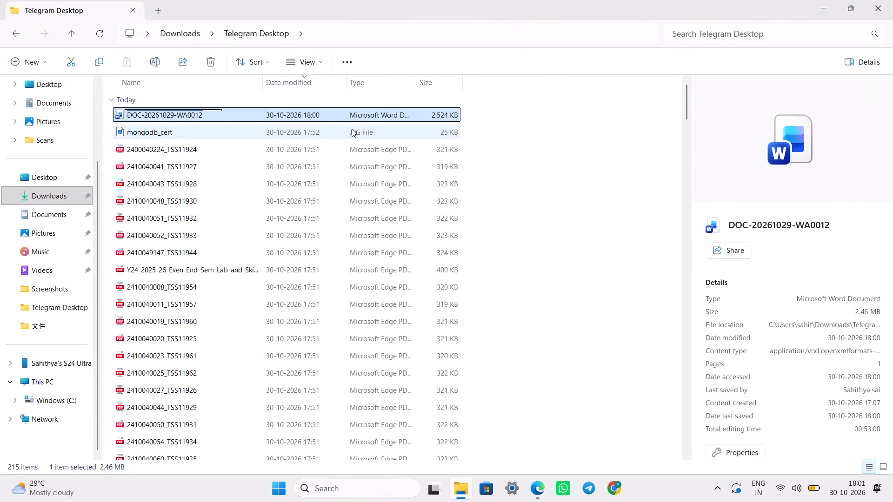
key(BackSpace)
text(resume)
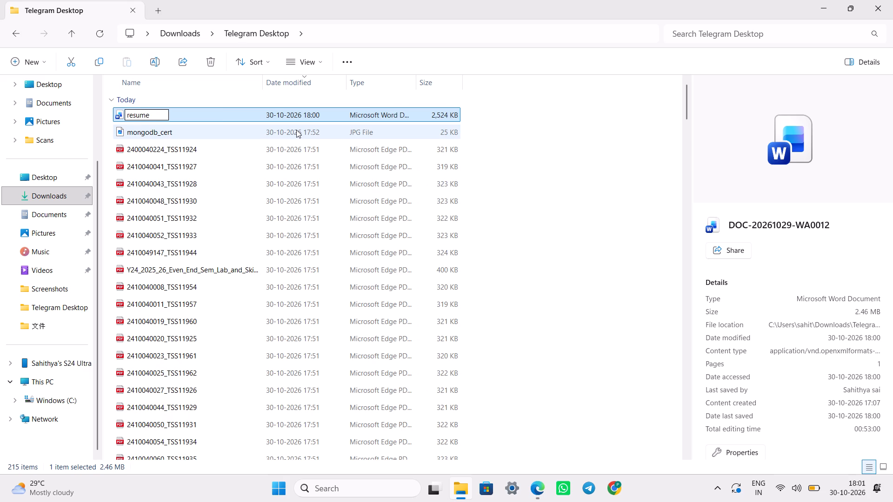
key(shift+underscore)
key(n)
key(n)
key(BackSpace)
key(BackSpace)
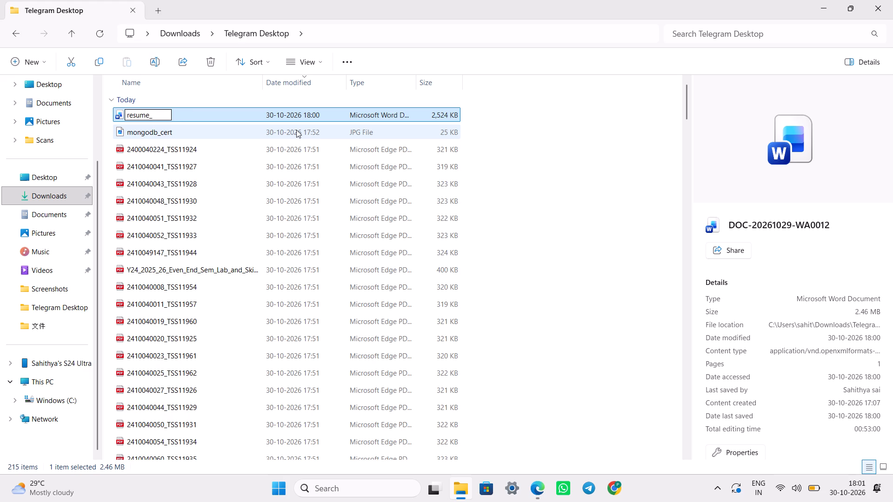
Rename the résumé Word document in the Telegram Desktop folder as resume_sai.
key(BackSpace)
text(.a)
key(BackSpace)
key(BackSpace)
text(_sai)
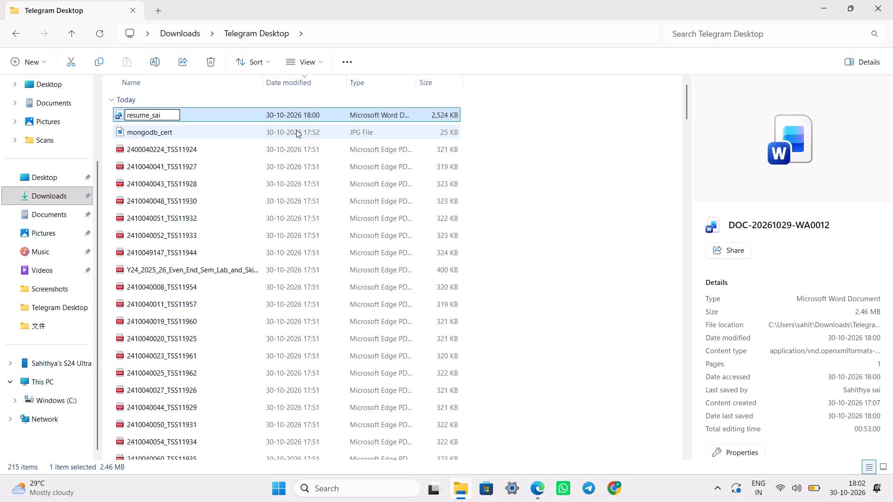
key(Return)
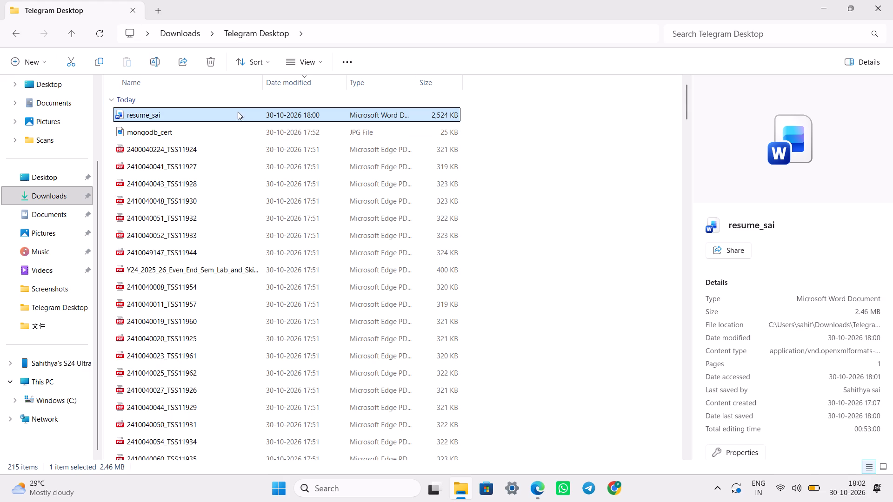
Switch to the Cummins 2028 ECE - Resume Update form in Edge and agree to record the account email with the response.
click(540, 489)
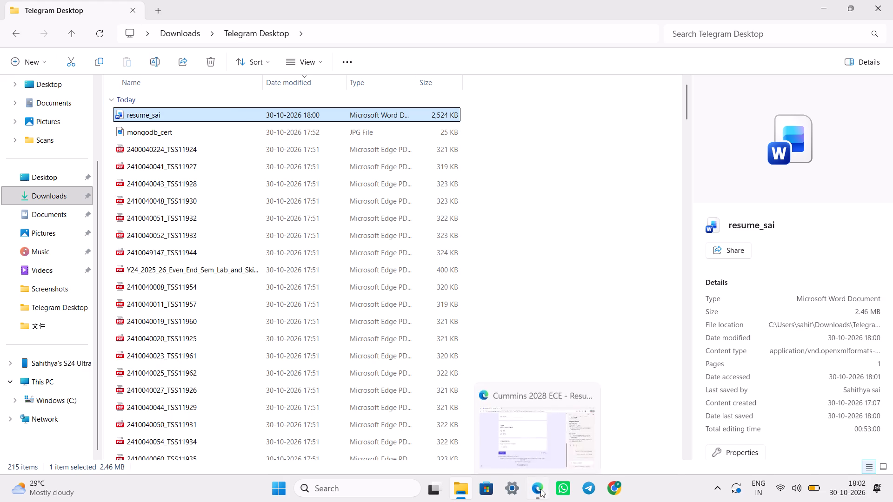
scroll(314, 194, up, 5)
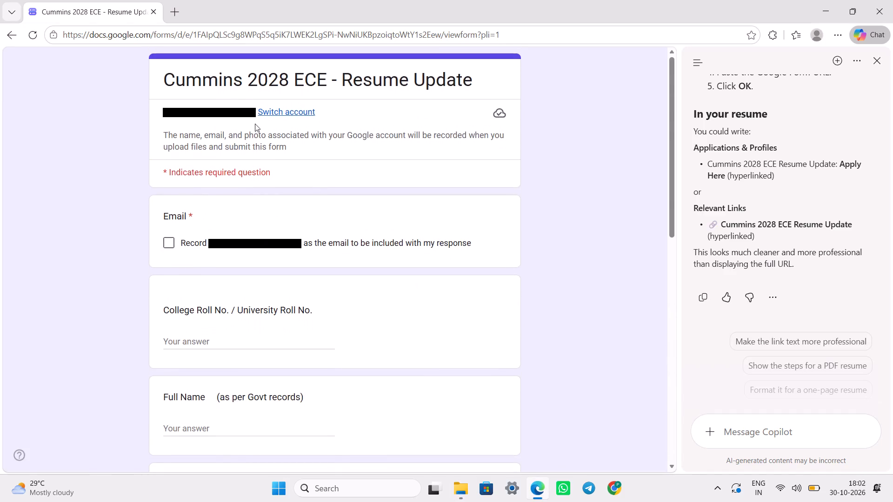
click(166, 243)
Enter the student's roll number in the College Roll No. / University Roll No. answer.
scroll(266, 296, down, 1)
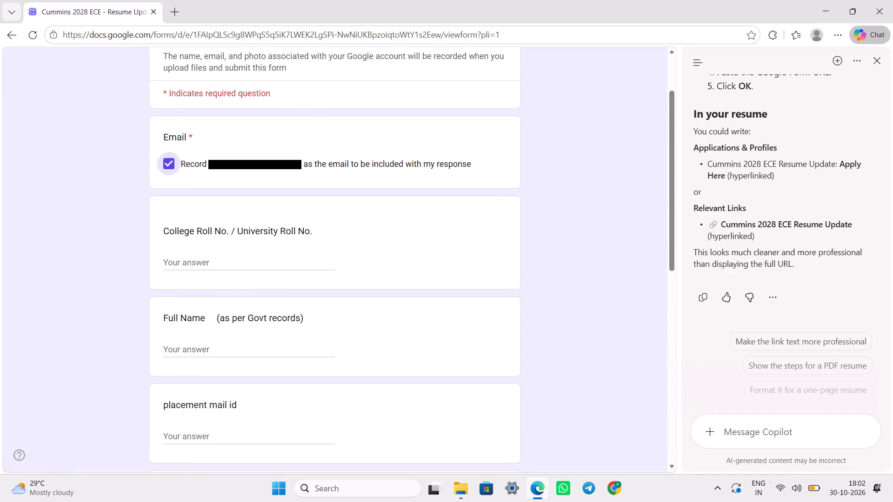
click(232, 263)
scroll(232, 263, down, 2)
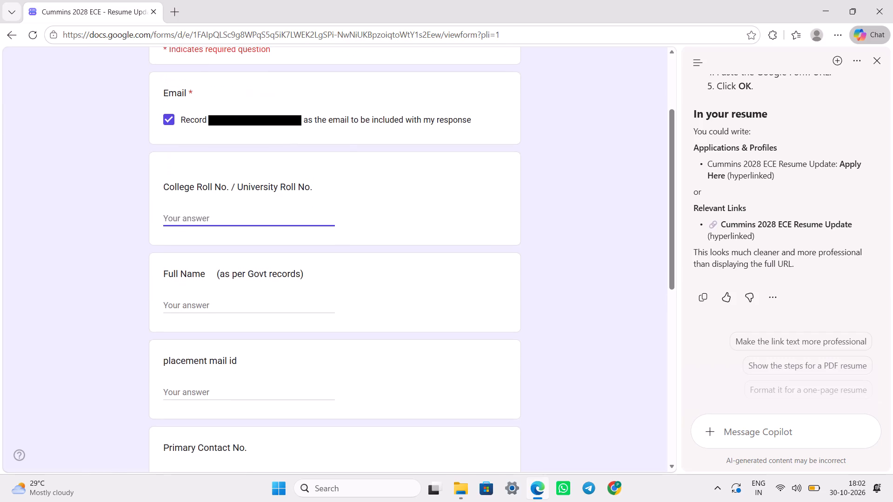
scroll(232, 263, down, 1)
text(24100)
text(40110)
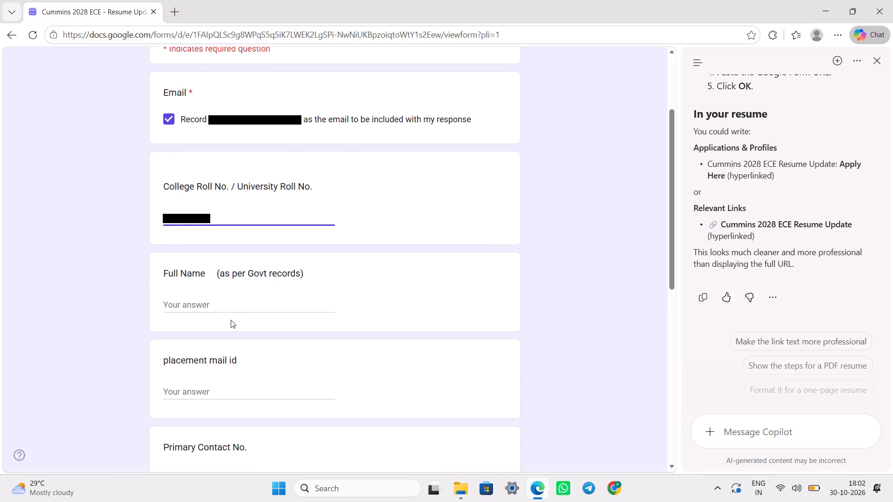
Enter the student's full name, as per government records, in the Full Name answer.
click(230, 301)
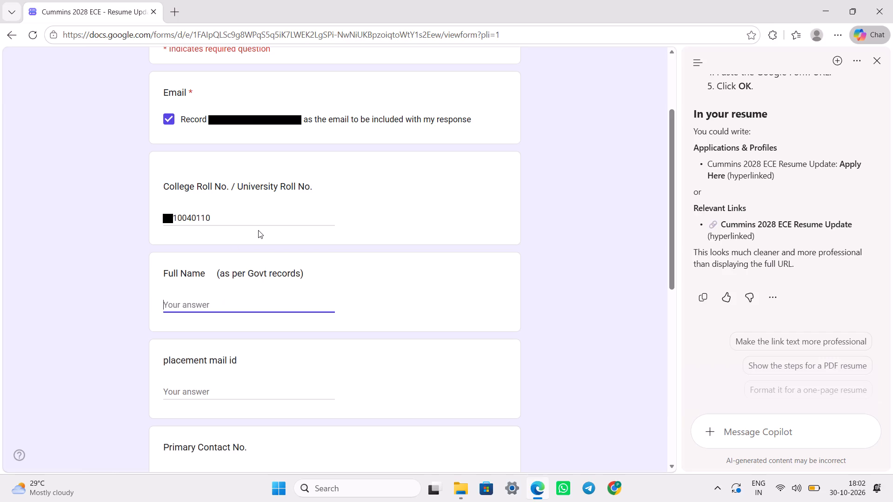
scroll(258, 230, down, 1)
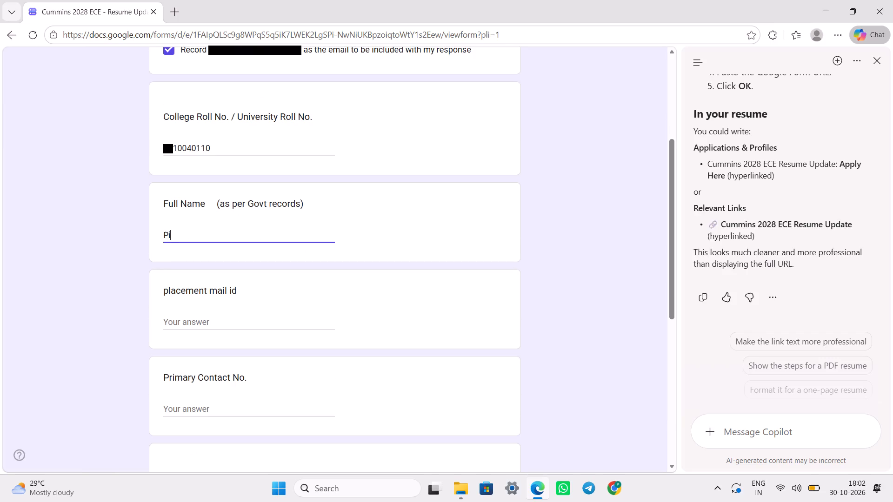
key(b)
key(BackSpace)
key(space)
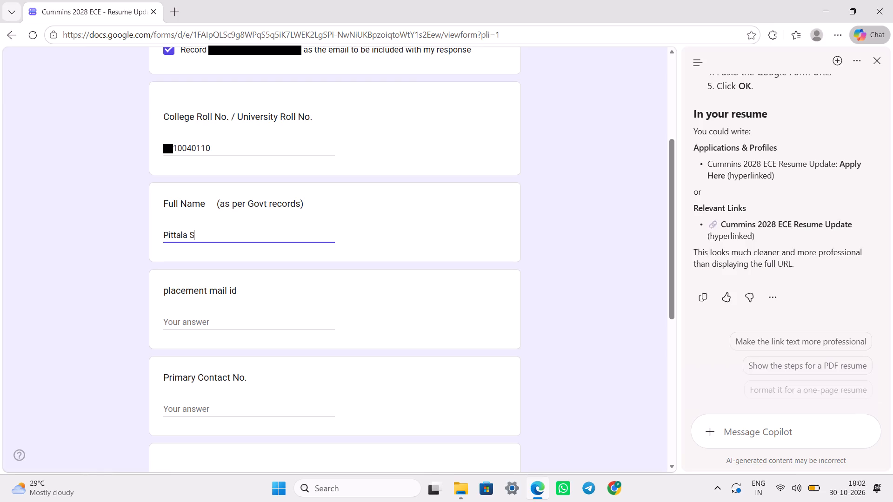
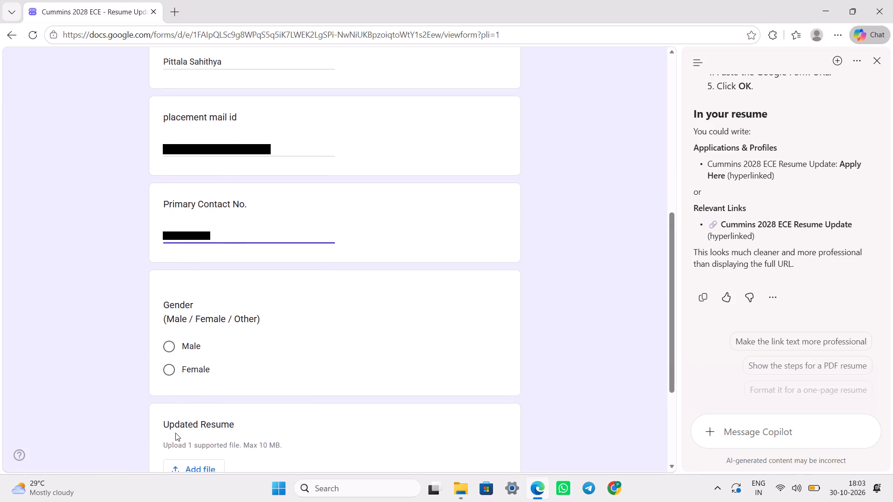
Choose Female for the Gender question.
click(171, 373)
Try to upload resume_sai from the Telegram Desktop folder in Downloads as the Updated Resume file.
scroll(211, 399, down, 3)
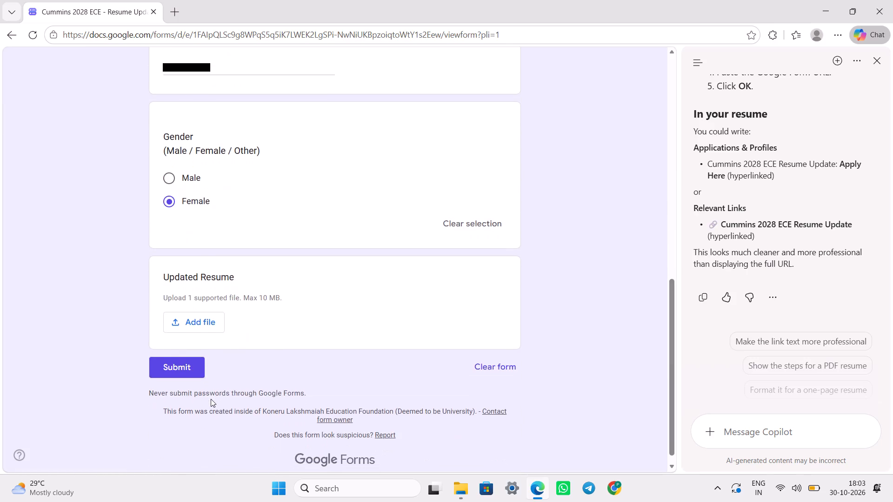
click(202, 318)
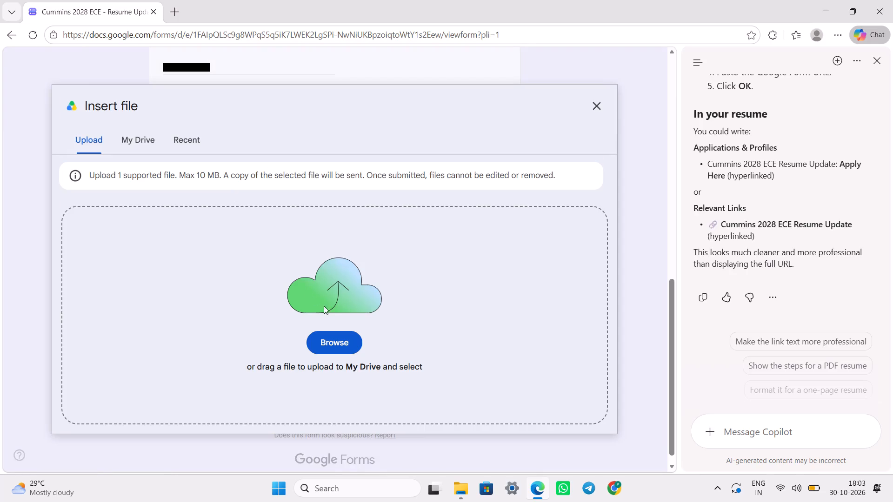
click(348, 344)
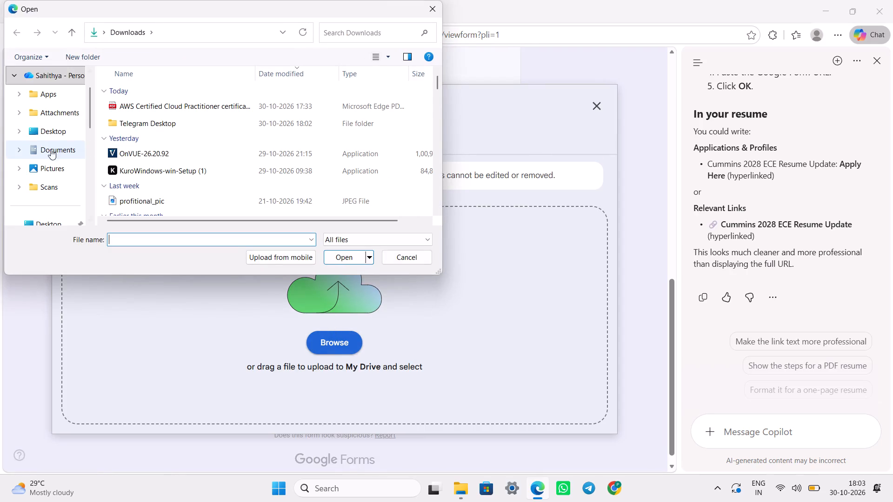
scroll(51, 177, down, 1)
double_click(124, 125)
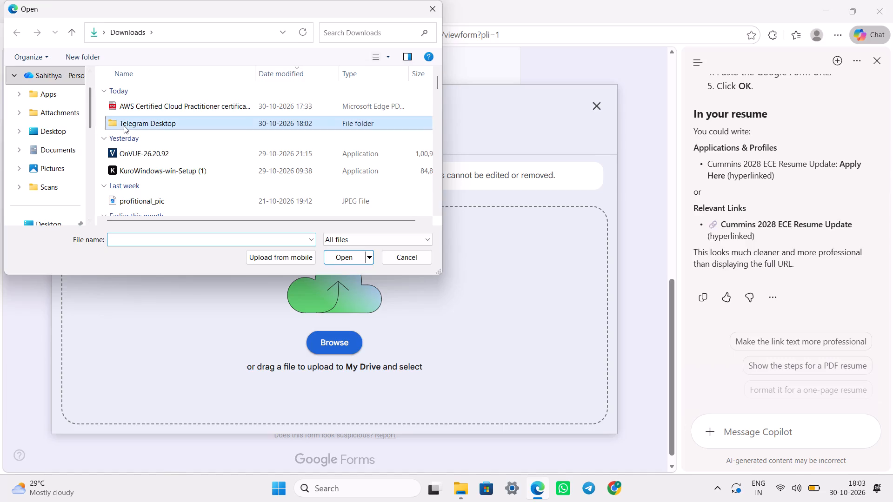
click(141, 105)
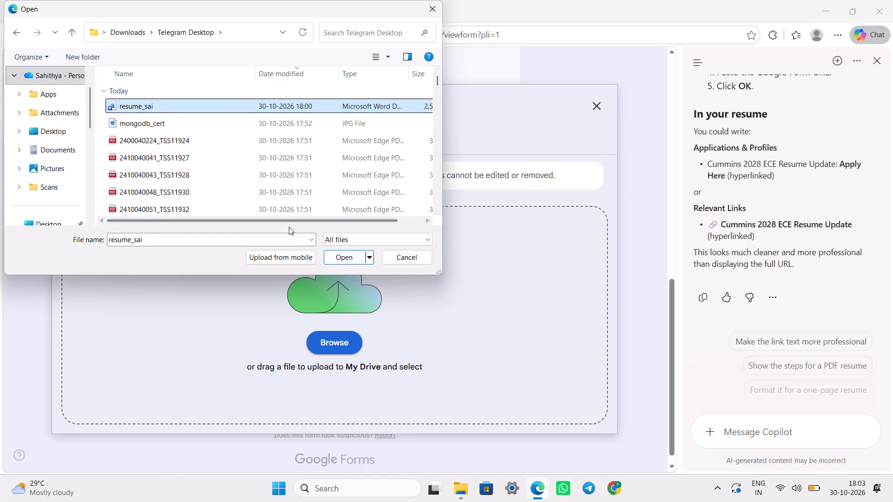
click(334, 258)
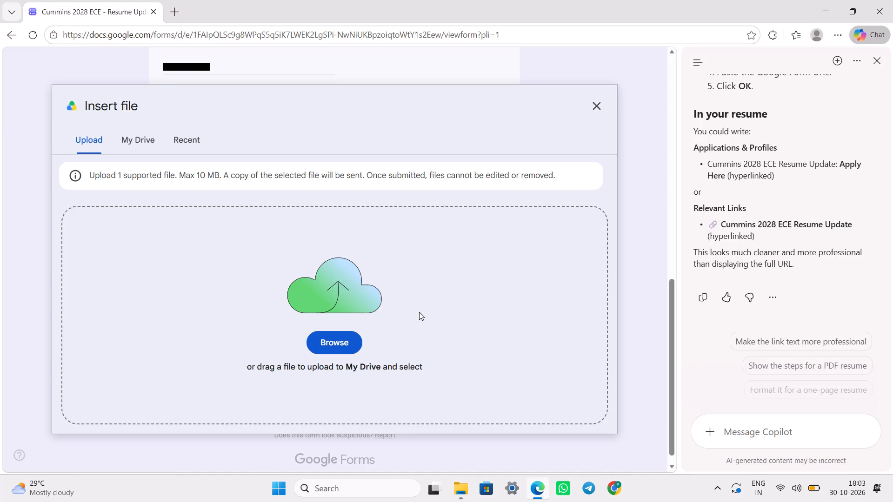
Close the Copilot chat and upload resume_sai from the Telegram Desktop folder as the Updated Resume file.
click(875, 62)
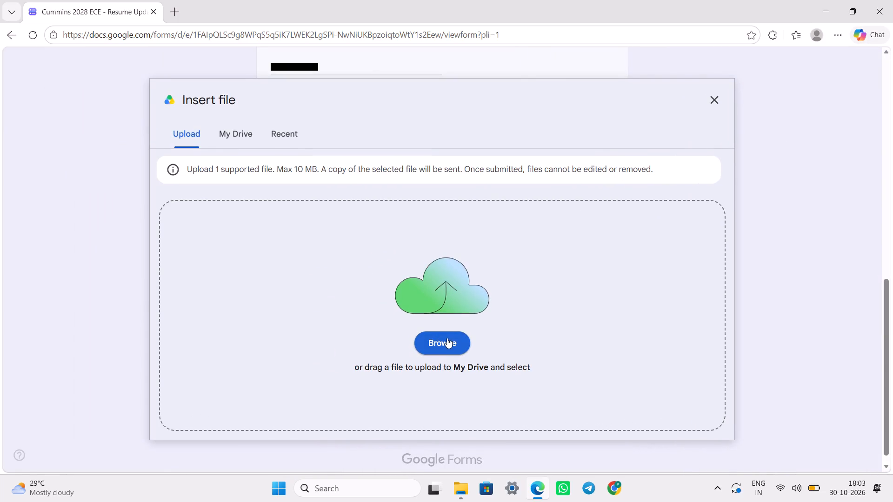
click(447, 340)
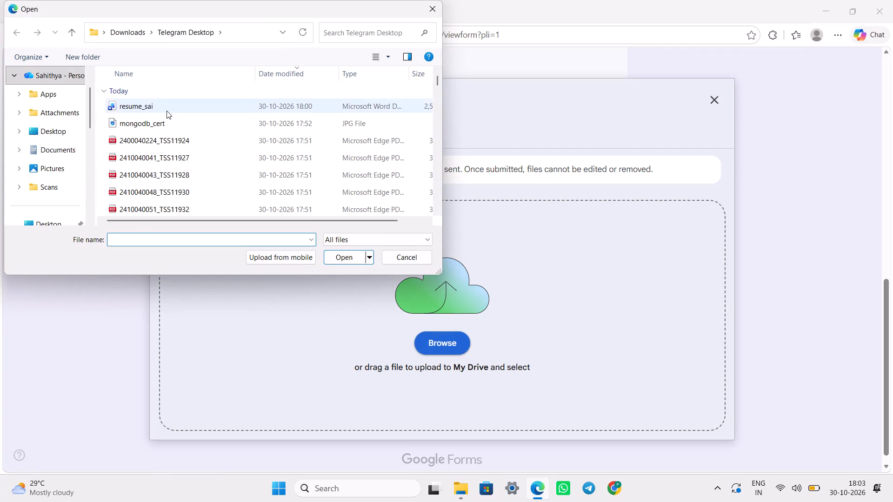
click(167, 107)
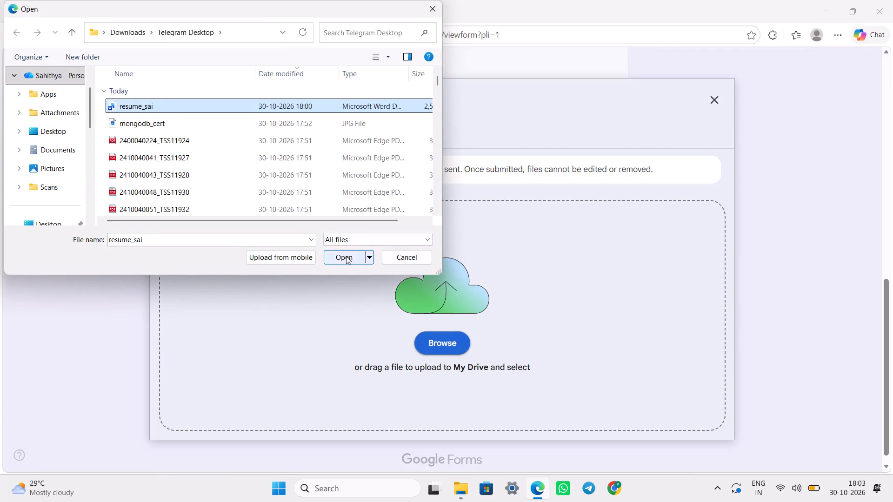
click(346, 256)
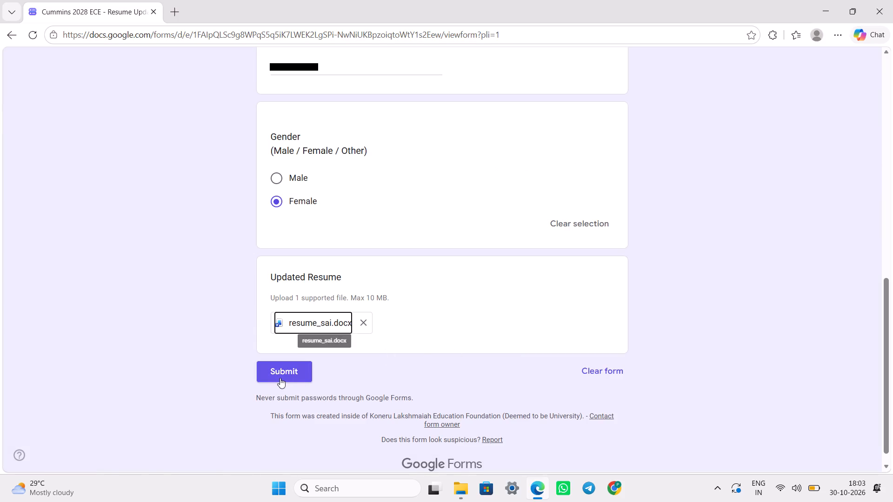
Submit the completed Cummins 2028 ECE - Resume Update form.
click(278, 375)
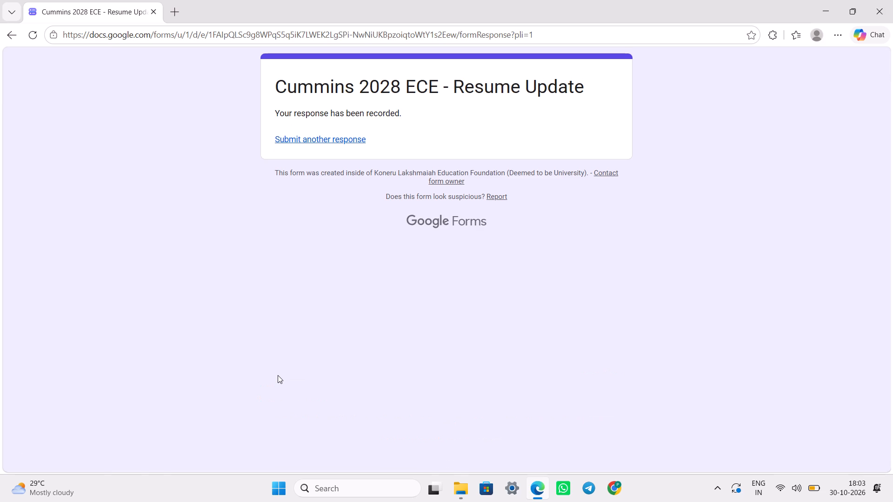
Close the Edge and File Explorer windows.
click(892, 0)
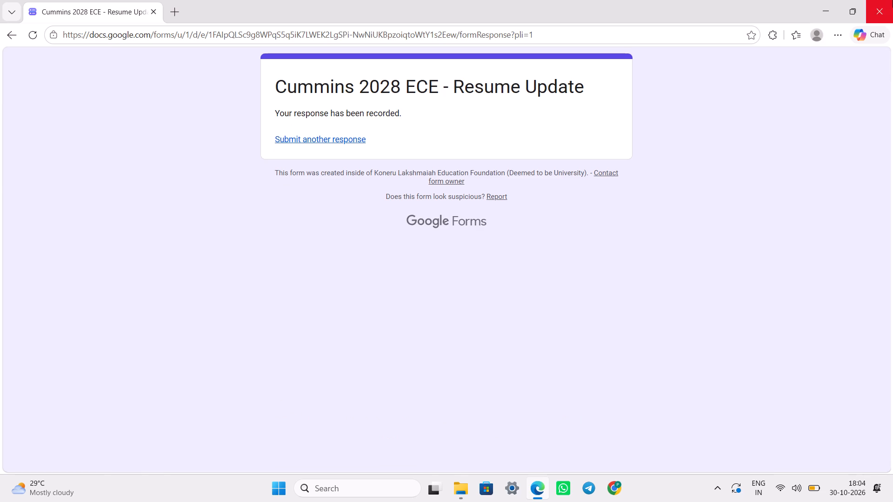
click(892, 0)
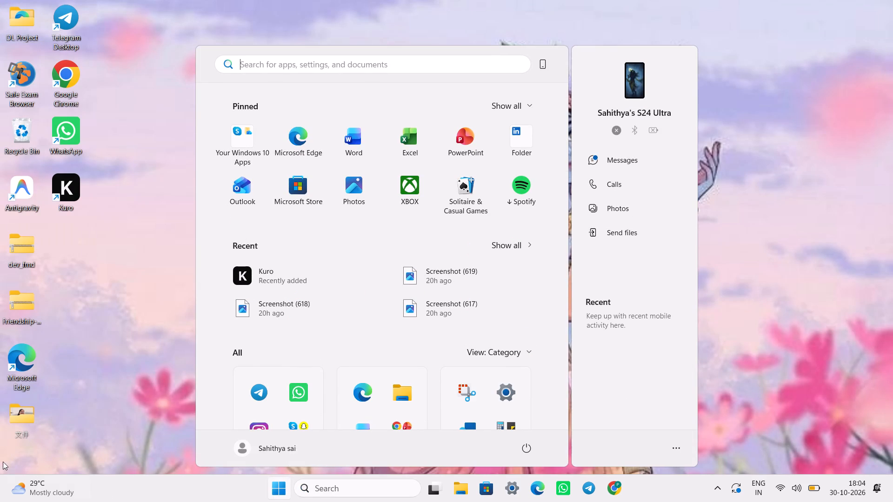
Shut down the computer.
click(143, 322)
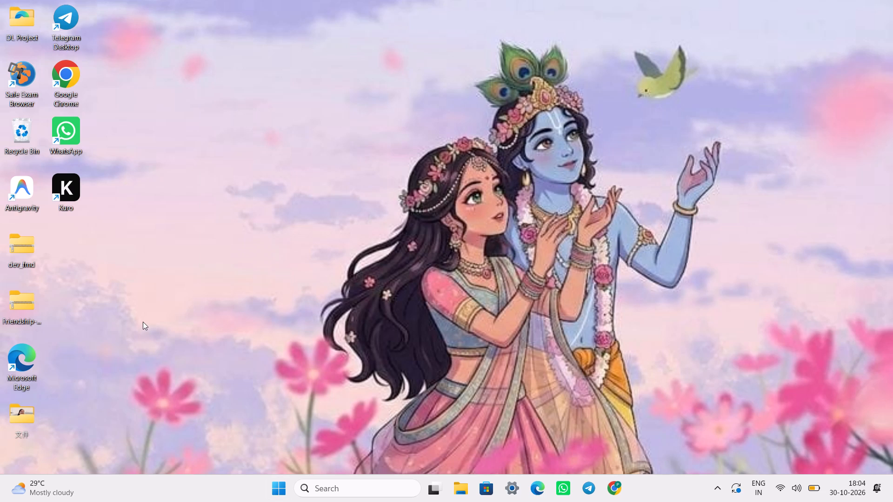
click(282, 490)
click(527, 440)
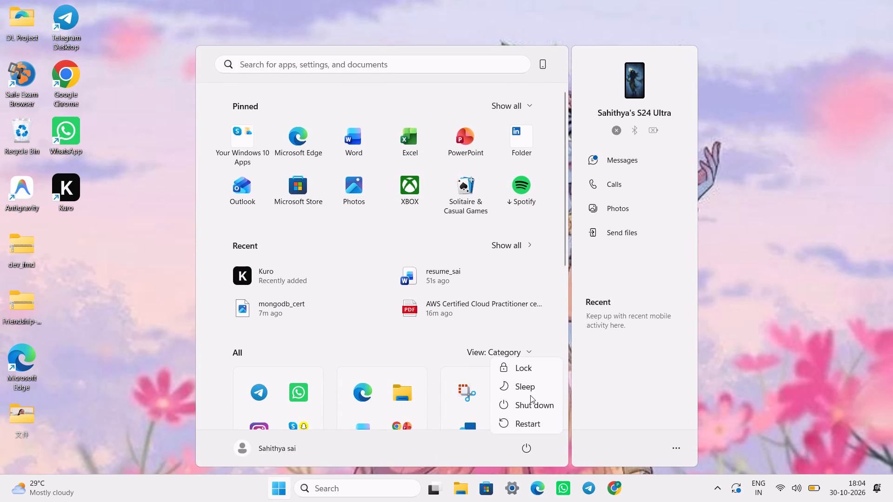
click(532, 402)
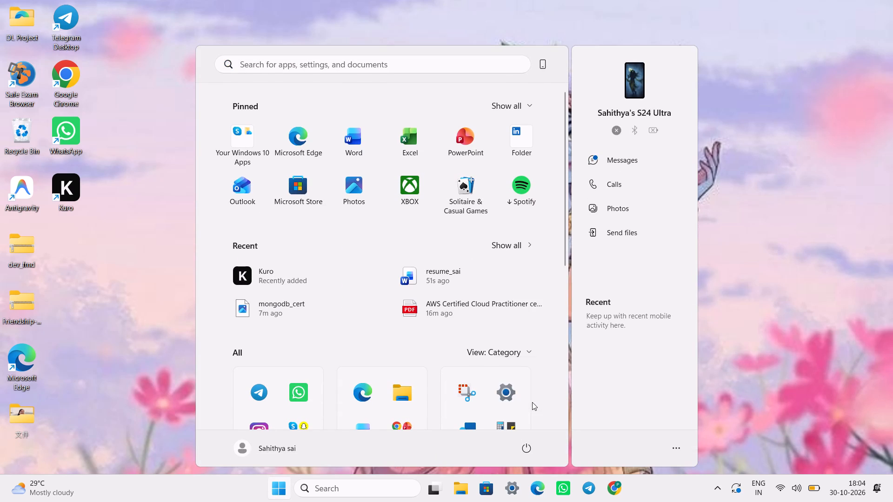